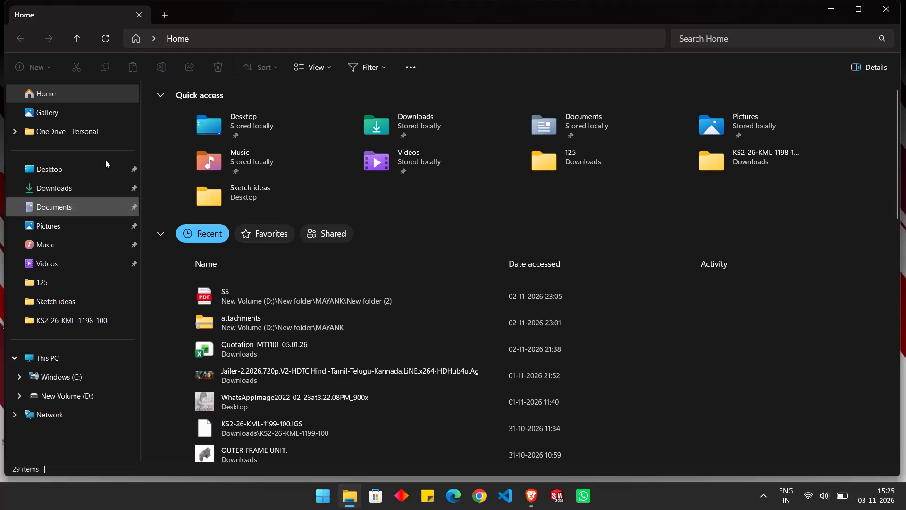
Open the Quotation_MT1101_05.01.26 workbook from the Downloads folder and maximize its window.
left_click(80, 189)
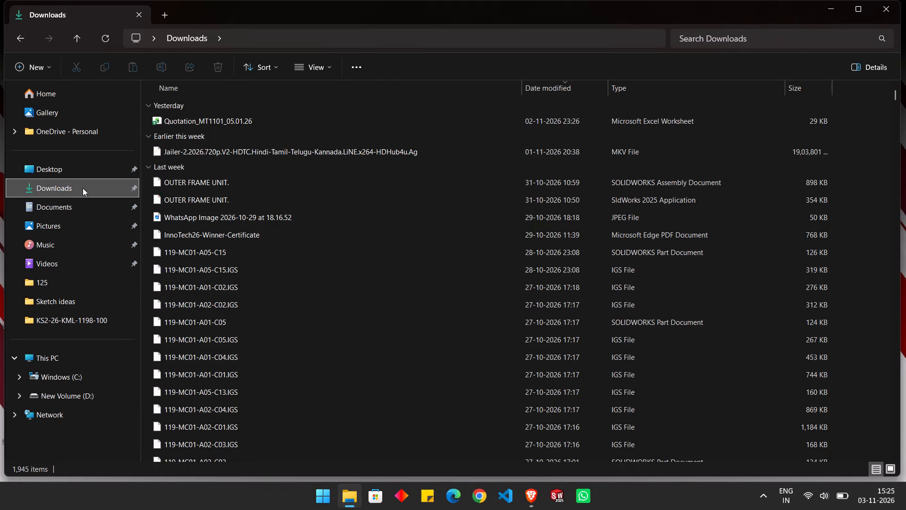
double_click(246, 120)
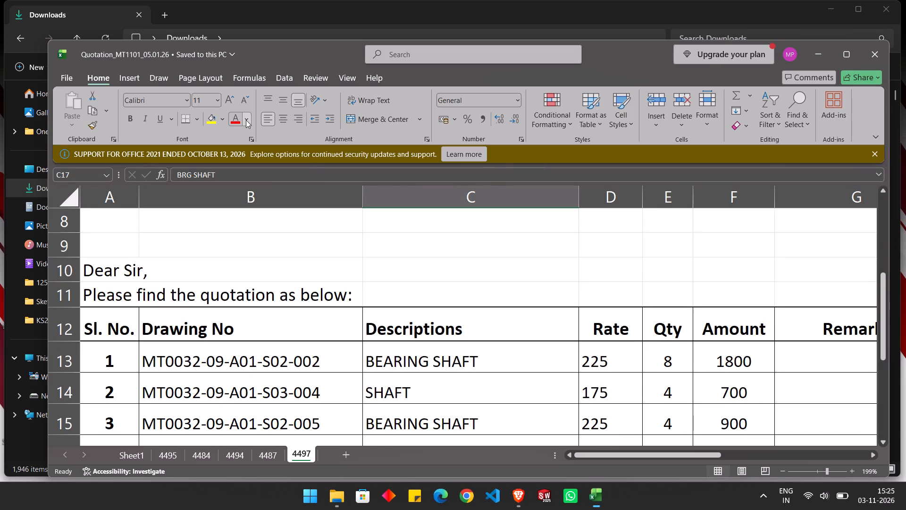
left_click(853, 58)
Examine the quotation tables on sheets 4497 and 4484 to find a suitable sheet for reuse.
left_click(495, 210)
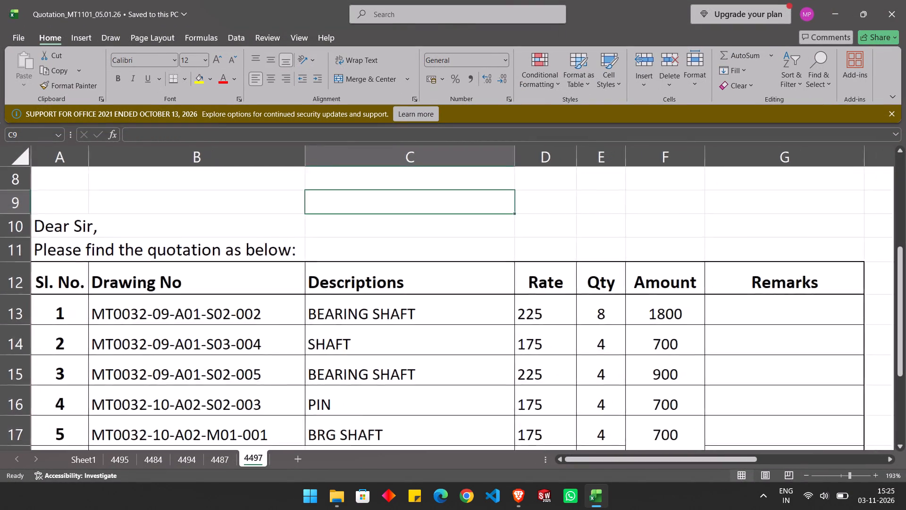
scroll(495, 210, "left", 1)
scroll(495, 210, "right", 1)
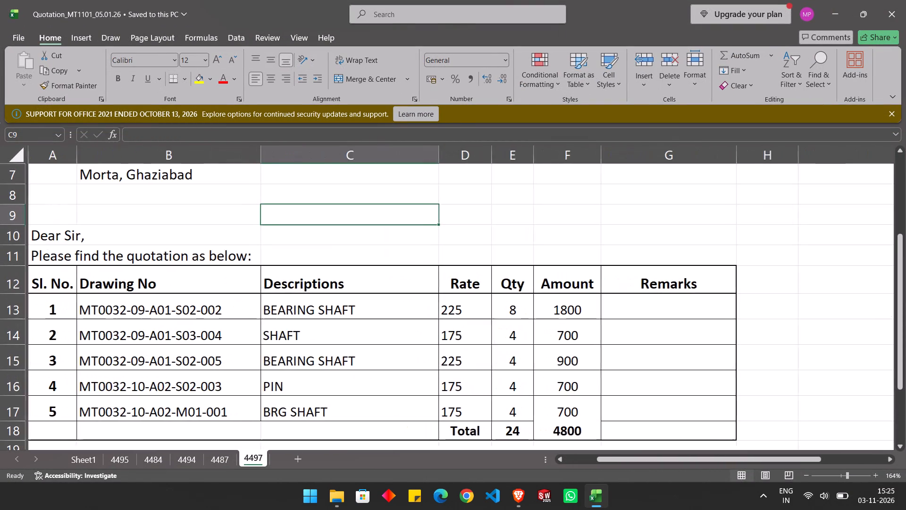
scroll(495, 210, "right", 1)
right_click(252, 459)
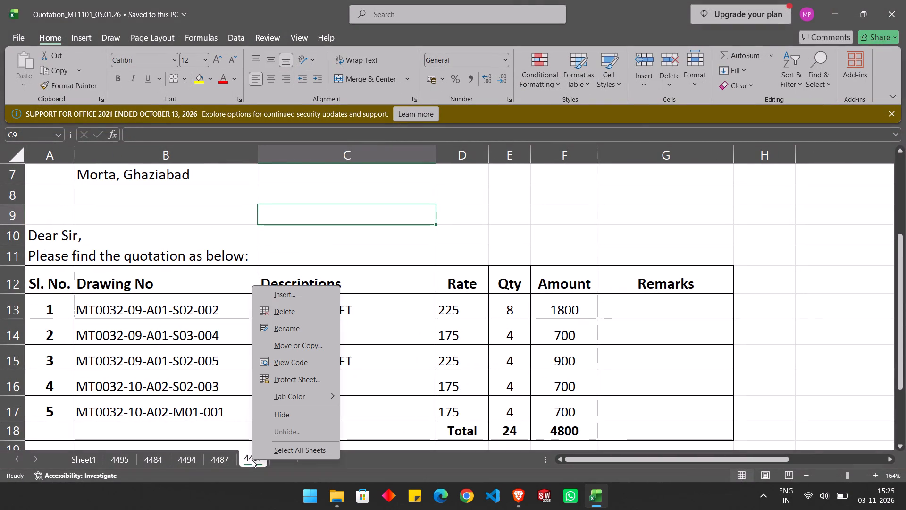
left_click(154, 461)
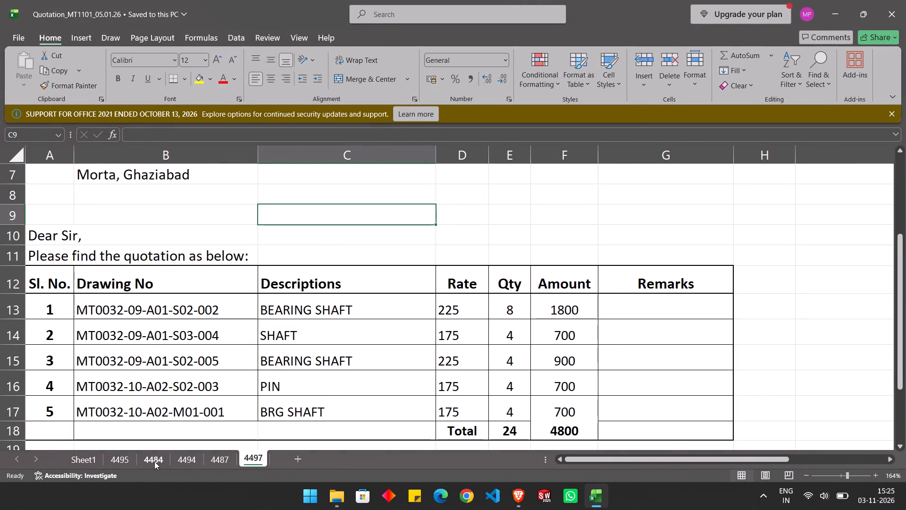
left_click(154, 461)
scroll(187, 425, "right", 1)
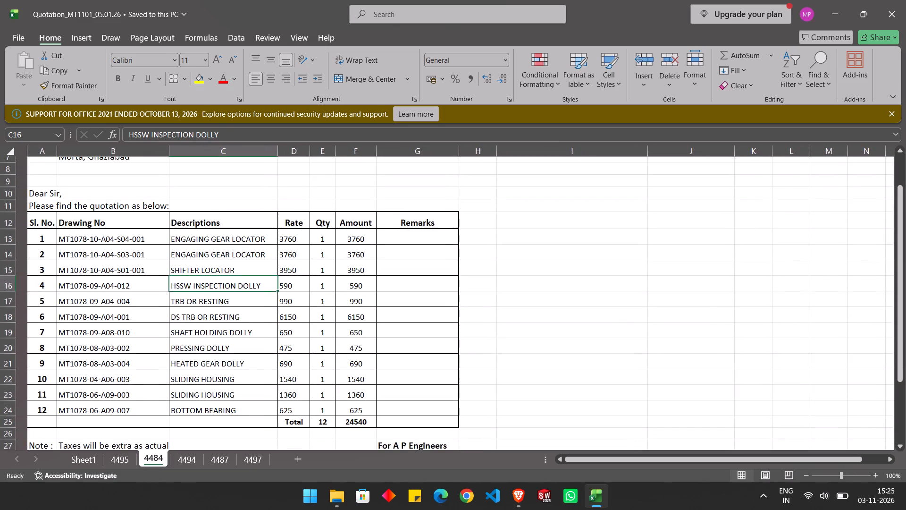
scroll(187, 425, "right", 1)
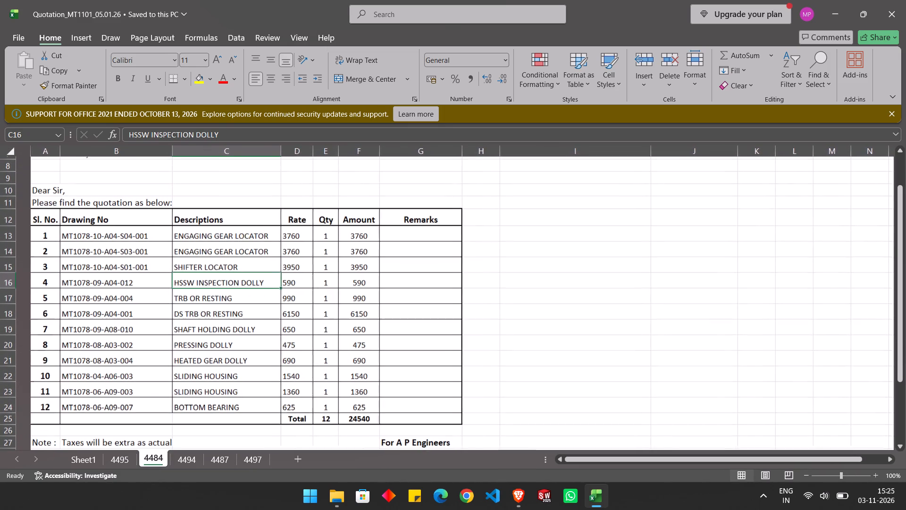
Create a copy of sheet 4495 at the end of the same workbook and select the copied sheet.
left_click(112, 459)
right_click(112, 459)
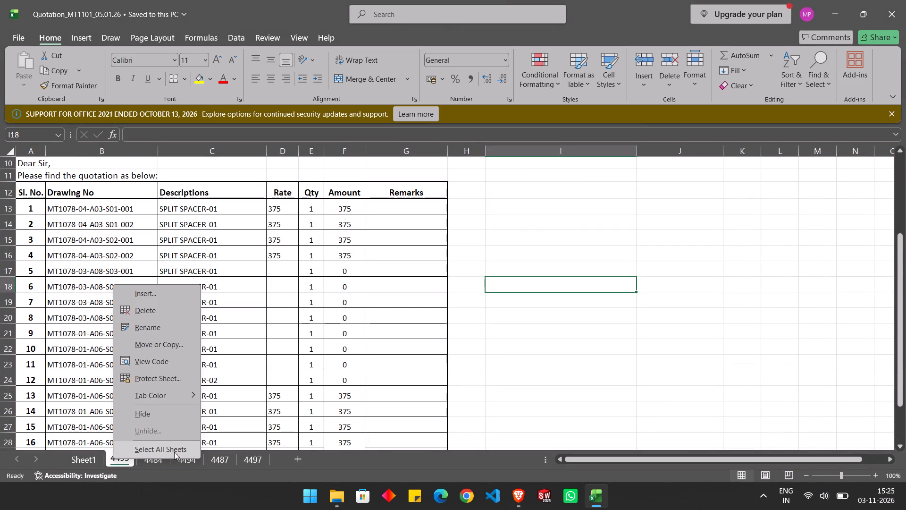
left_click(177, 343)
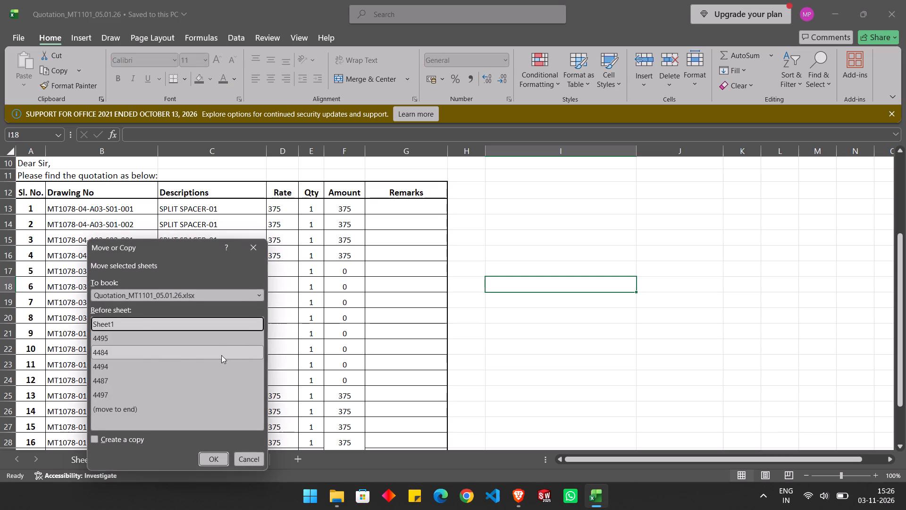
left_click(117, 410)
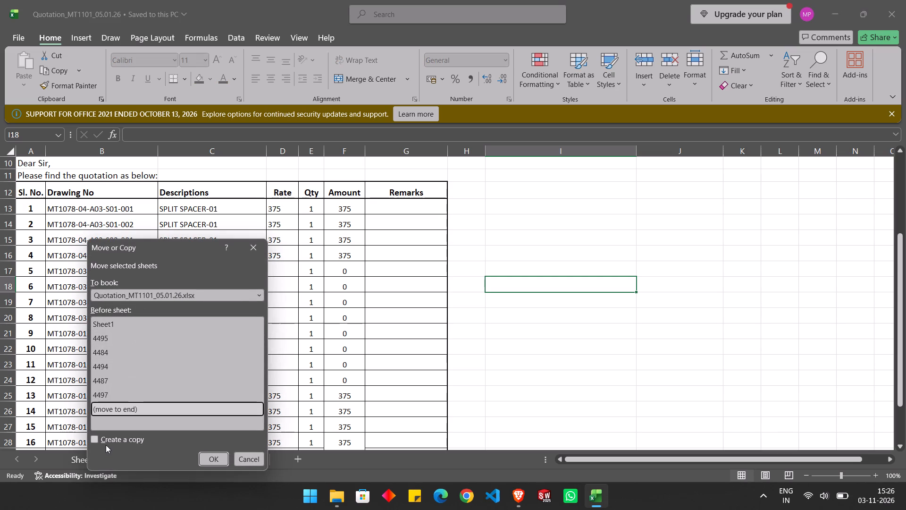
left_click(108, 442)
left_click(216, 459)
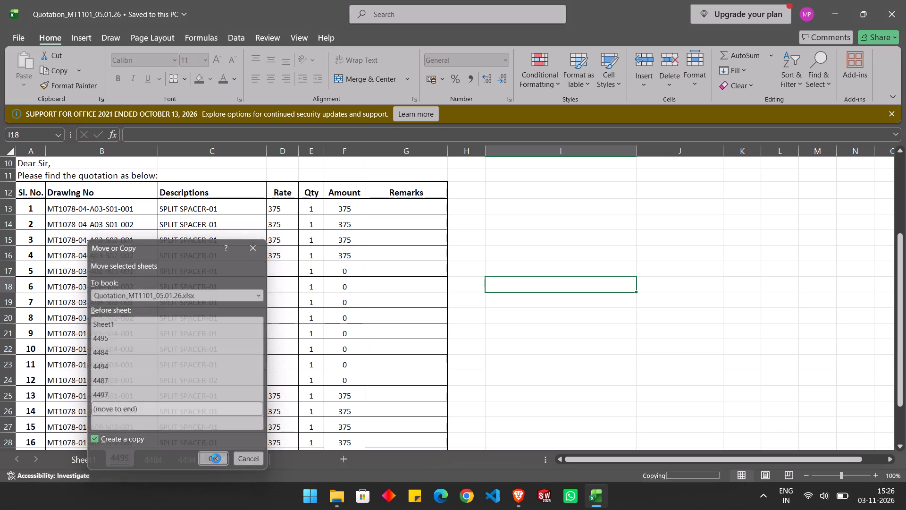
left_click(281, 455)
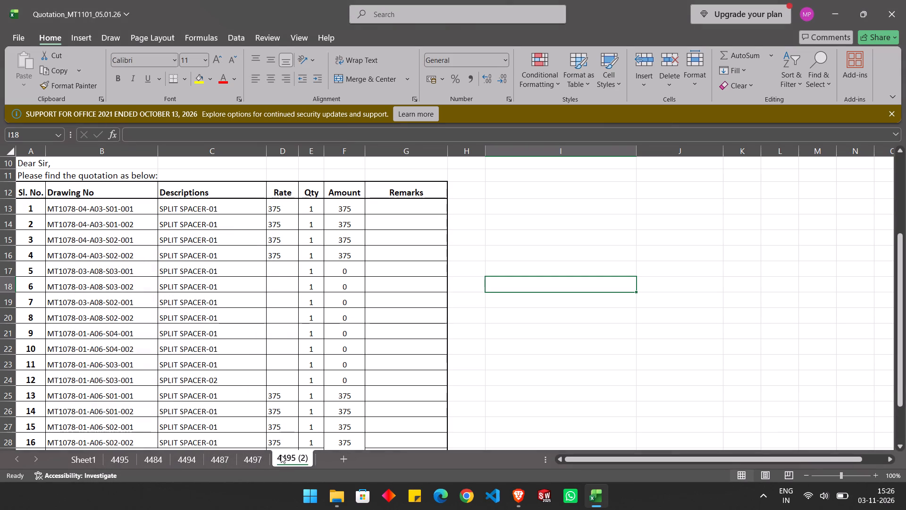
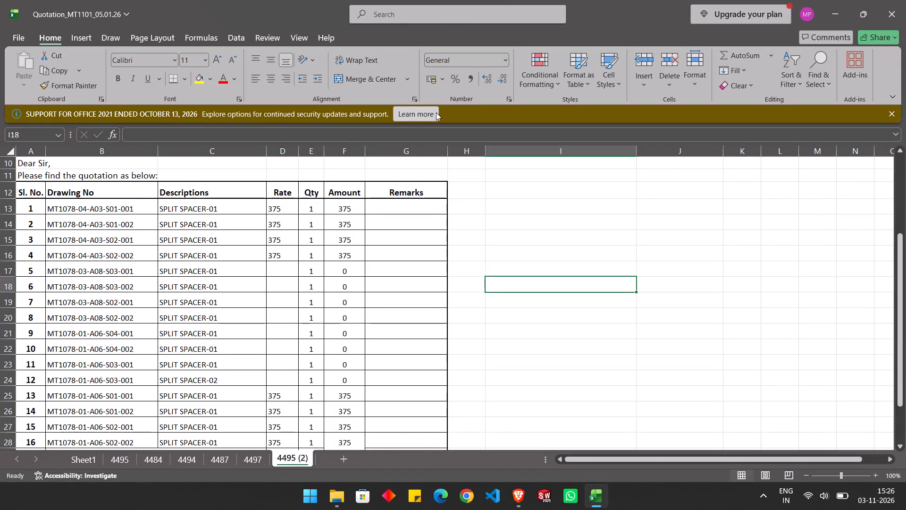
Rename the copied sheet 4495 (2) as 4433.
scroll(329, 325, "down", 1)
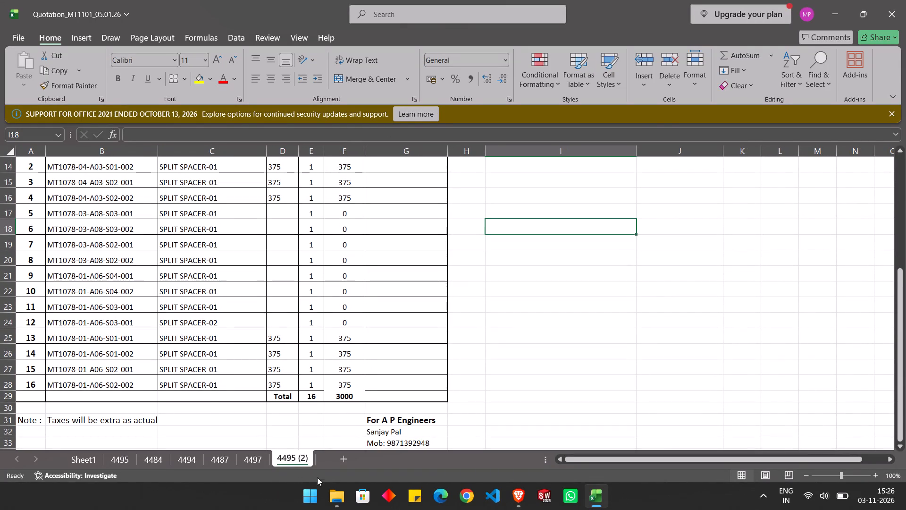
double_click(299, 458)
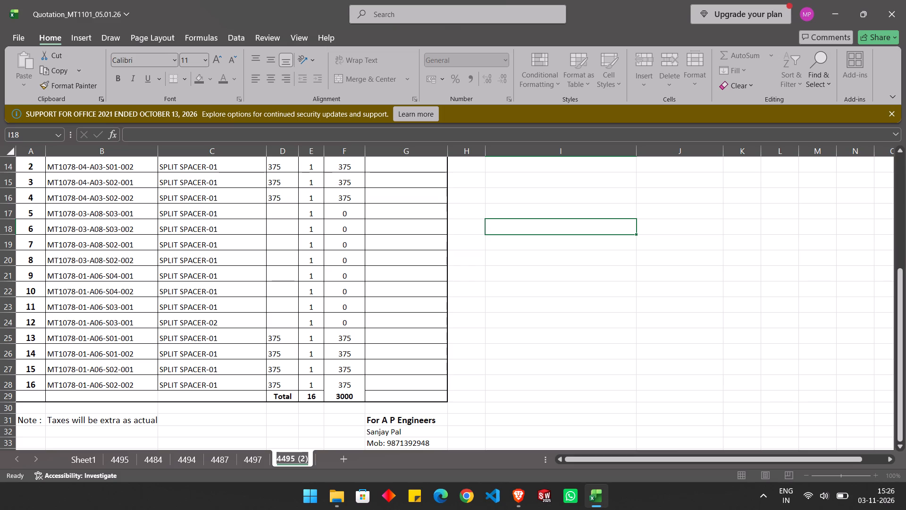
type("4433")
key("Return")
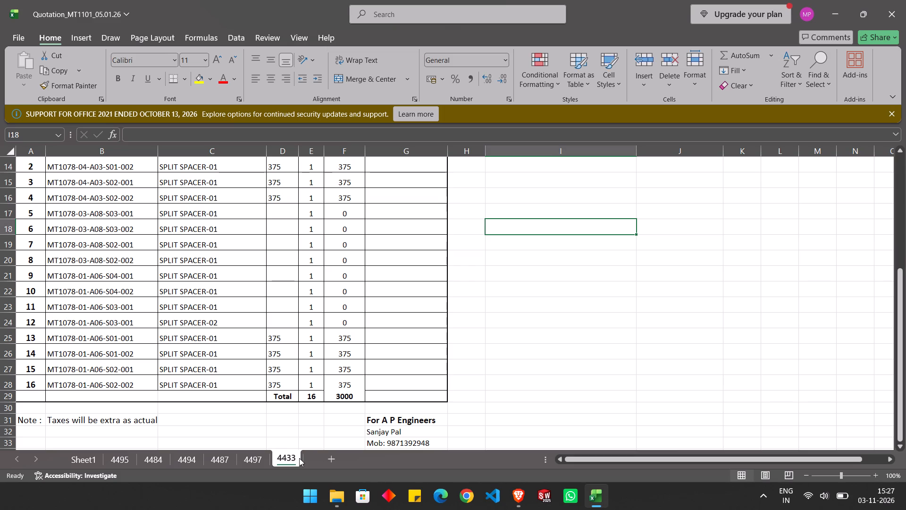
Insert 11 entire blank rows above item 6 in the quotation table, at rows 18 to 28.
left_click(176, 309)
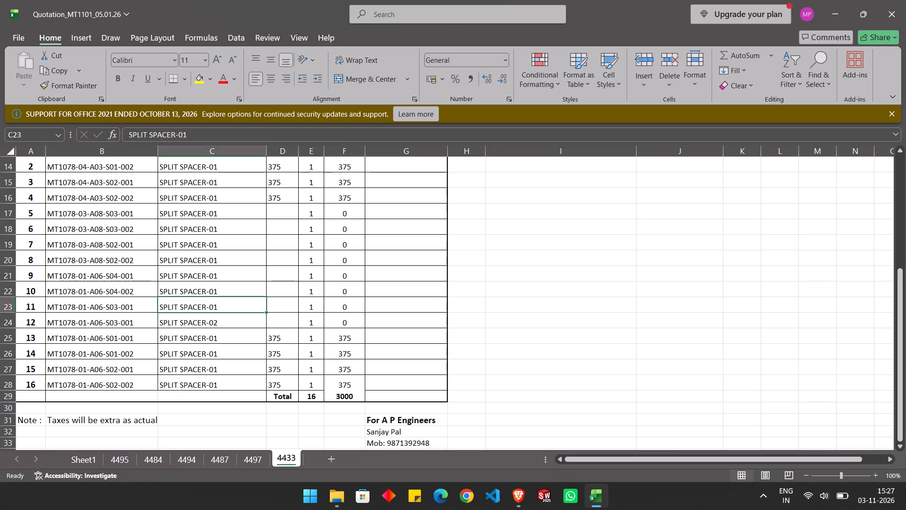
scroll(96, 238, "up", 1)
scroll(78, 340, "down", 2)
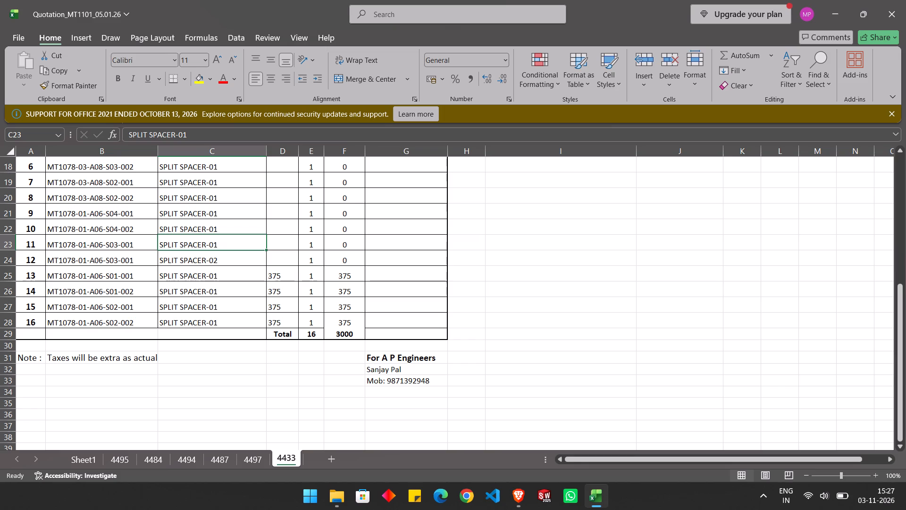
scroll(112, 295, "up", 1)
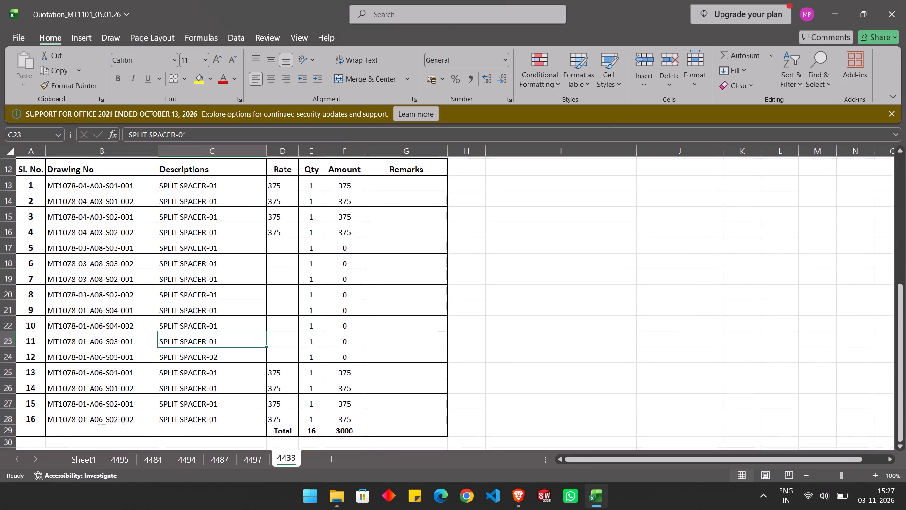
scroll(112, 295, "up", 1)
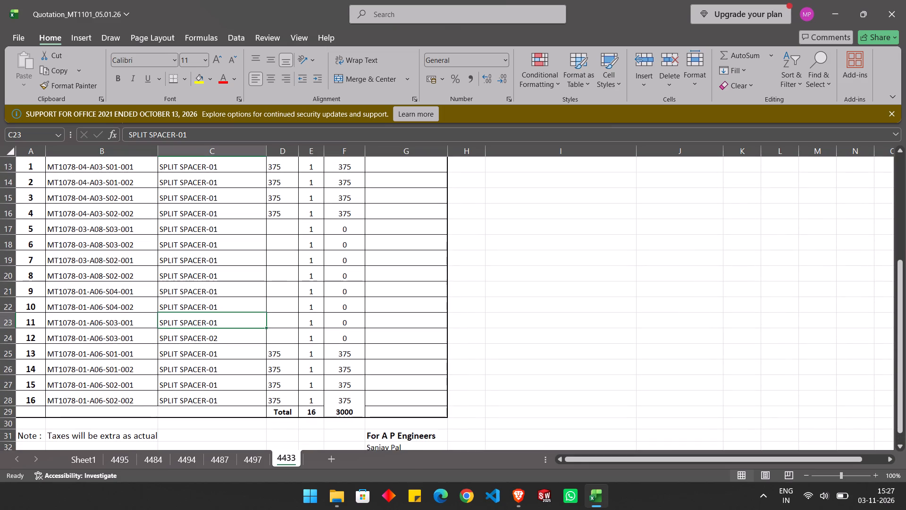
left_click_drag(109, 396, 104, 321)
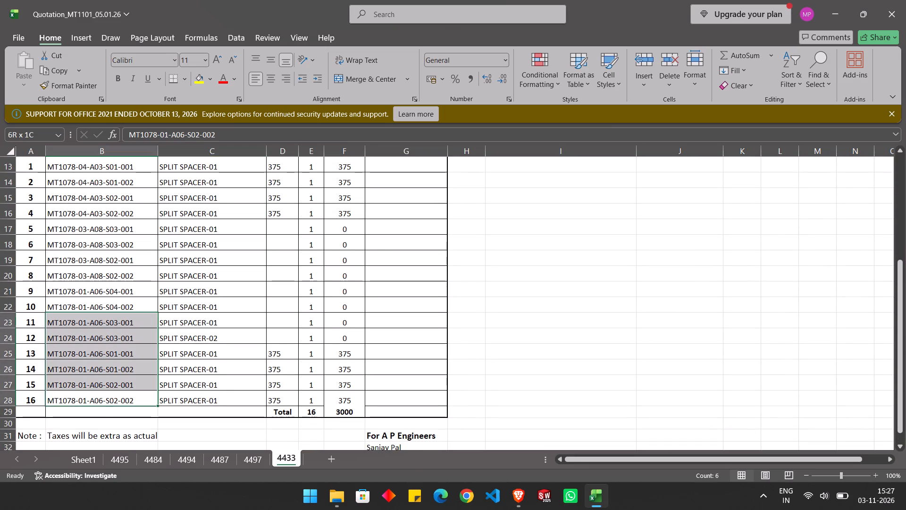
left_click_drag(104, 321, 104, 320)
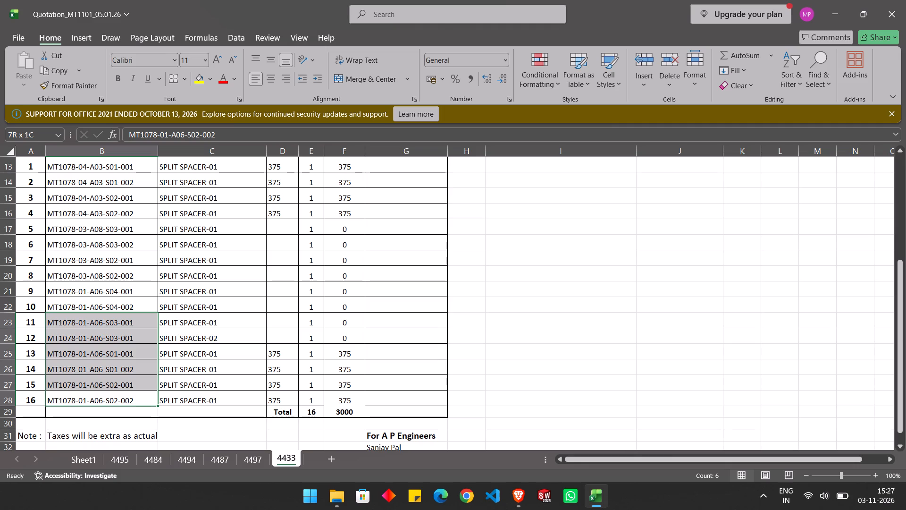
left_click_drag(104, 320, 107, 249)
right_click(107, 249)
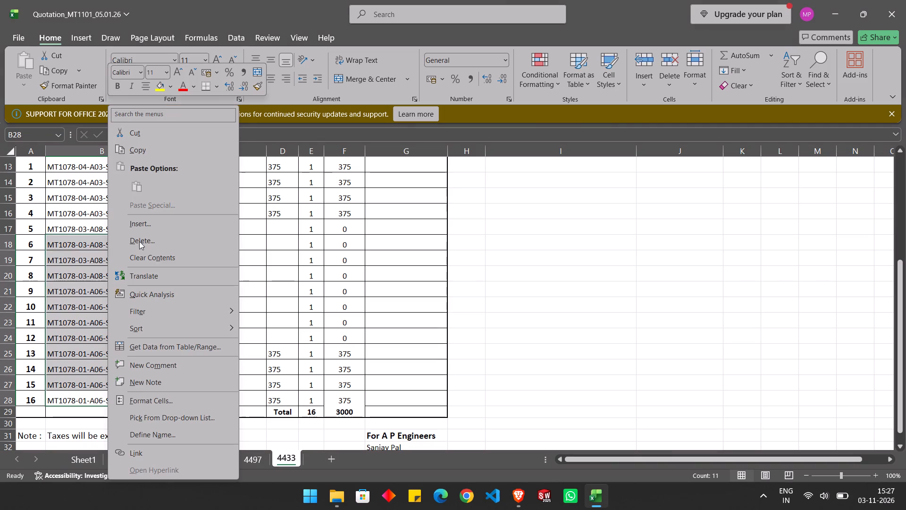
left_click(152, 226)
left_click(143, 250)
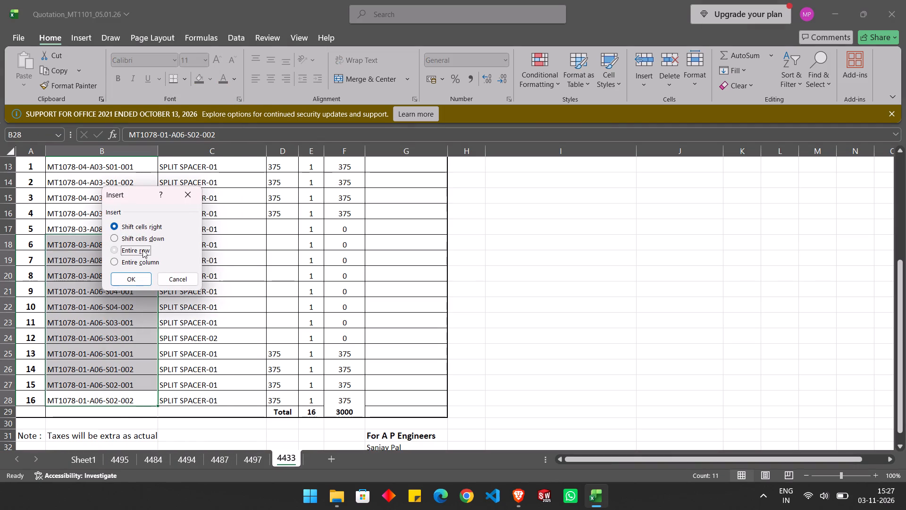
left_click(137, 278)
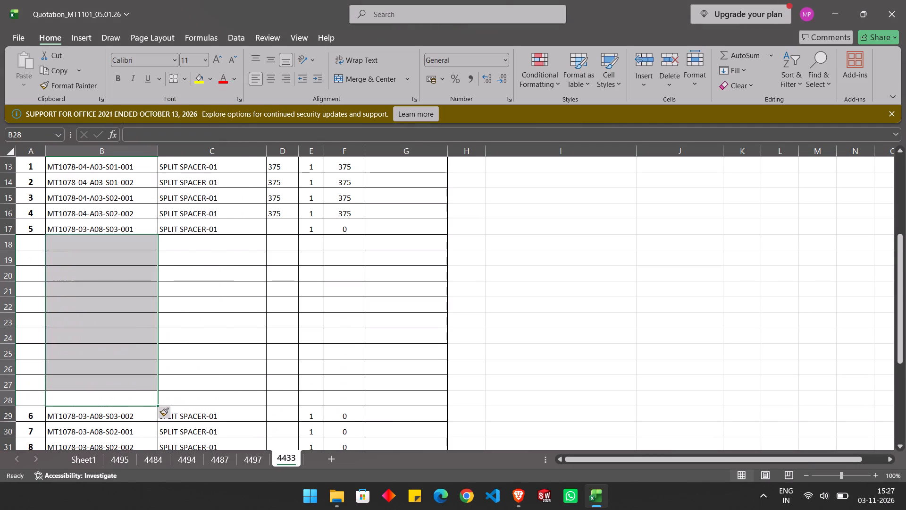
Extend the serial number series from items 4 and 5 down to the last item row, numbering it 27.
left_click_drag(33, 212, 32, 232)
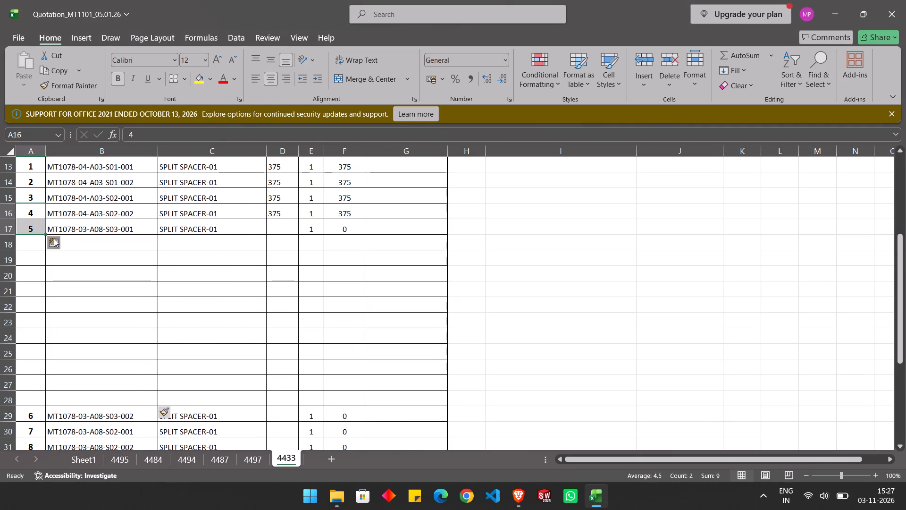
left_click_drag(46, 234, 40, 484)
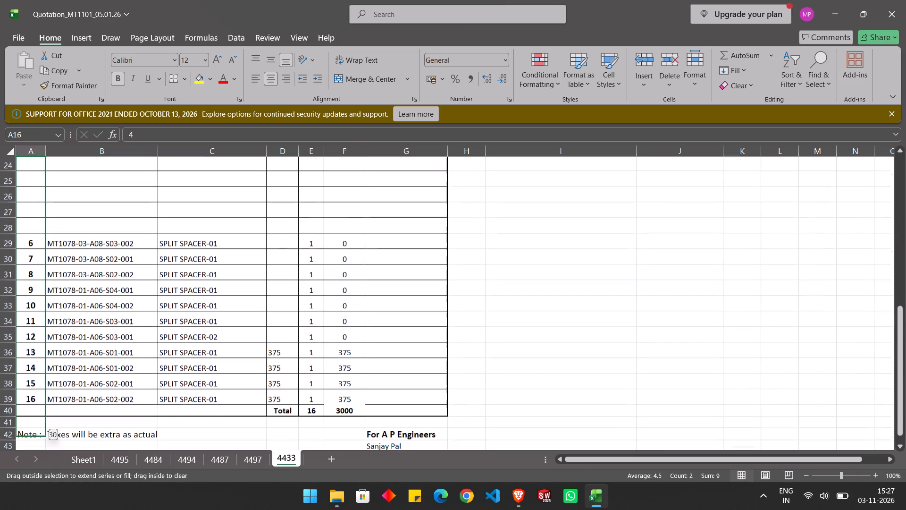
left_click_drag(40, 484, 44, 391)
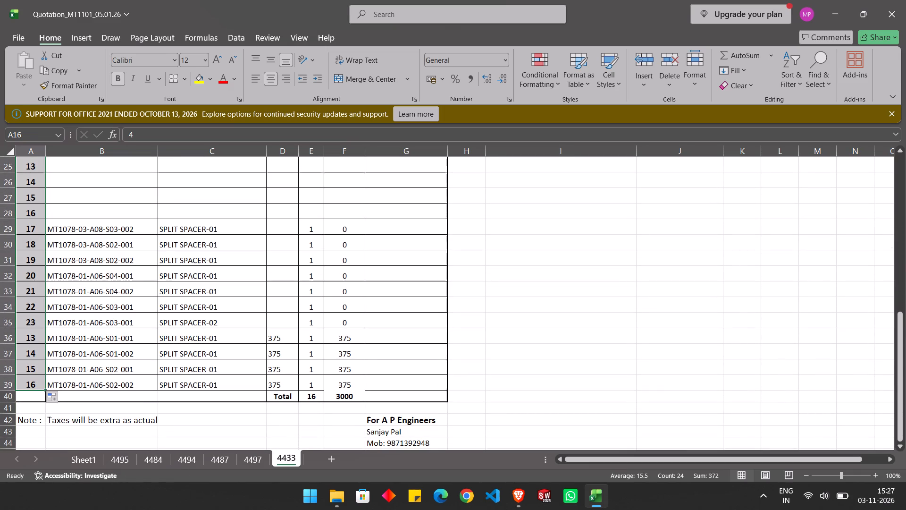
Insert one entire row above the last item and continue the serial numbers through it to 28.
left_click(58, 383)
right_click(58, 383)
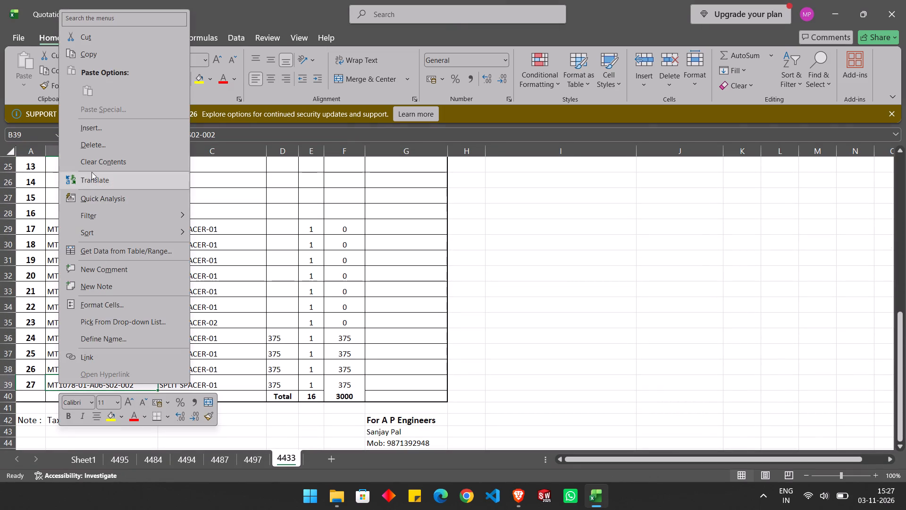
left_click(94, 132)
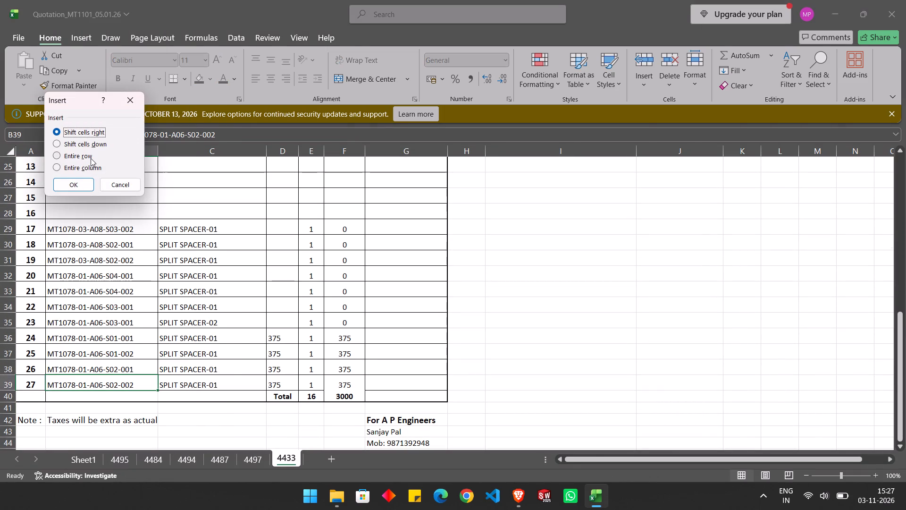
left_click(91, 158)
left_click(78, 182)
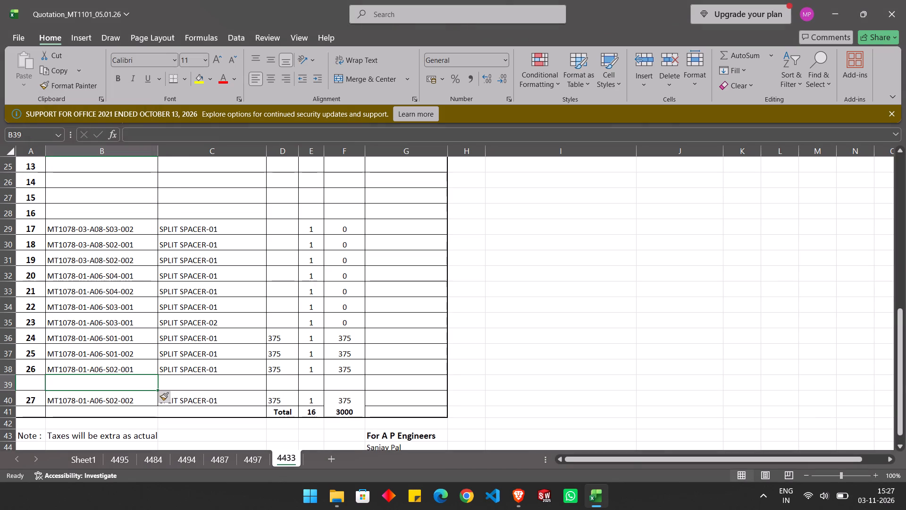
left_click_drag(34, 352, 33, 371)
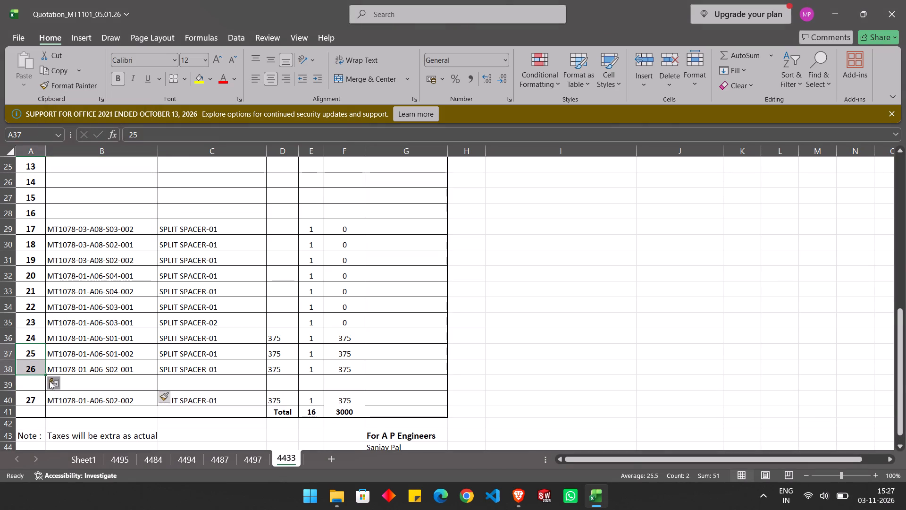
left_click_drag(45, 375, 43, 402)
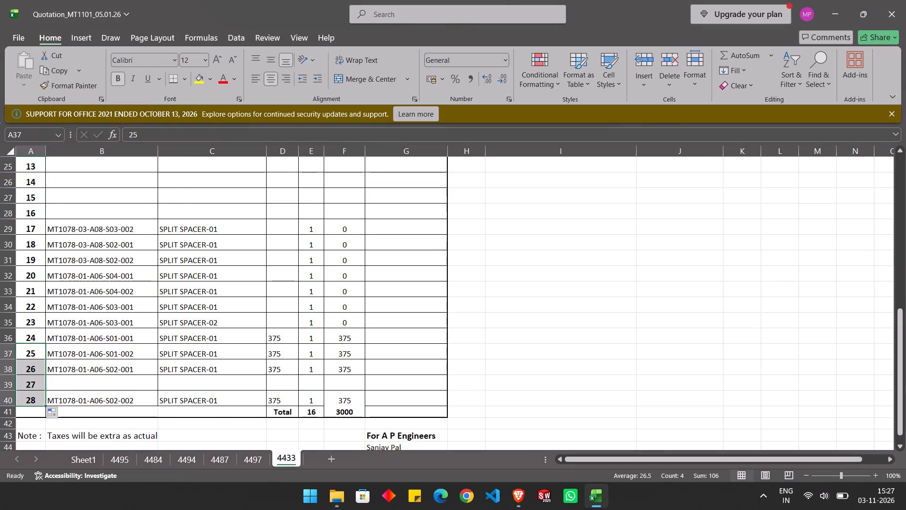
Clear the drawing numbers, descriptions, rates and quantities of items 17 to 28.
left_click_drag(97, 233, 319, 357)
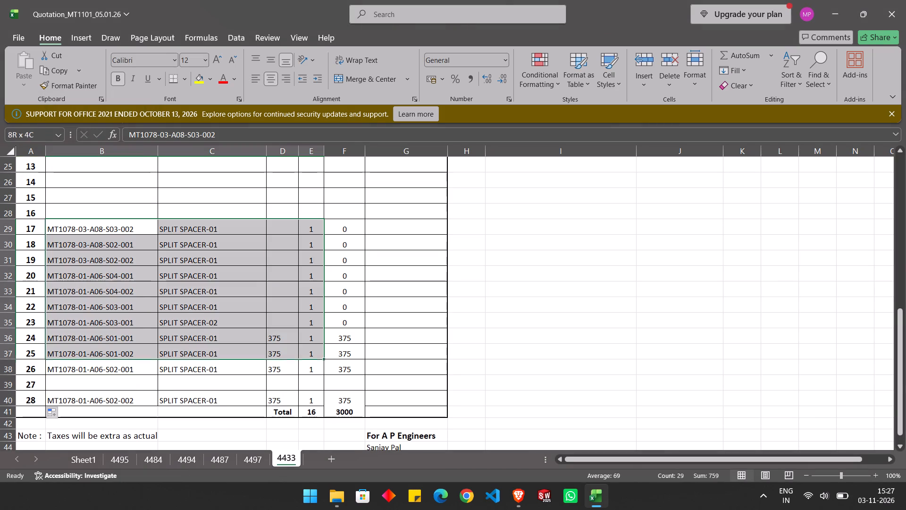
left_click_drag(319, 357, 313, 399)
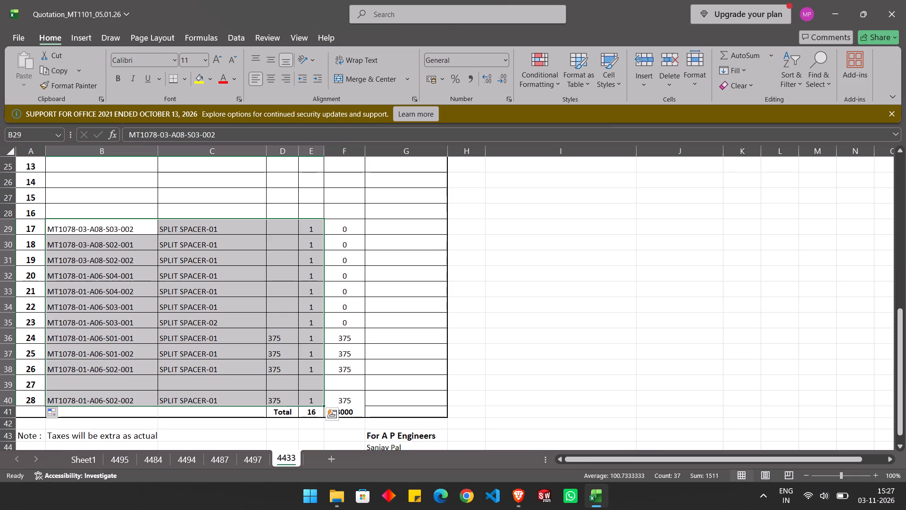
key("Delete")
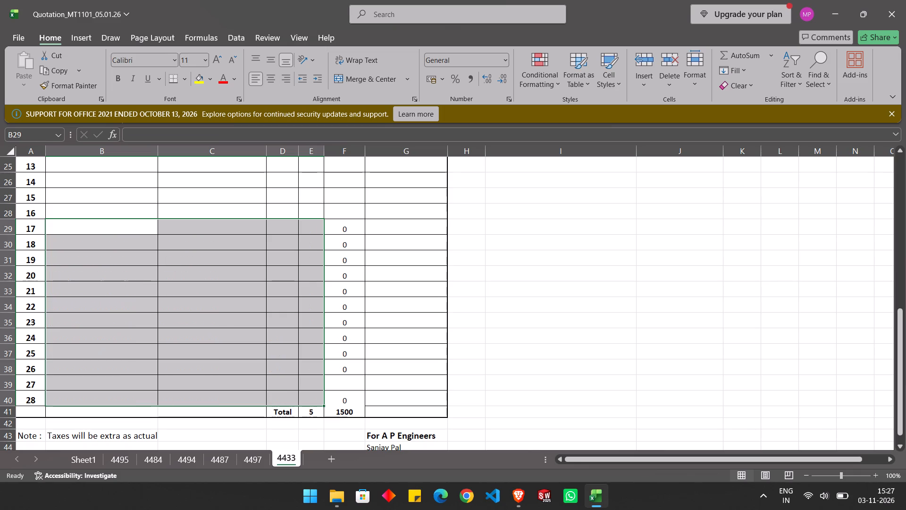
Fill the Amount formula into item 27 from item 26, and from item 5 down through item 16.
left_click(352, 369)
left_click_drag(363, 376, 363, 390)
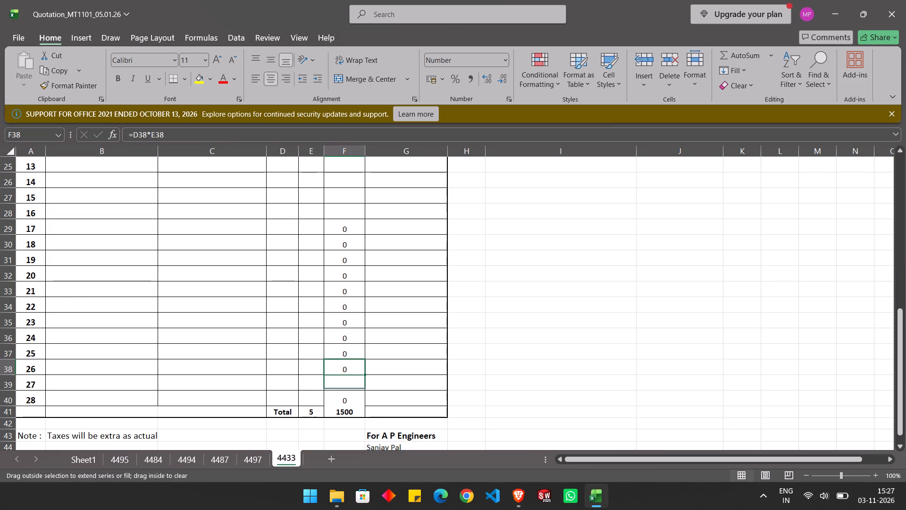
left_click_drag(363, 390, 364, 392)
left_click(242, 380)
scroll(242, 380, "up", 2)
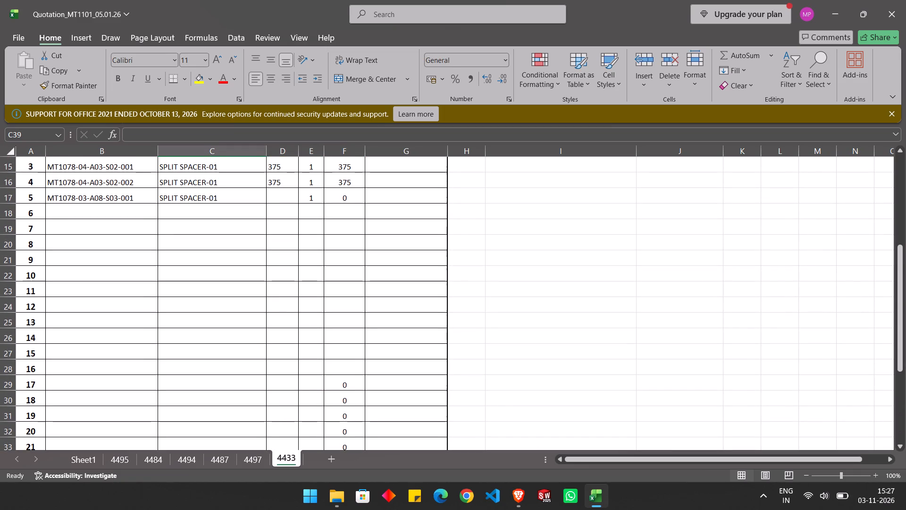
left_click(352, 194)
left_click_drag(364, 202, 364, 369)
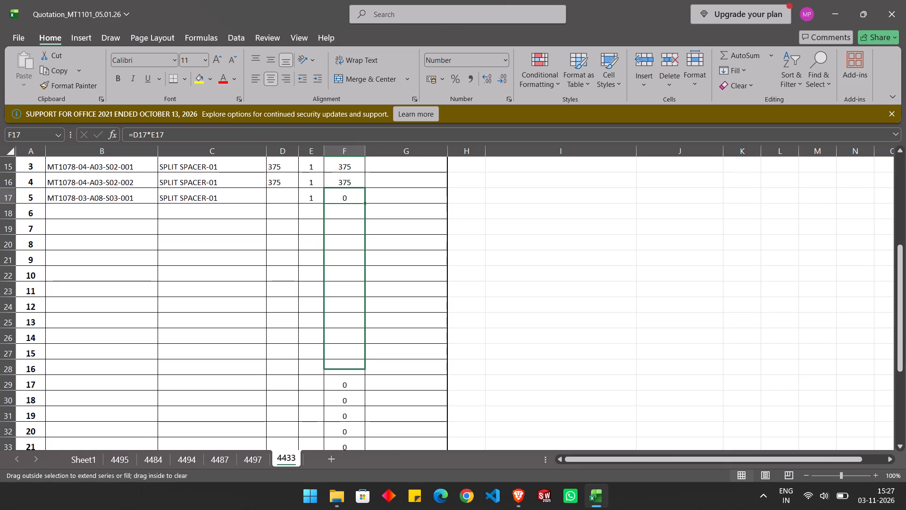
left_click_drag(364, 369, 363, 374)
left_click(229, 336)
Clear the drawing number, description, rate and quantity of items 2 to 5, and item 1's description, rate and quantity.
scroll(229, 336, "up", 1)
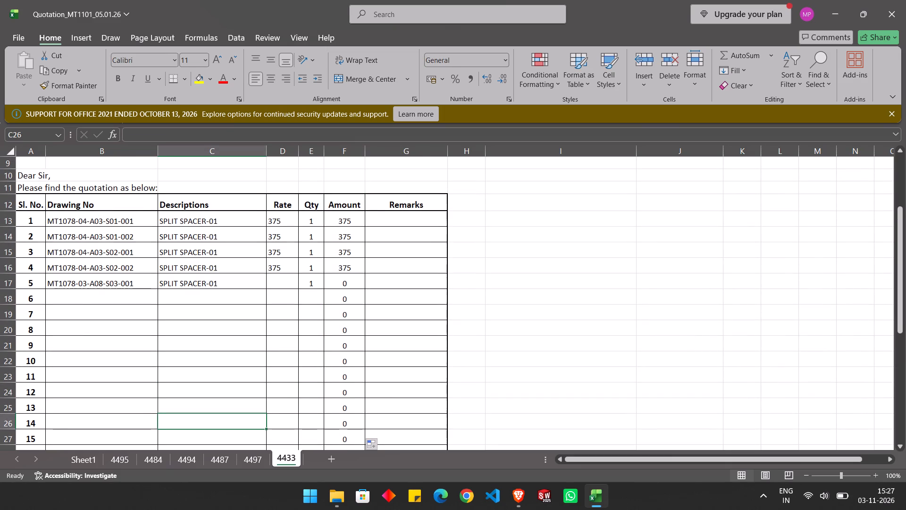
left_click_drag(109, 238, 302, 289)
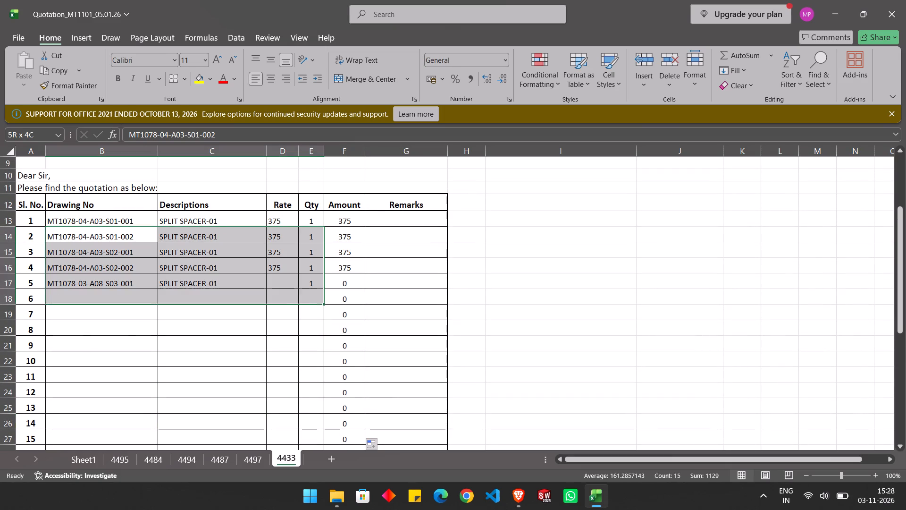
left_click_drag(302, 289, 307, 284)
key("Delete")
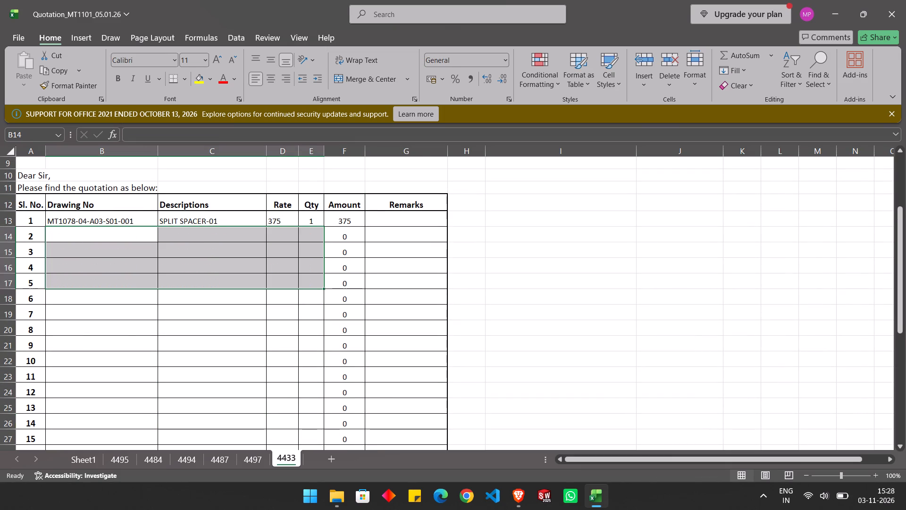
left_click_drag(250, 220, 313, 221)
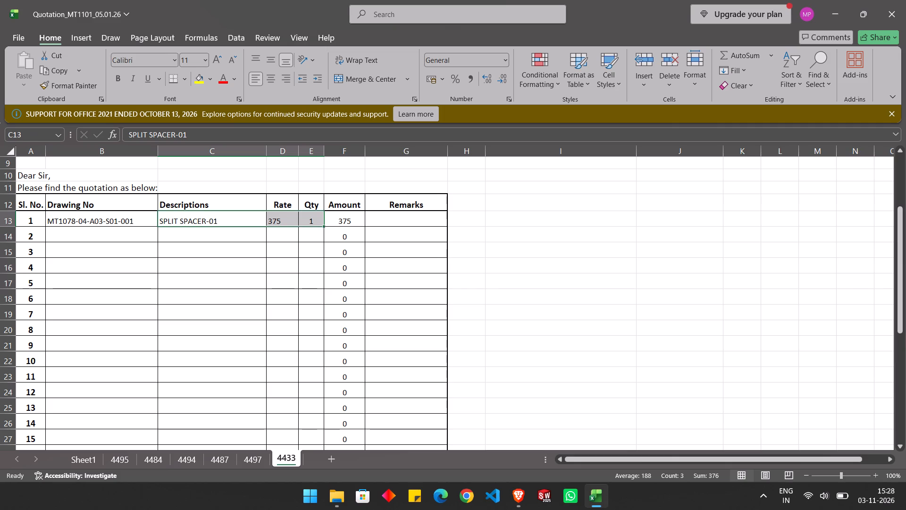
key("Delete")
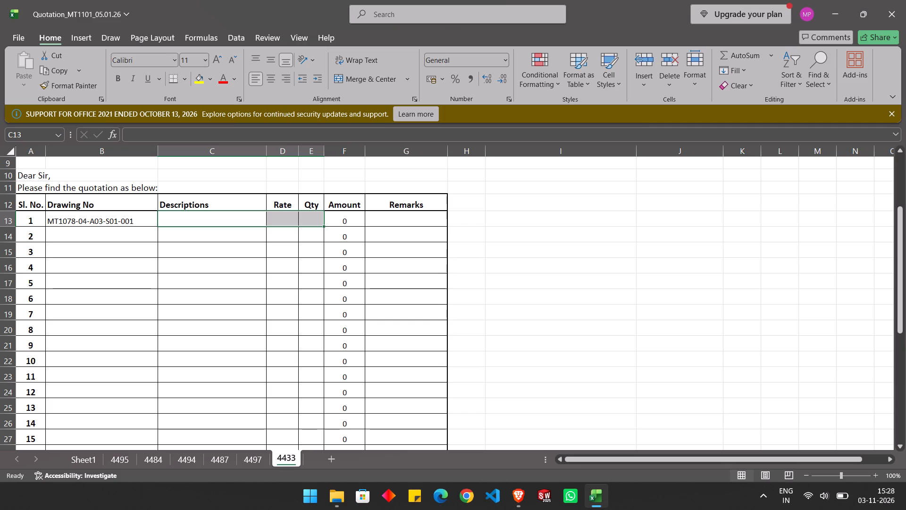
Dismiss the Office 2021 support notice.
left_click(893, 115)
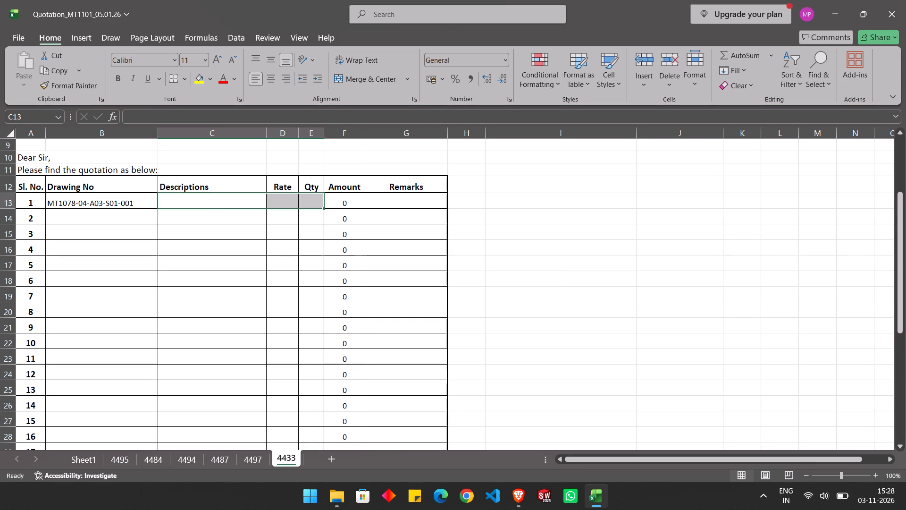
Edit item 1's drawing number to MT1078-01-A06-001.
double_click(103, 204)
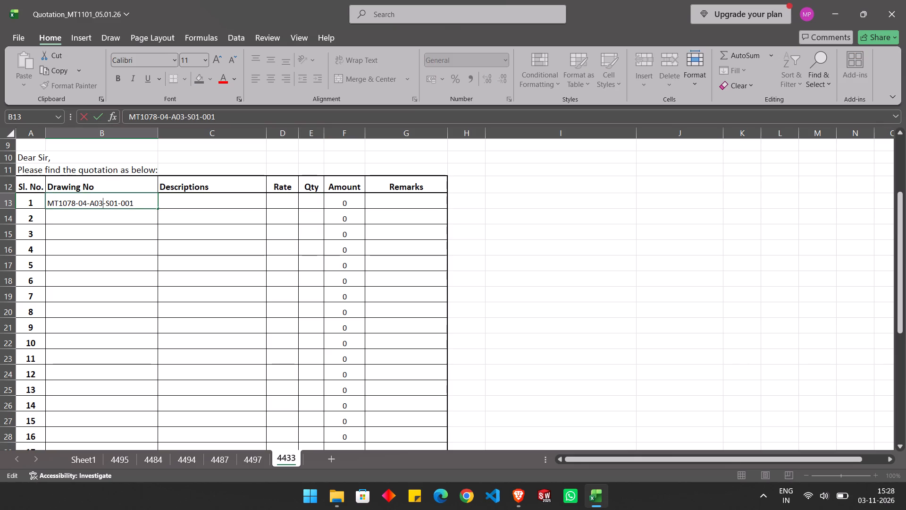
key("BackSpace")
key("6")
key("Right")
key("Right")
key("Right")
key("Right")
key("BackSpace")
key("BackSpace")
key("BackSpace")
key("BackSpace")
key("Left")
key("Left")
key("Left")
key("Left")
key("BackSpace")
key("1")
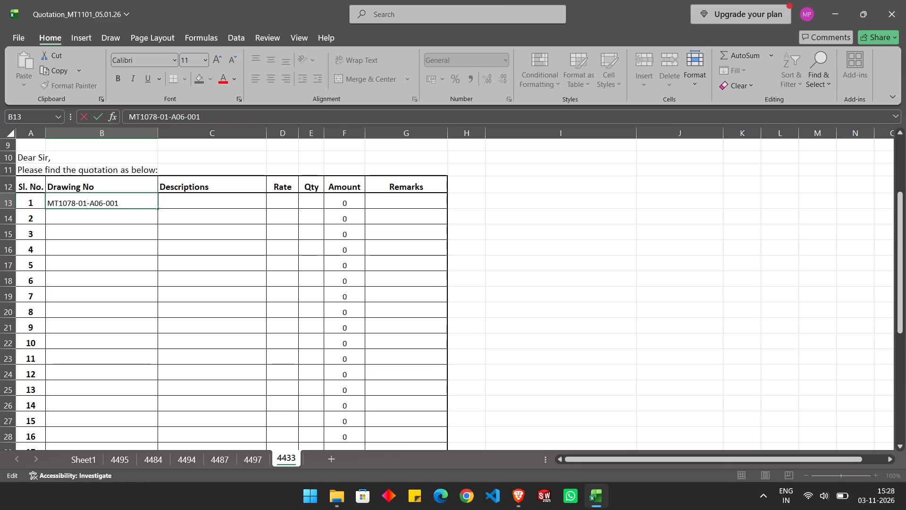
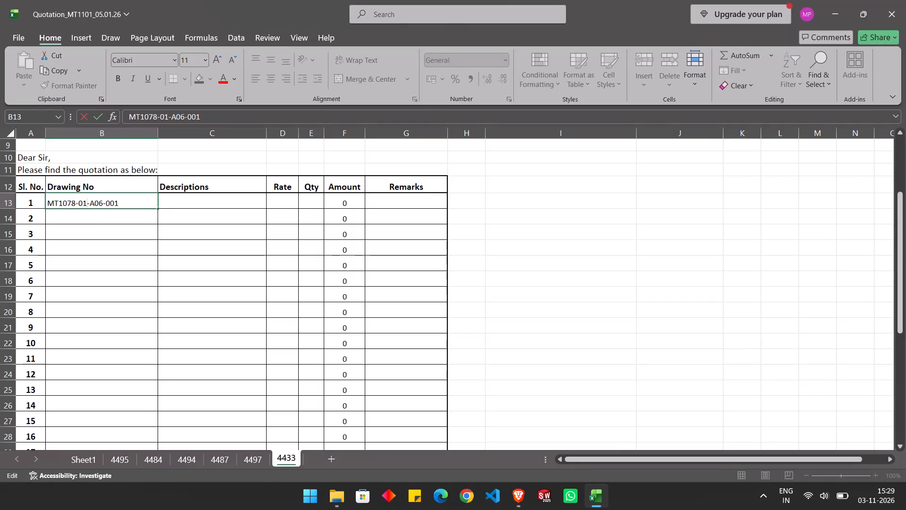
Fill the drawing number series from item 1 down through item 4, giving MT1078-01-A06-002 to MT1078-01-A06-004.
left_click(173, 293)
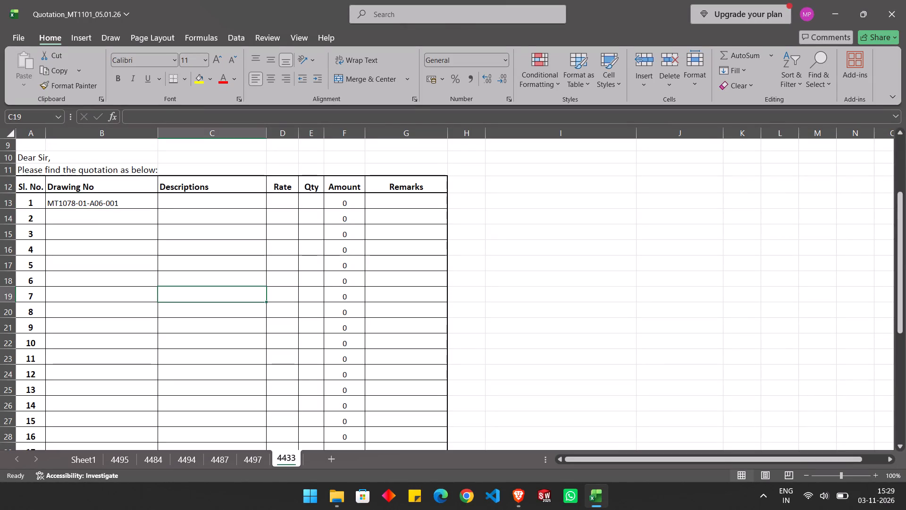
left_click(134, 201)
left_click_drag(157, 209, 159, 251)
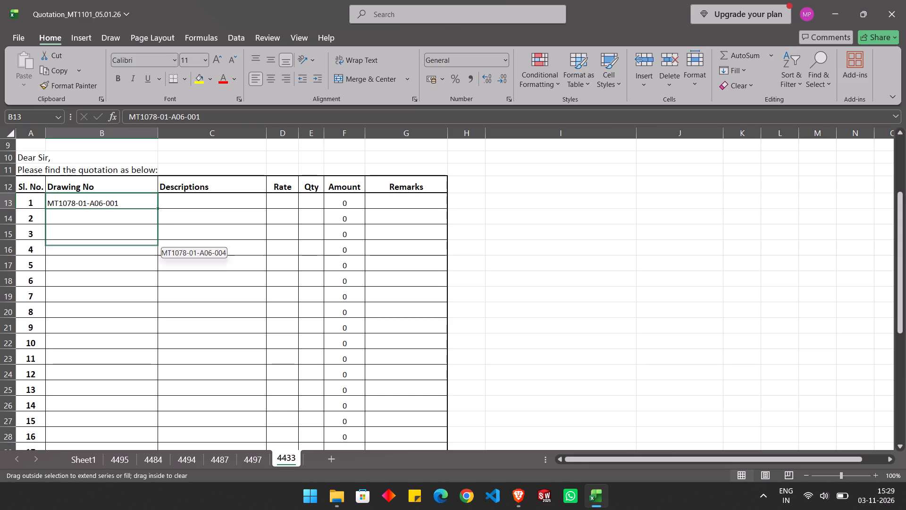
left_click_drag(159, 251, 161, 258)
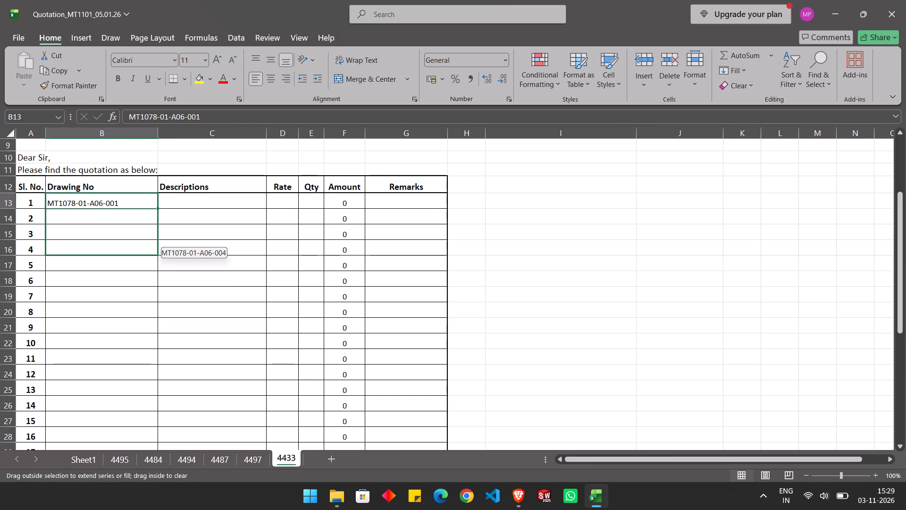
left_click_drag(161, 258, 161, 252)
left_click_drag(161, 252, 159, 243)
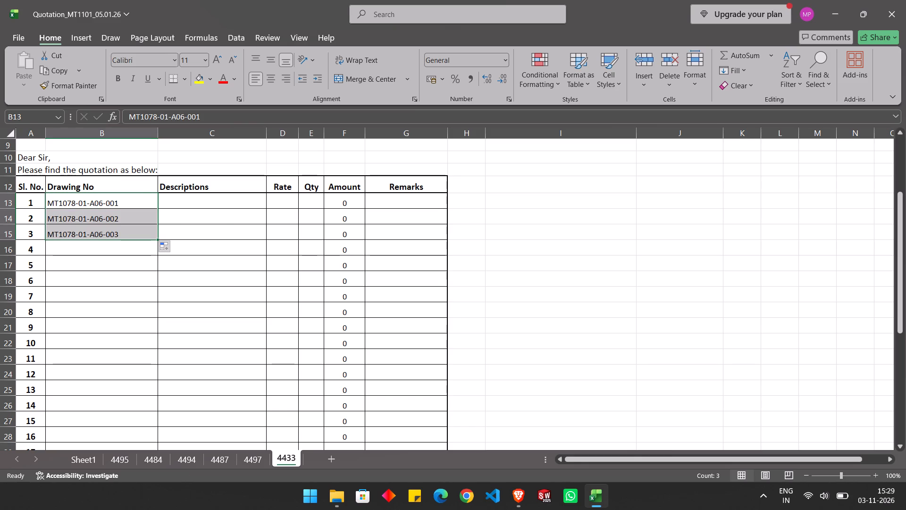
left_click_drag(158, 241, 156, 251)
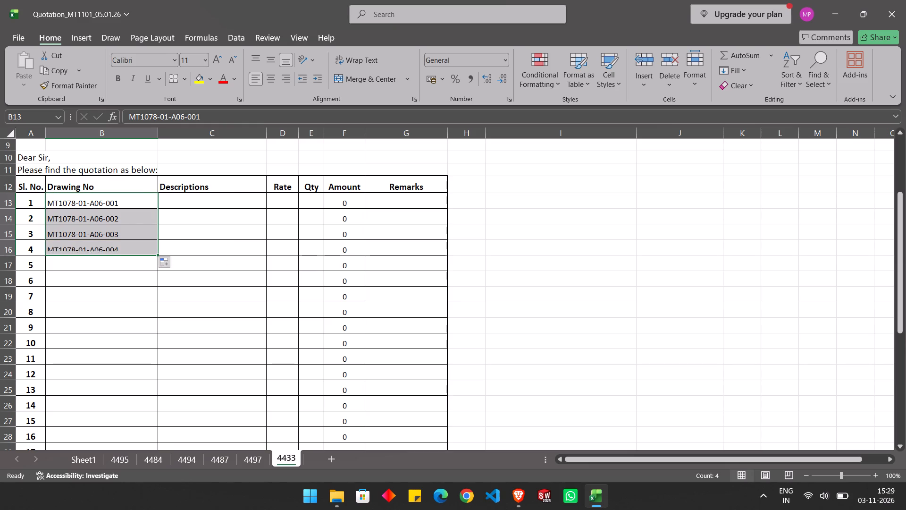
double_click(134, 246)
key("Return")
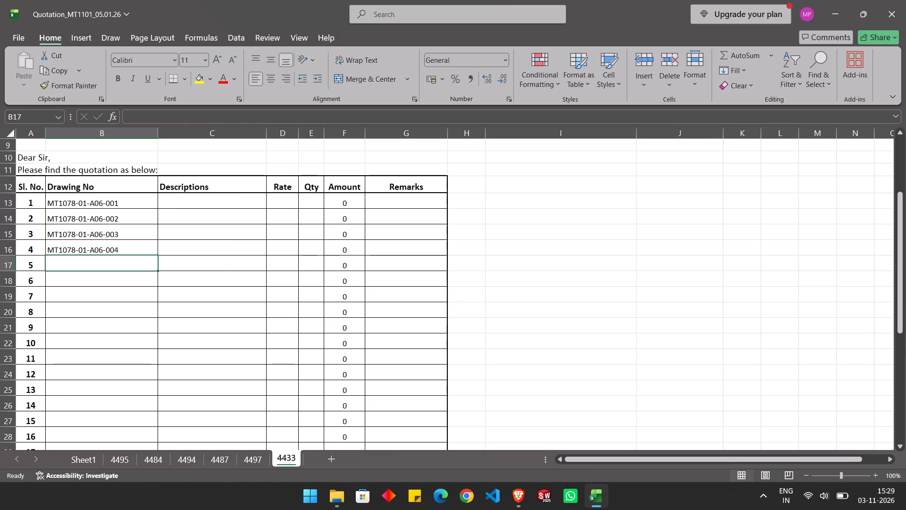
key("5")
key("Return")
Change item 4's drawing number to MT1078-01-A06-005.
left_click(141, 249)
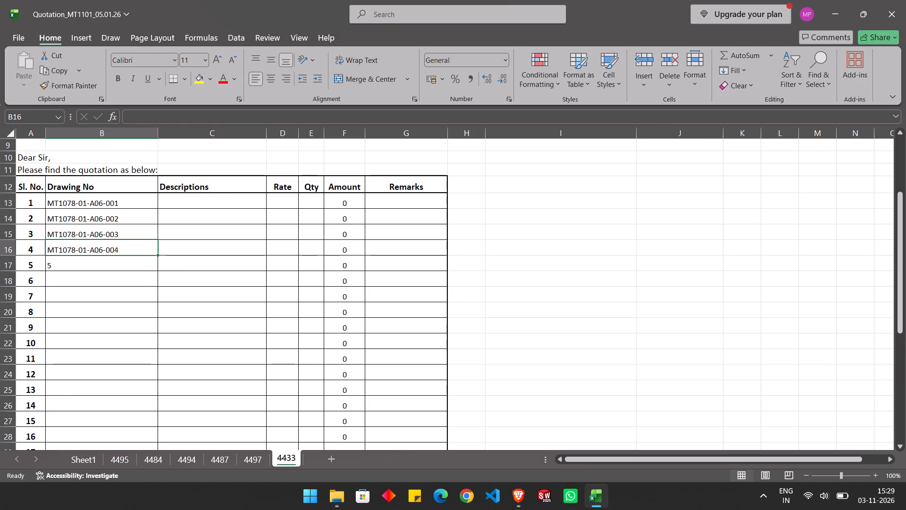
left_click(141, 249)
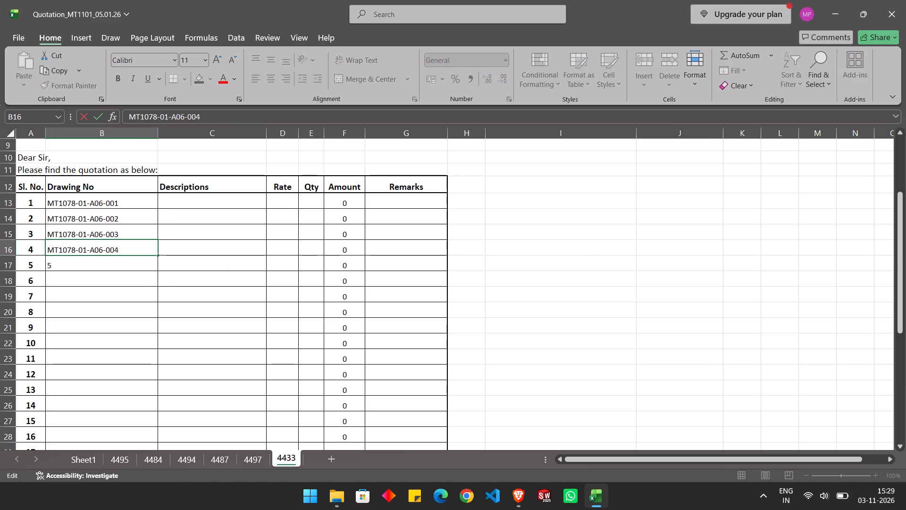
key("BackSpace")
key("5")
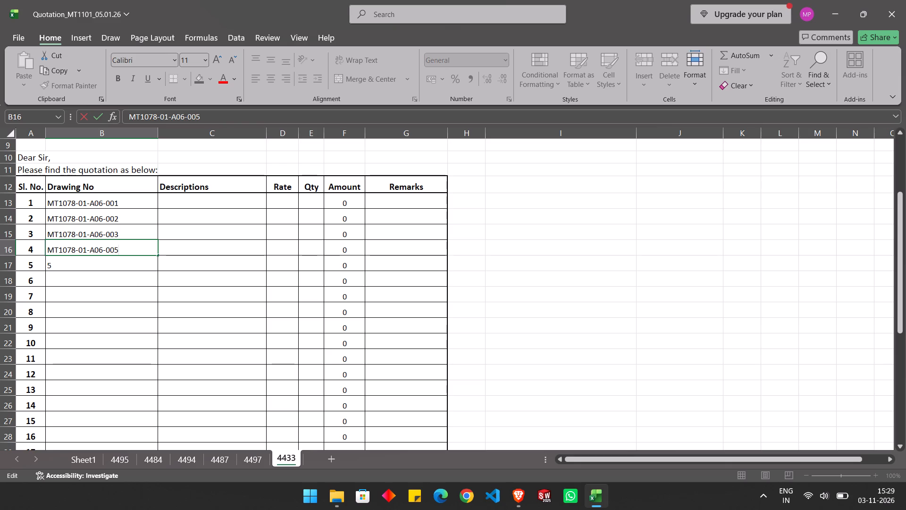
key("Return")
Fill the drawing number series from item 4 down through item 10, giving MT1078-01-A06-006 to MT1078-01-A06-011.
left_click(134, 247)
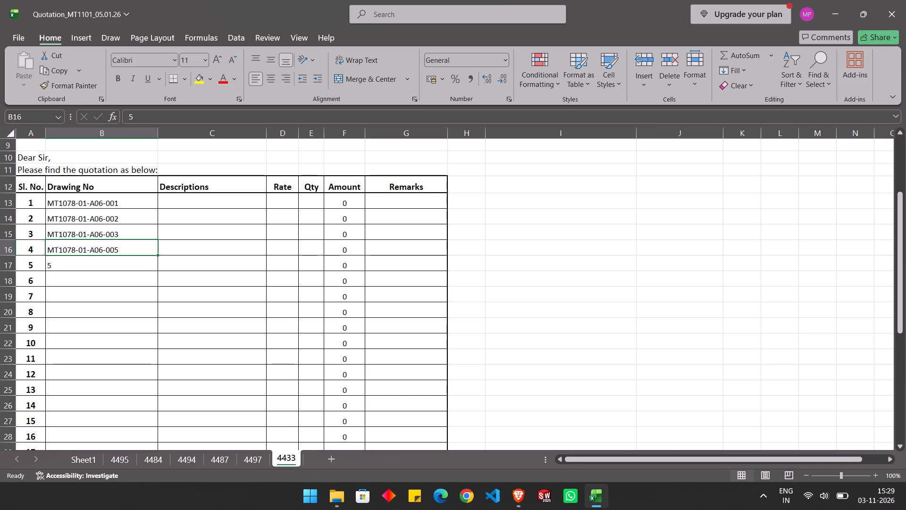
left_click_drag(158, 254, 164, 303)
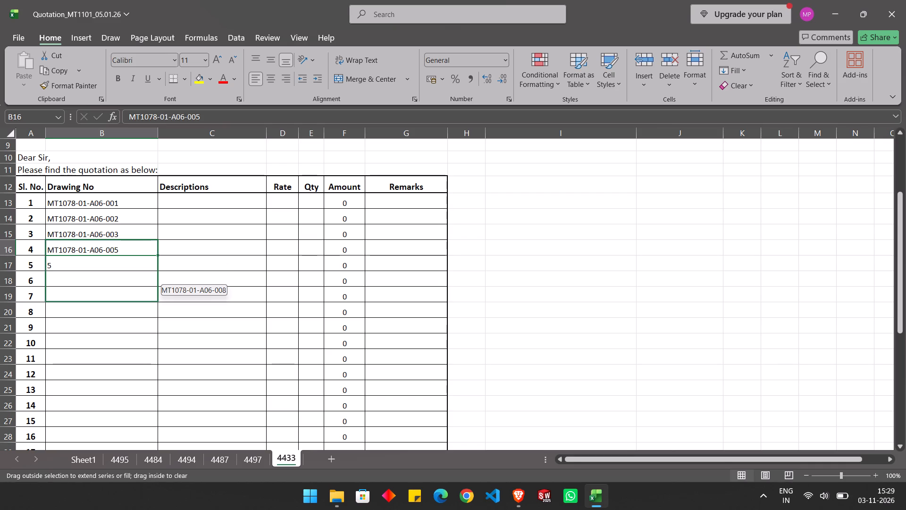
left_click_drag(164, 303, 164, 328)
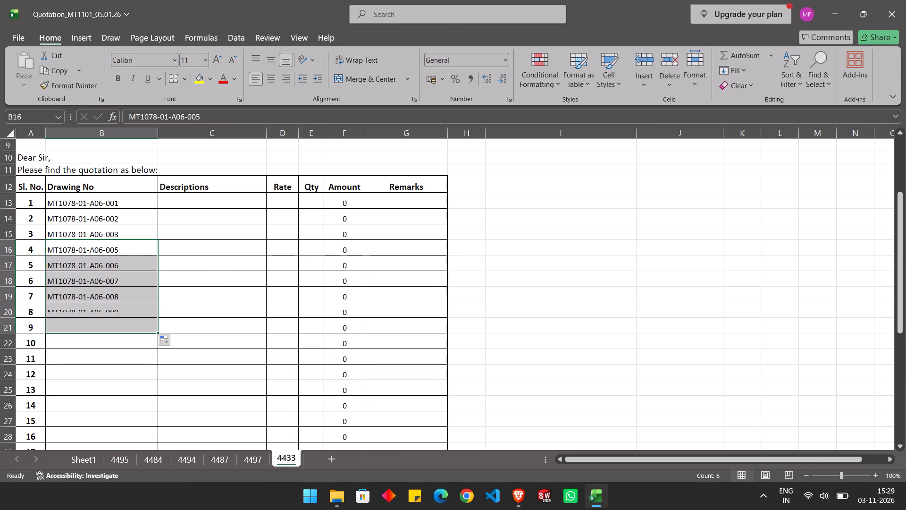
left_click_drag(158, 334, 158, 336)
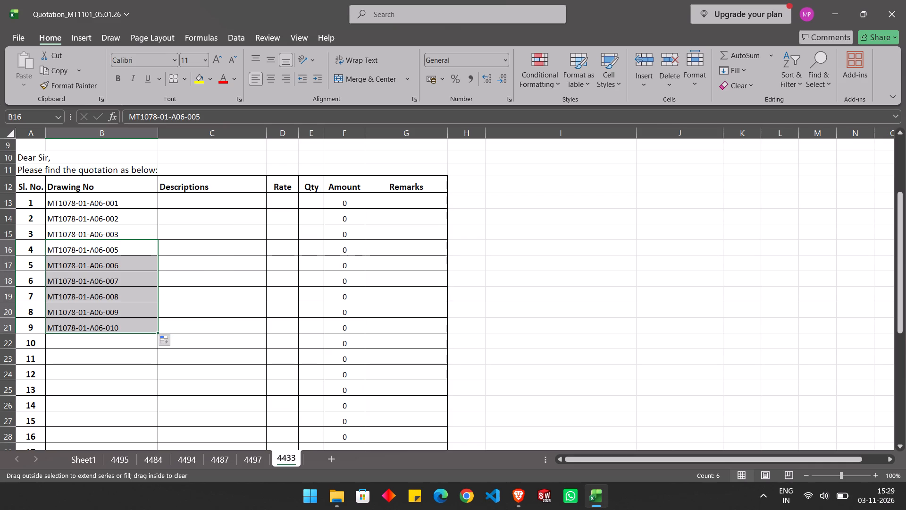
left_click_drag(158, 336, 157, 348)
Change item 10's drawing number to MT1078-01-A06-013.
double_click(133, 345)
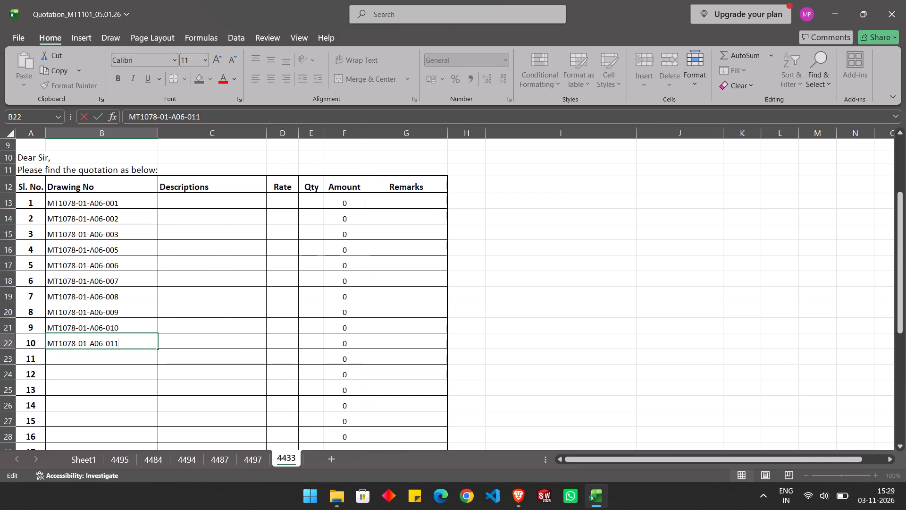
key("BackSpace")
key("BackSpace")
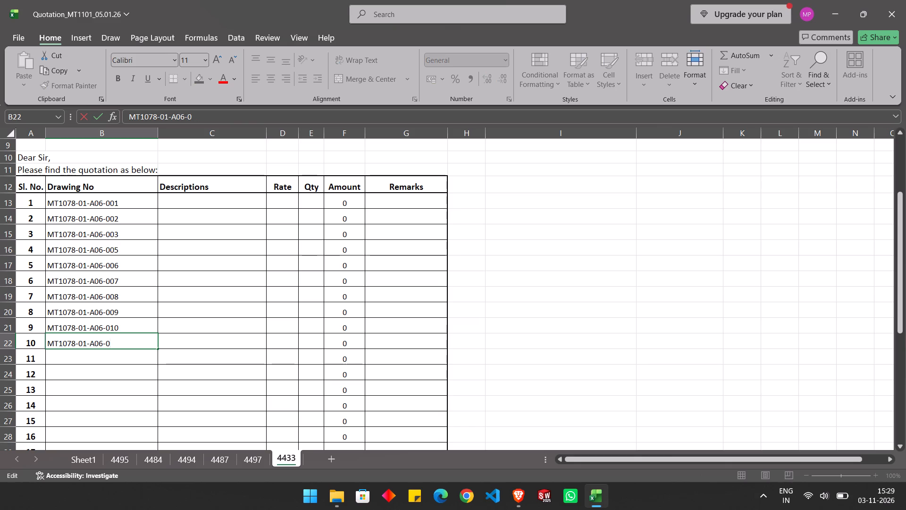
type("13")
key("Return")
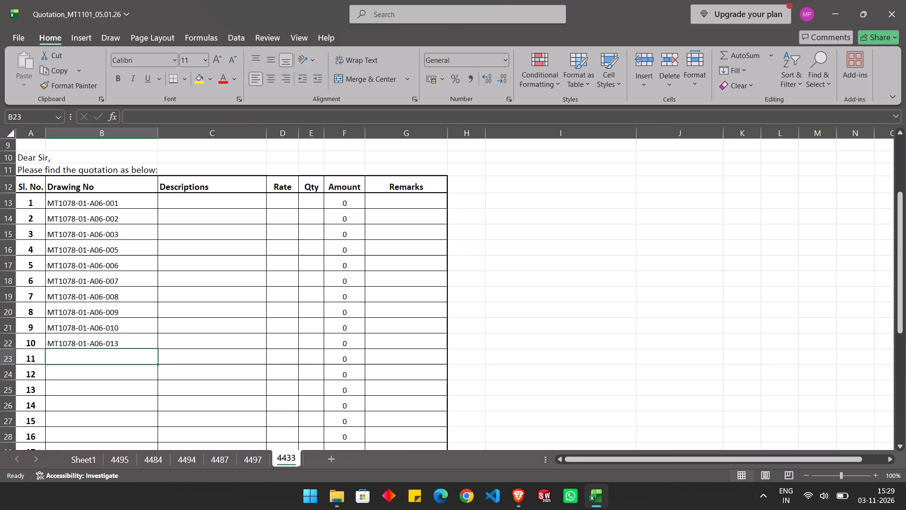
Fill the drawing number series from item 10 into item 11, giving MT1078-01-A06-014.
left_click(142, 344)
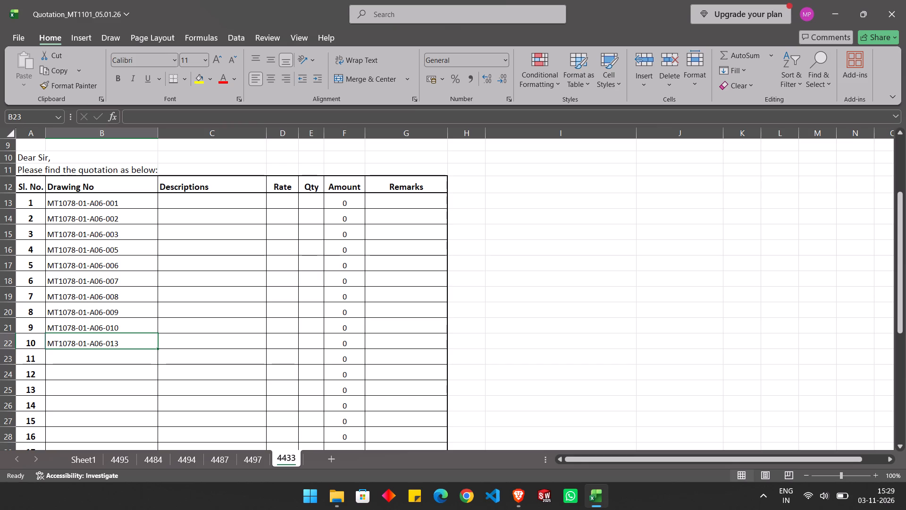
left_click_drag(157, 350, 156, 365)
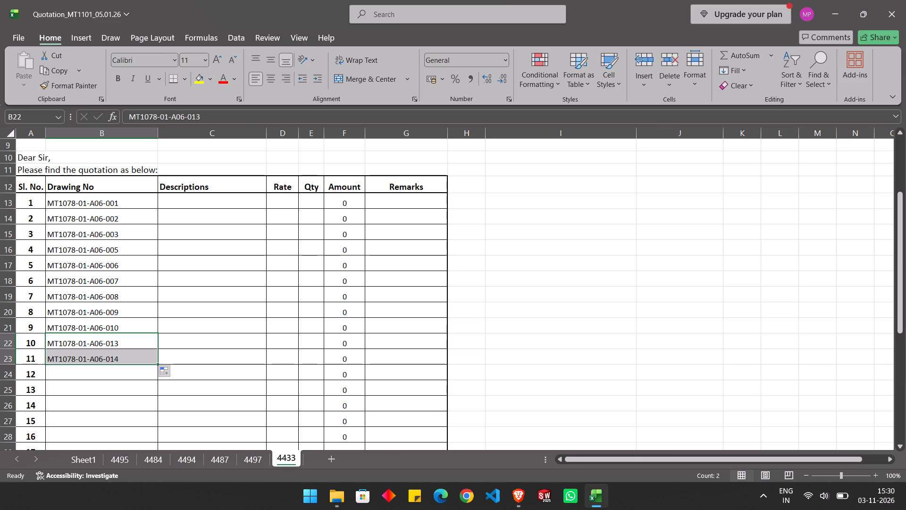
Enter item 1's description PRESS MAGNETIC DOLLY, with rate 790 and quantity 1.
left_click(220, 204)
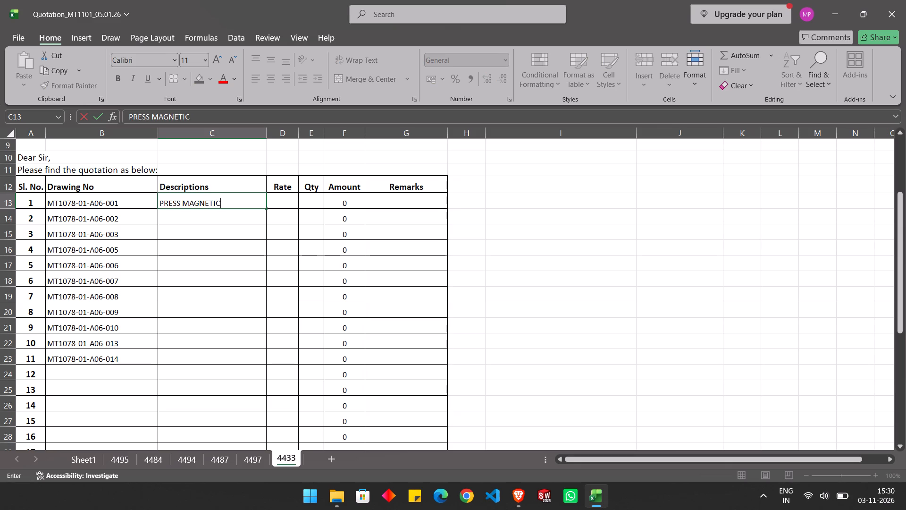
type("DOLLYU")
key("BackSpace")
key("Tab")
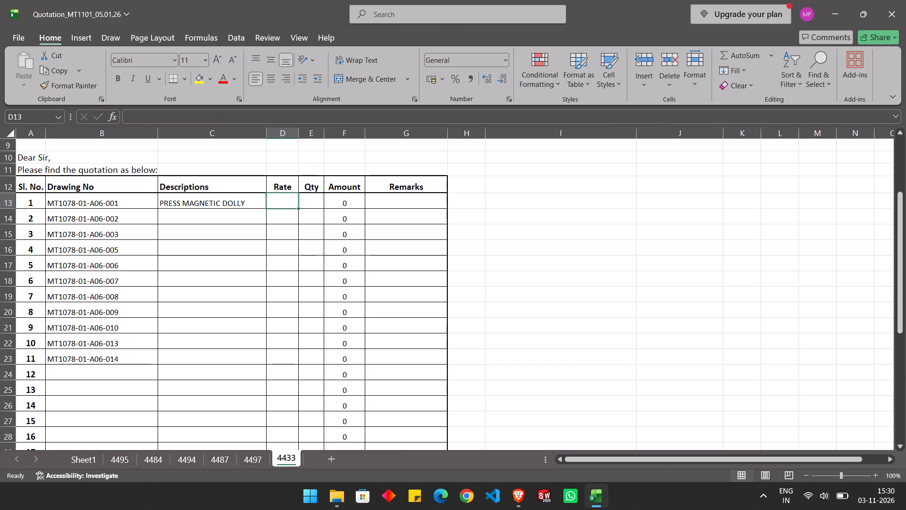
type("790")
key("Tab")
key("1")
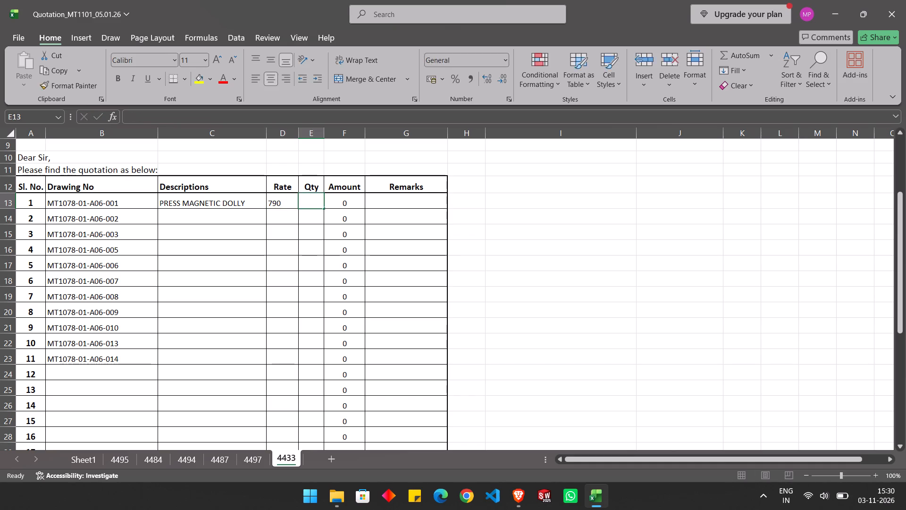
key("Return")
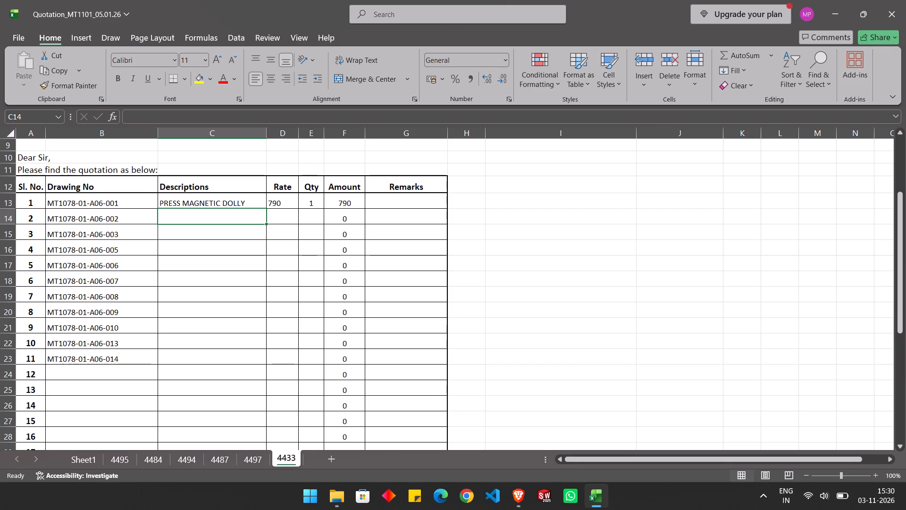
Enter CIRCLIP INSECTION DOLLY as the description of item 2.
type("CIRC")
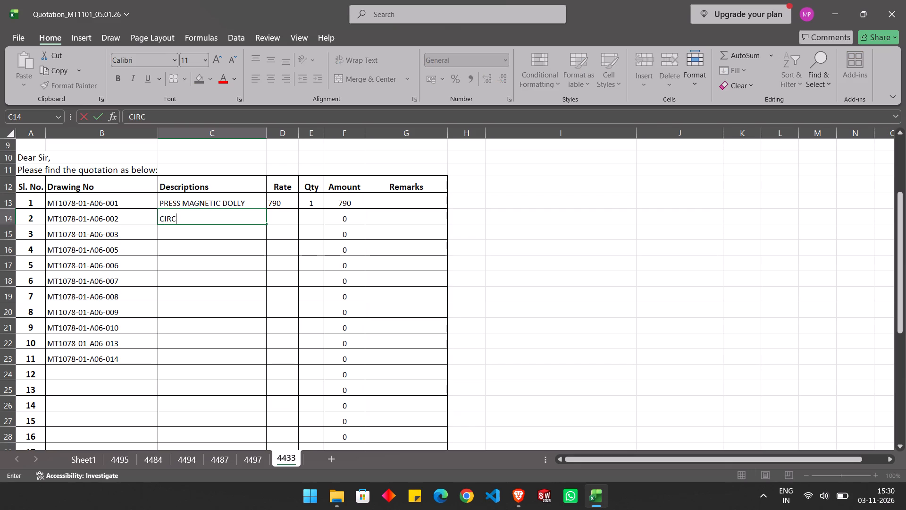
type("LIP")
key("space")
type("INSECTION DOLLY")
key("Return")
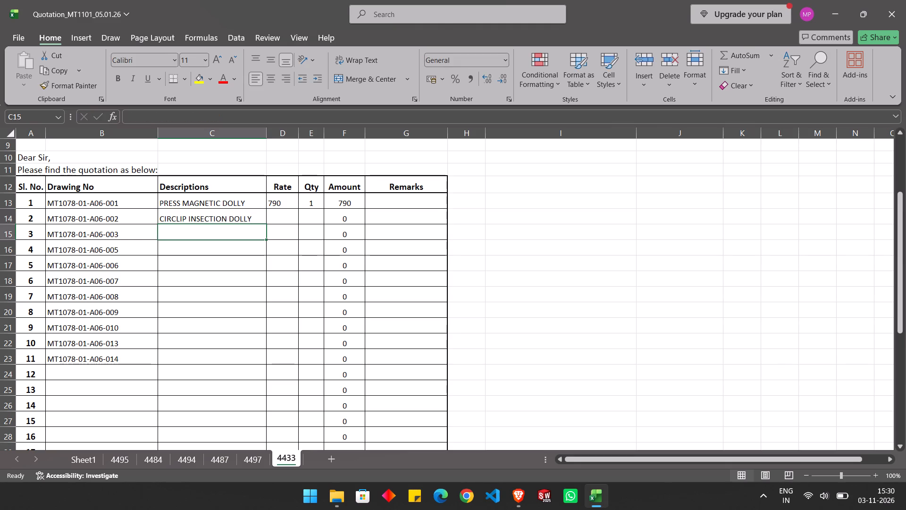
Enter AXIAL PLAY CHECKING DOLLY as the description of item 3.
key("a")
type("XIAL PLAY X")
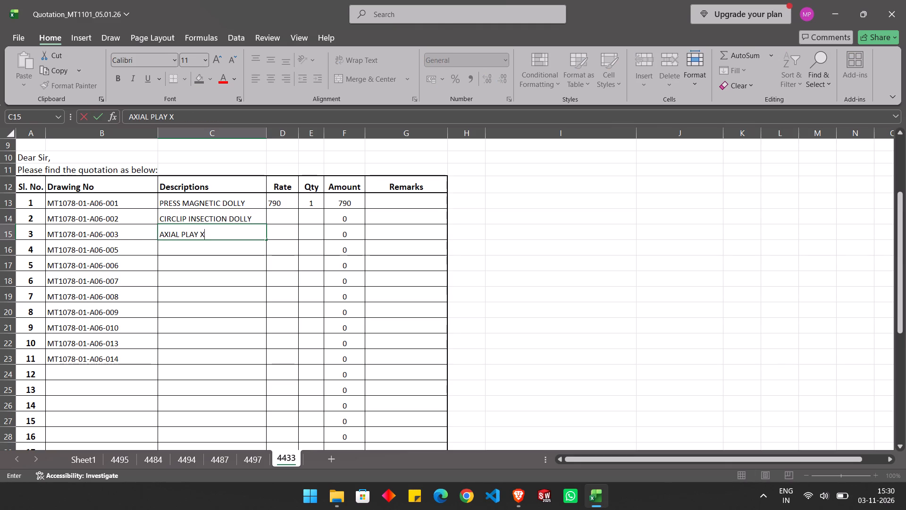
key("BackSpace")
type("CHECKING")
key("space")
type("DOLLY")
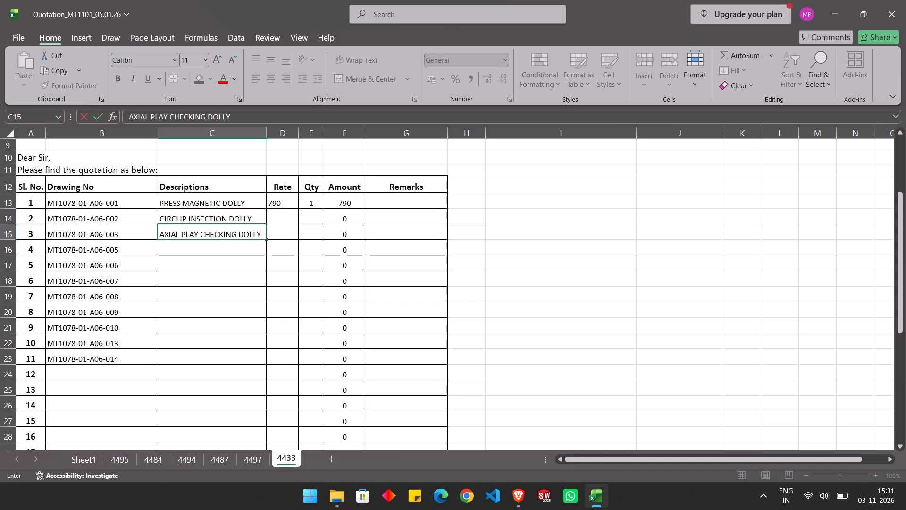
key("Tab")
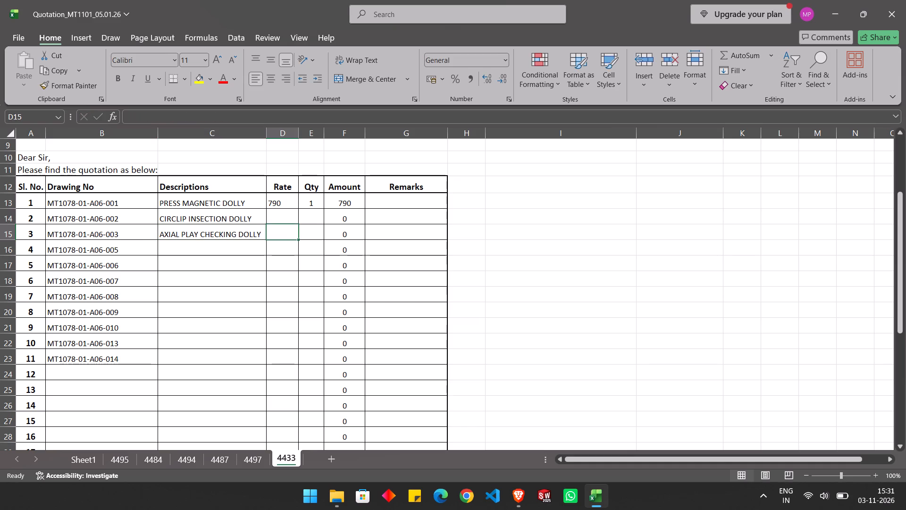
Enter SELECTED SPACER & TRB INSECTION as the description of item 4.
left_click(251, 246)
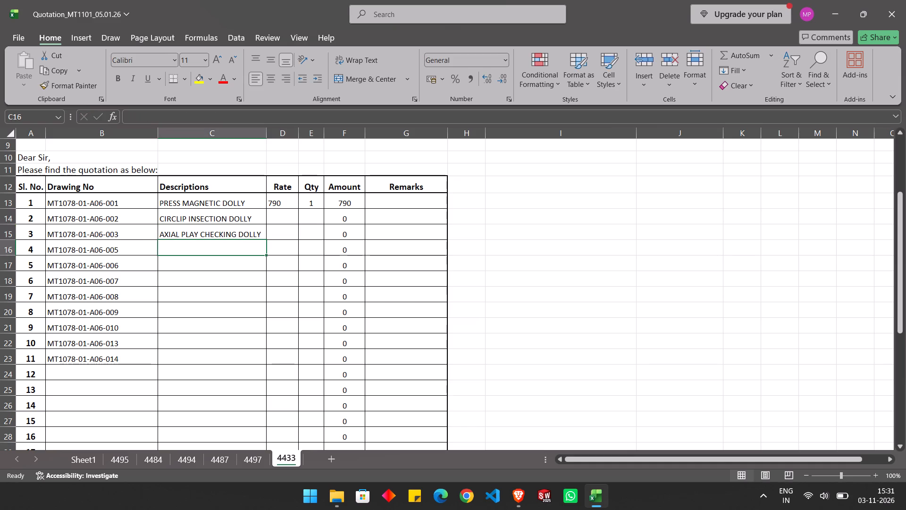
key("s")
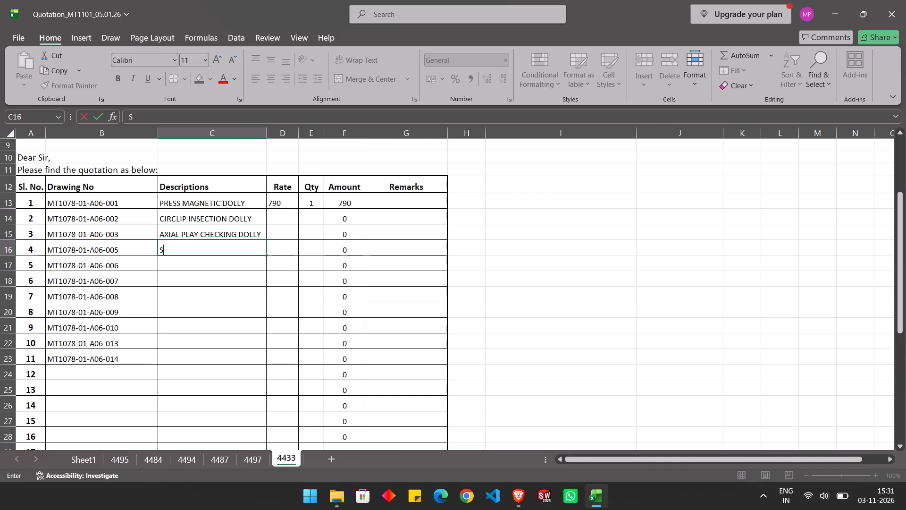
type("ELECTED AP")
key("BackSpace")
key("BackSpace")
type("SPACER")
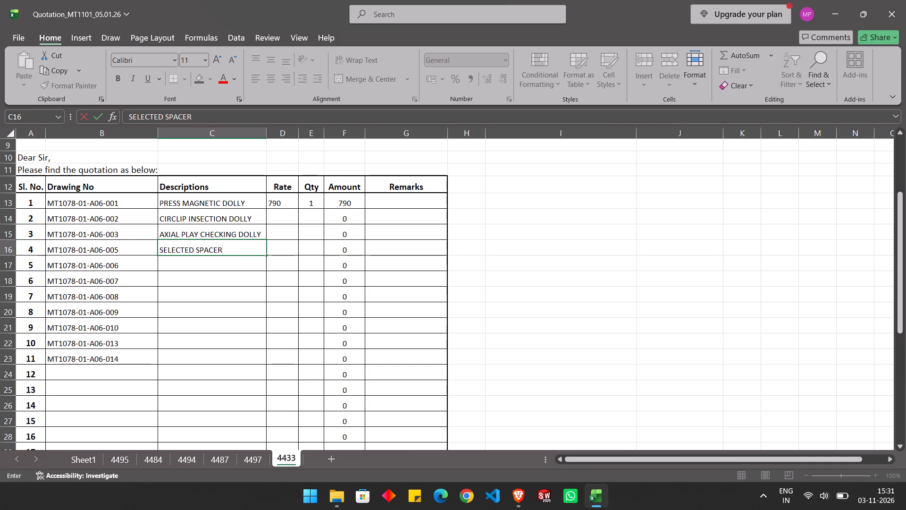
key("space")
type("&")
key("space")
type("TRB")
key("space")
type("INSECTIO")
key("n")
key("Tab")
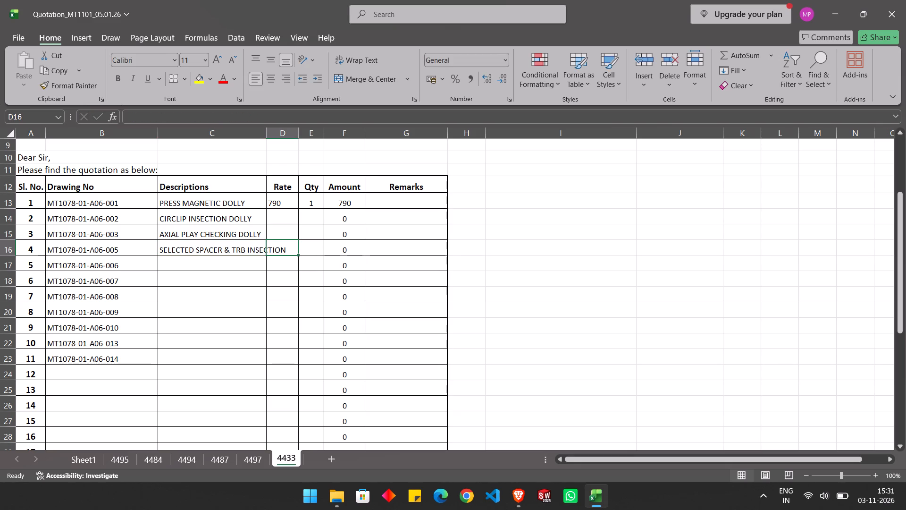
Enter the rates 1690 for item 2, 650 for item 3, 695 for item 5 and 940 for item 6.
key("Up")
key("Up")
type("1690")
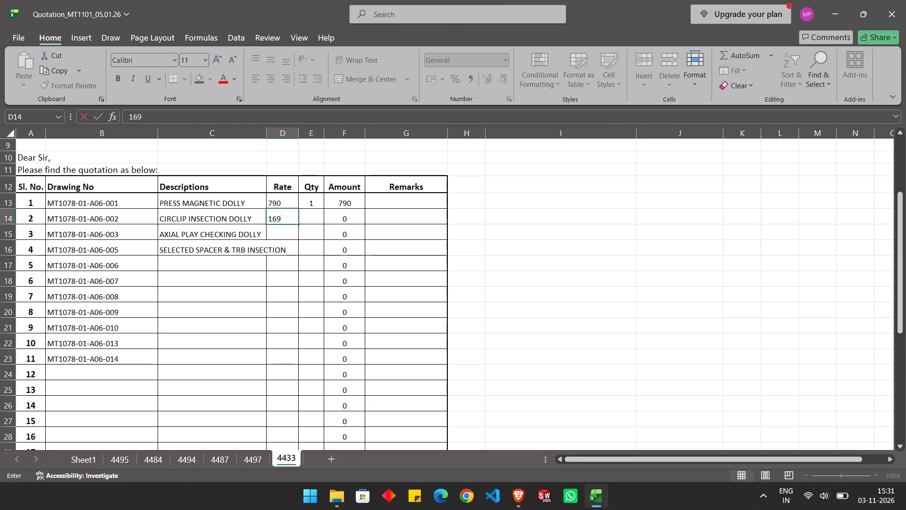
key("Return")
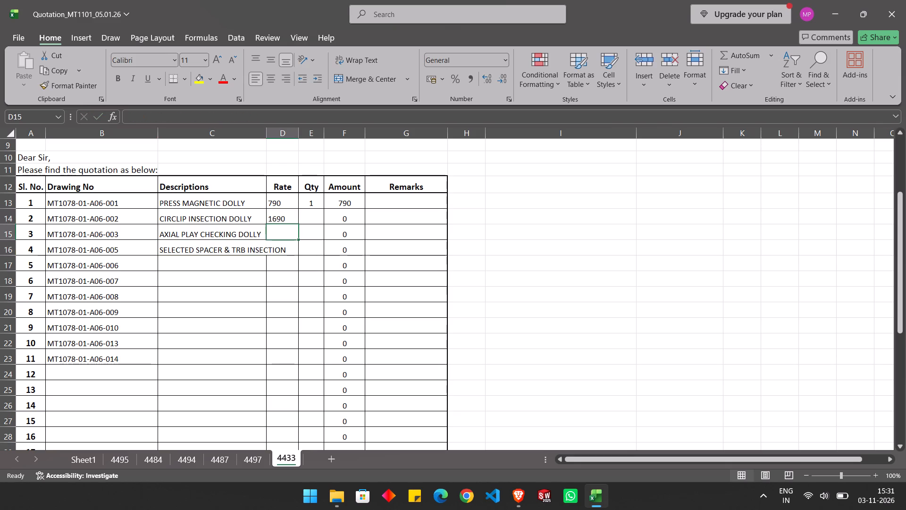
type("650")
key("Return")
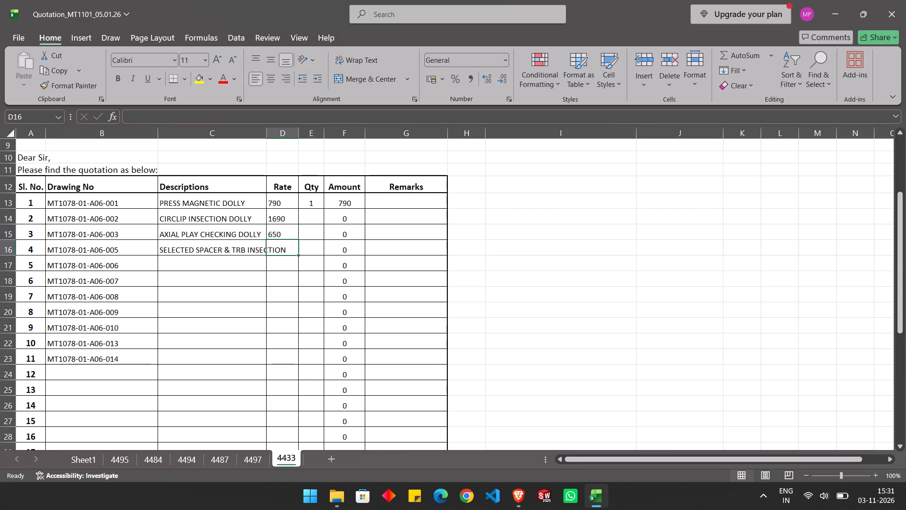
key("Return")
type("695")
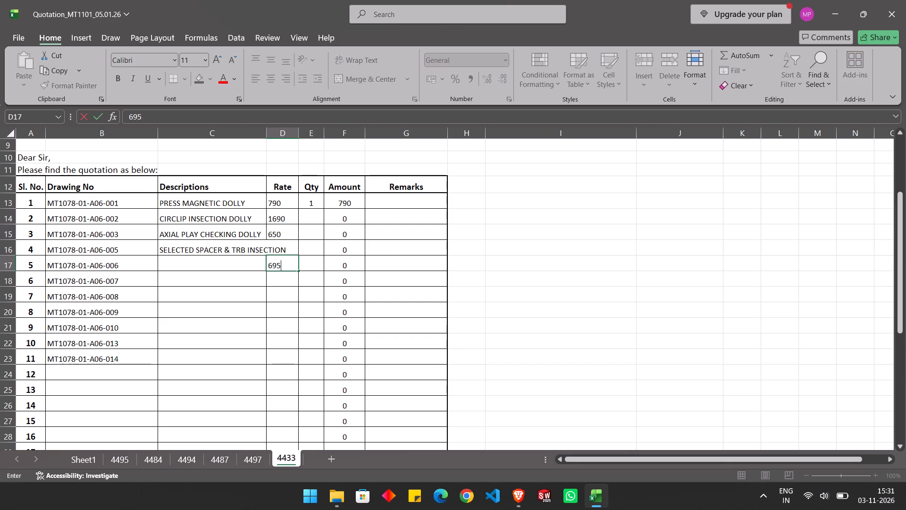
key("Return")
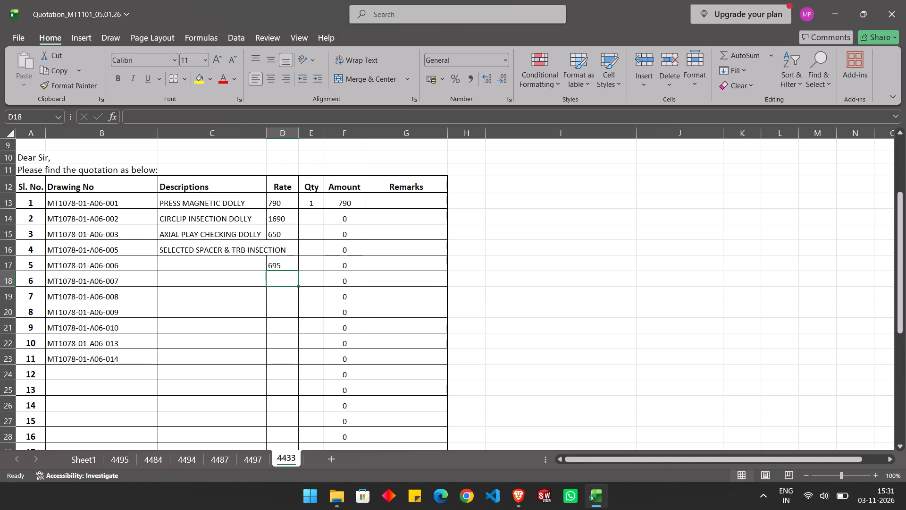
type("940")
key("Return")
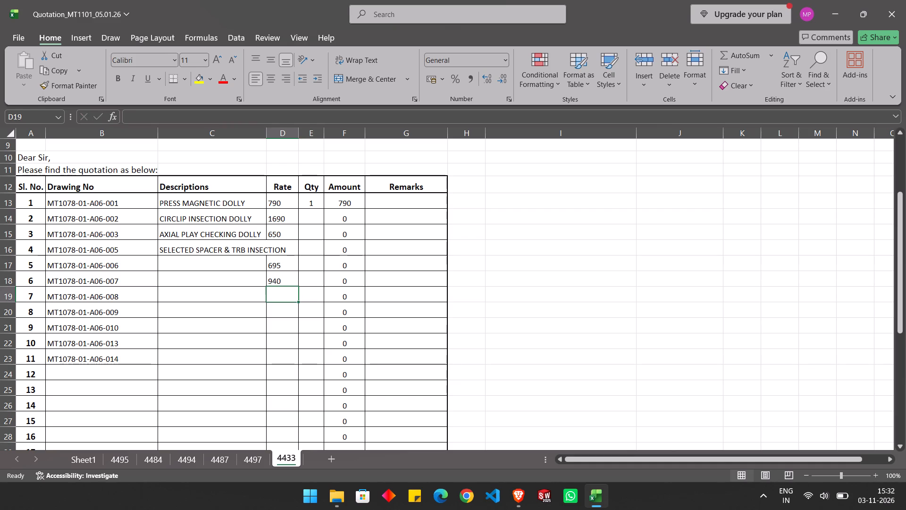
Enter MAGNETIC FIXED DOLLY HOUSING as the description of item 6, leaving item 5's description blank.
left_click(210, 263)
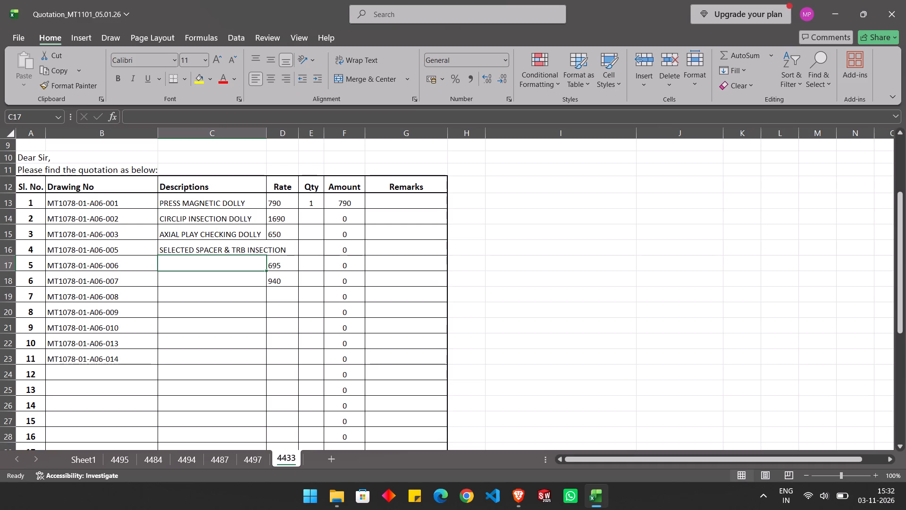
key("Return")
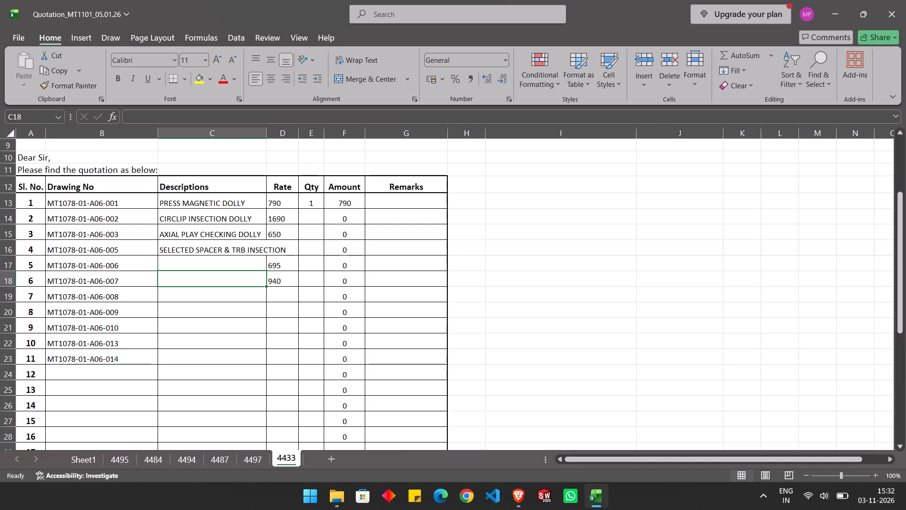
type("MAGNETIC")
key("space")
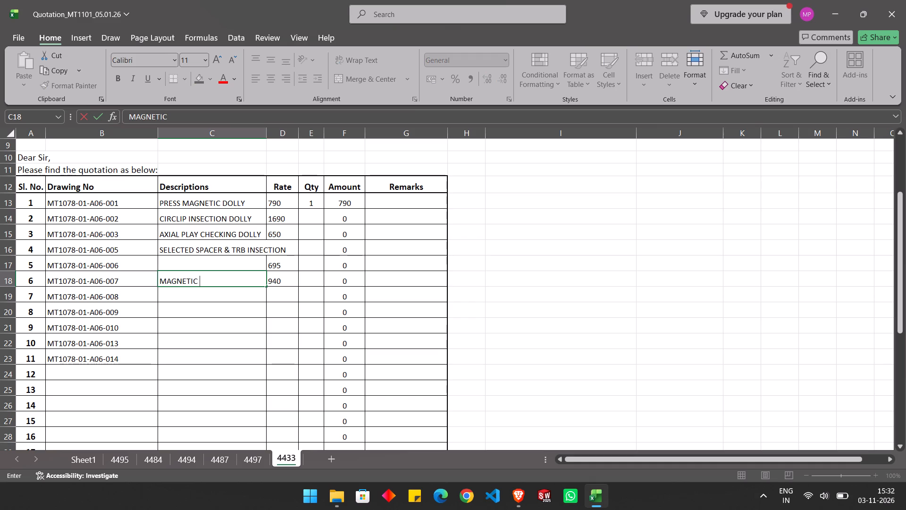
type("FI")
type("XED DOLLY")
key("space")
type("HOUSING")
key("space")
key("Return")
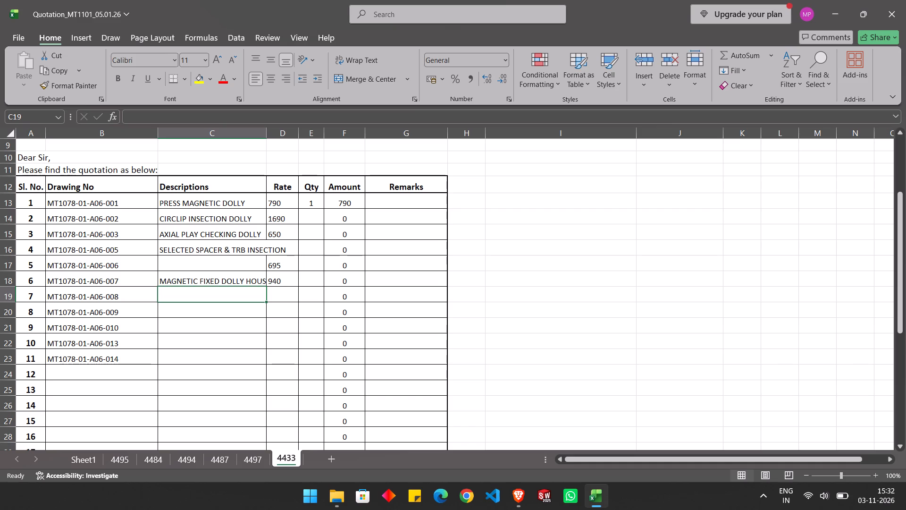
Enter item 7's description MAGNETIC FIXED DOLLY HOUSING with rate 1490.
type("MAGN")
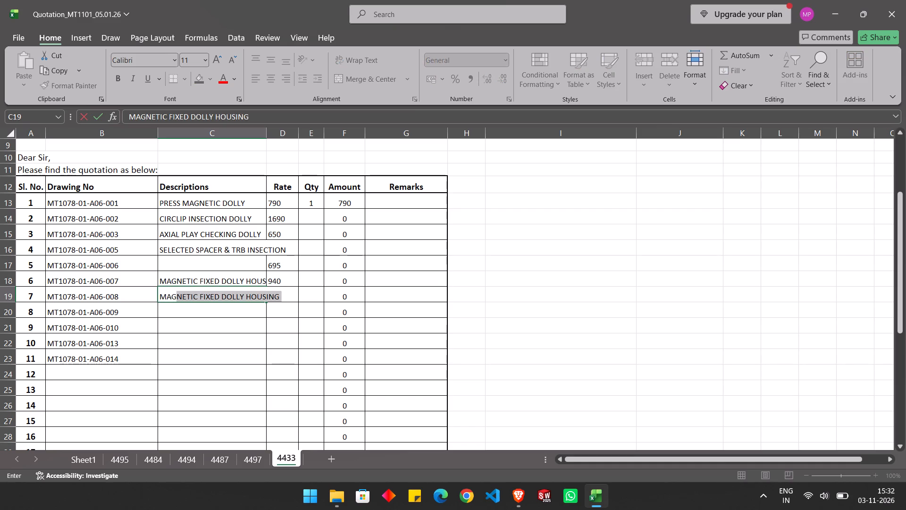
key("Tab")
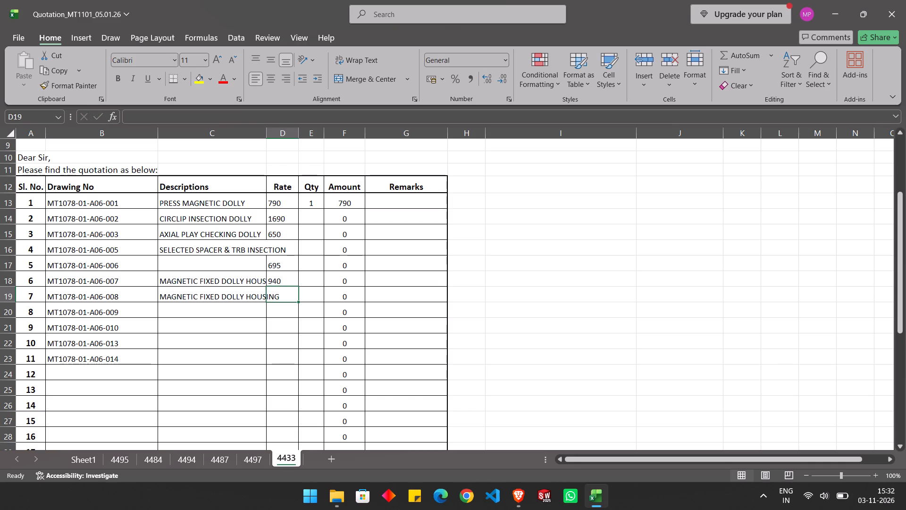
type("1490")
key("Return")
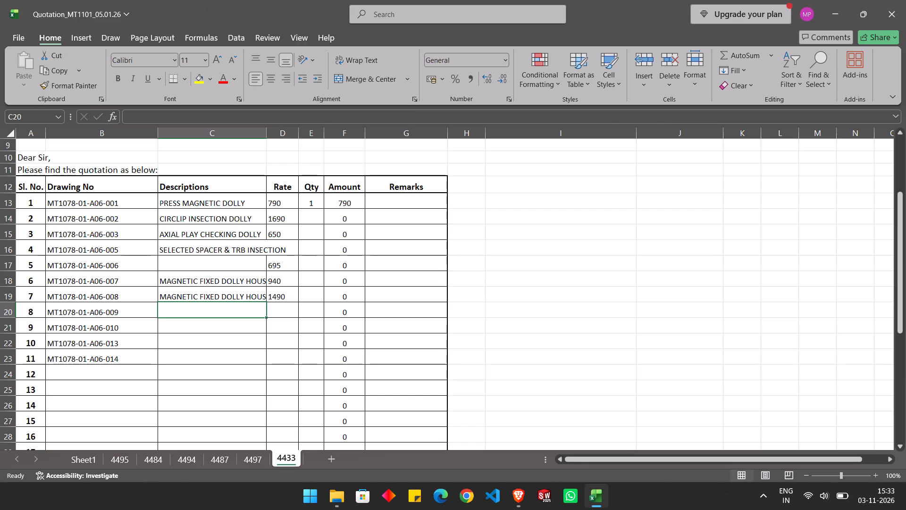
Enter item 8's description AXIAL PLAY CHECKING DOLLY with rate 650.
type("AXIAL")
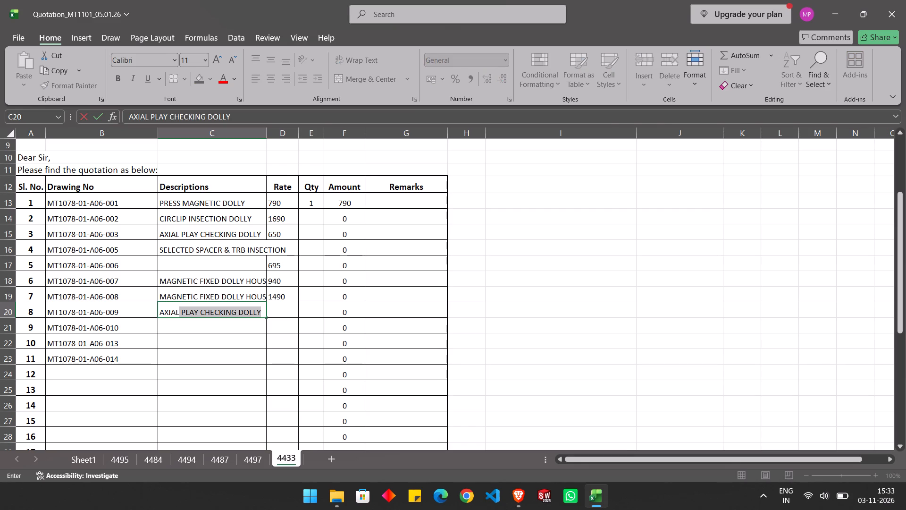
key("space")
key("Tab")
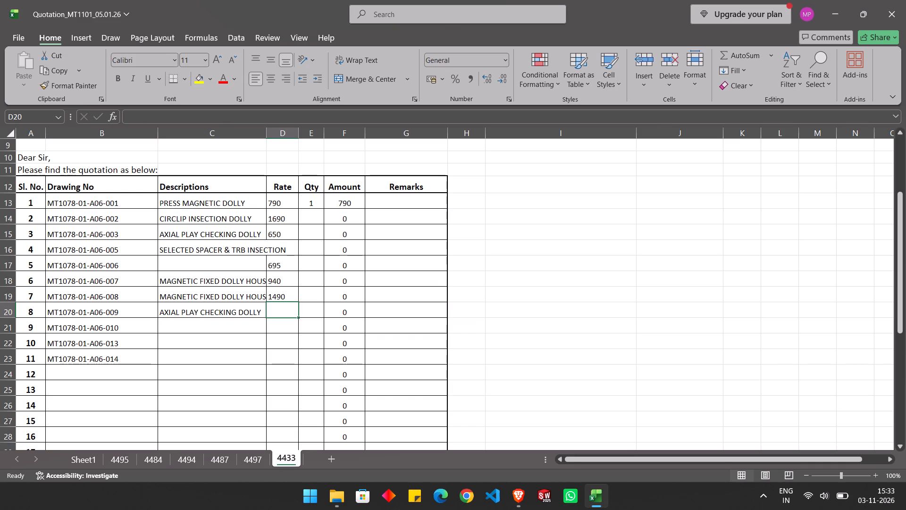
type("65")
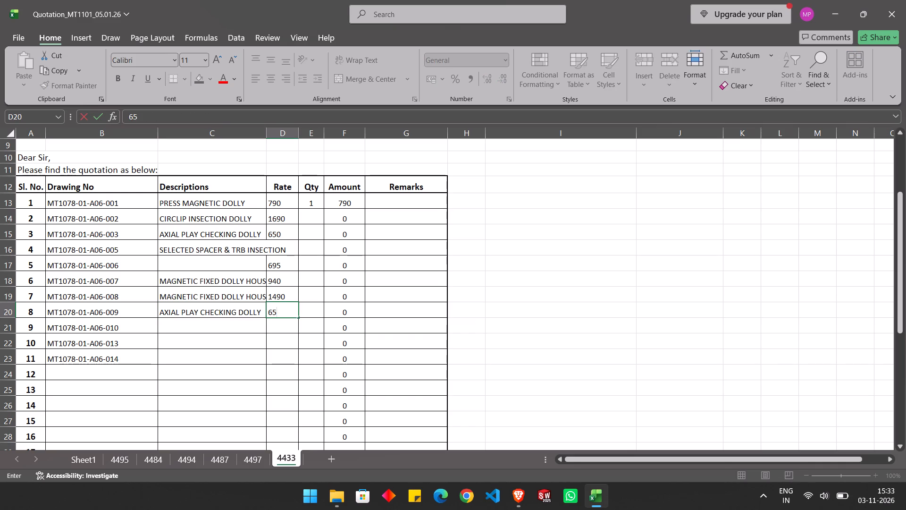
key("0")
key("Return")
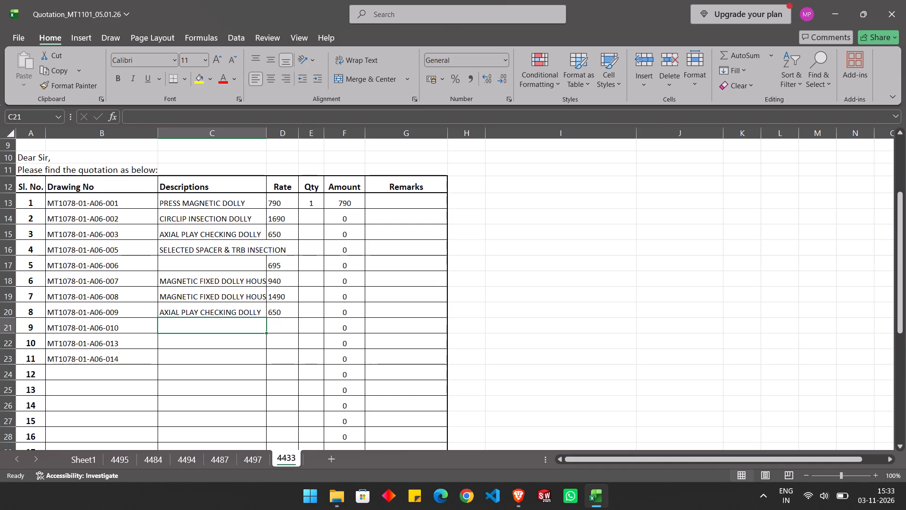
Enter SELECTED SPACER & TRB INSECTION as the description of item 9.
type("SELE")
key("Return")
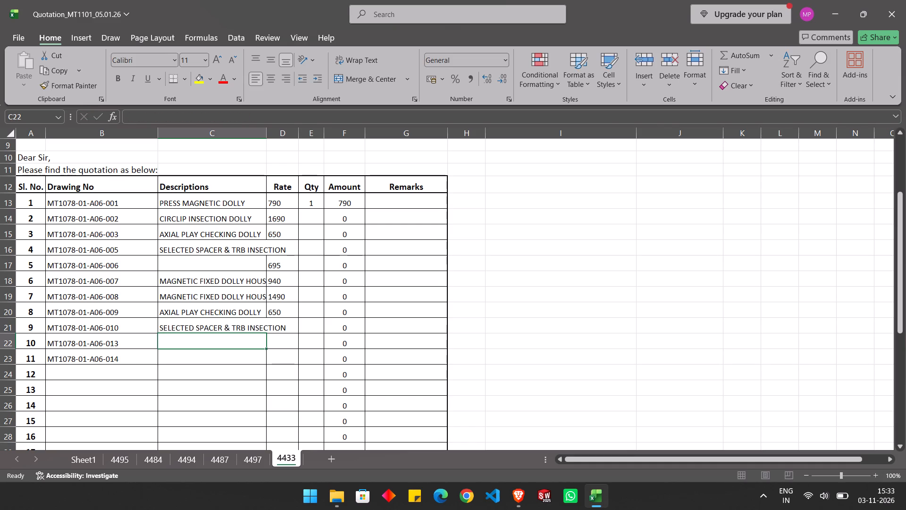
Widen the Descriptions column so the longest descriptions fit inside it.
left_click_drag(268, 132, 310, 134)
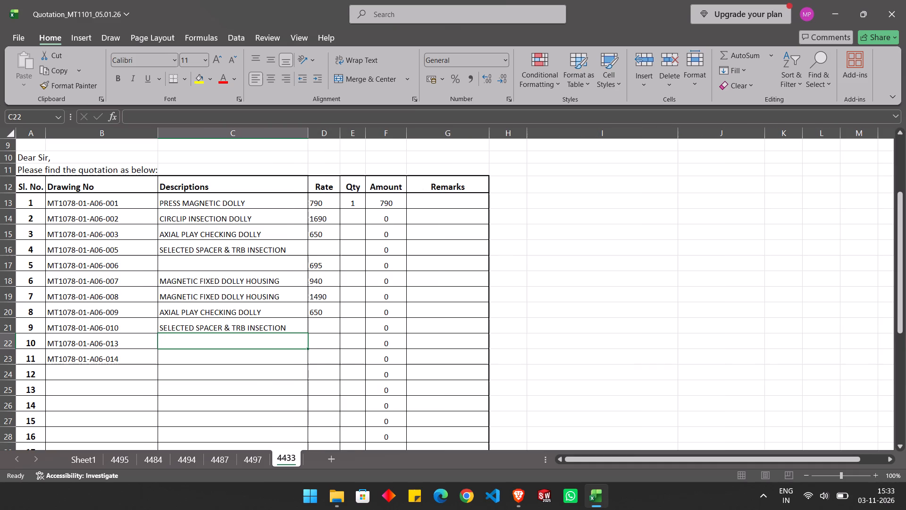
Enter the rate 520 for item 9.
left_click(331, 330)
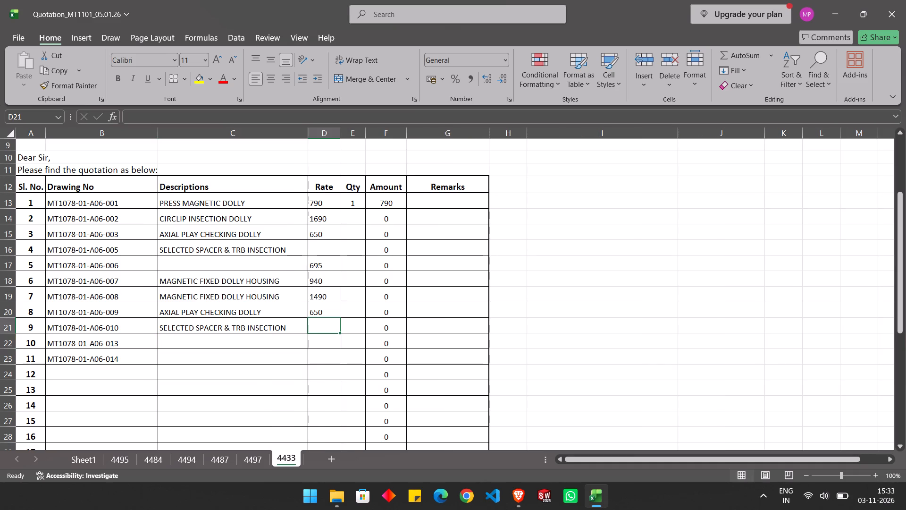
type("520")
key("Return")
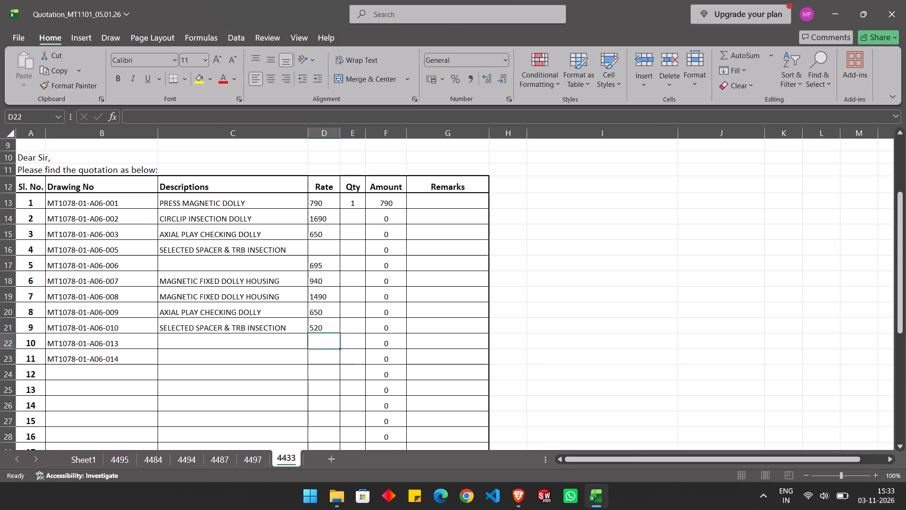
Enter quantity 1 for each of items 2 to 14.
left_click(352, 213)
key("1")
key("Return")
key("1")
key("Return")
key("1")
key("Return")
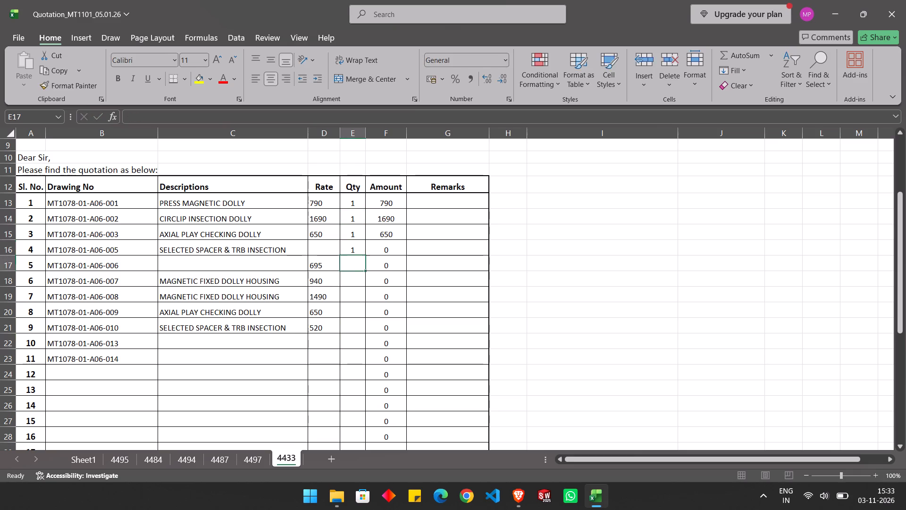
key("1")
key("Return")
key("1")
key("Return")
key("1")
key("Return")
key("1")
key("Return")
key("1")
key("Return")
key("1")
key("Return")
key("1")
key("Return")
key("1")
key("Return")
key("1")
key("Return")
key("1")
key("Return")
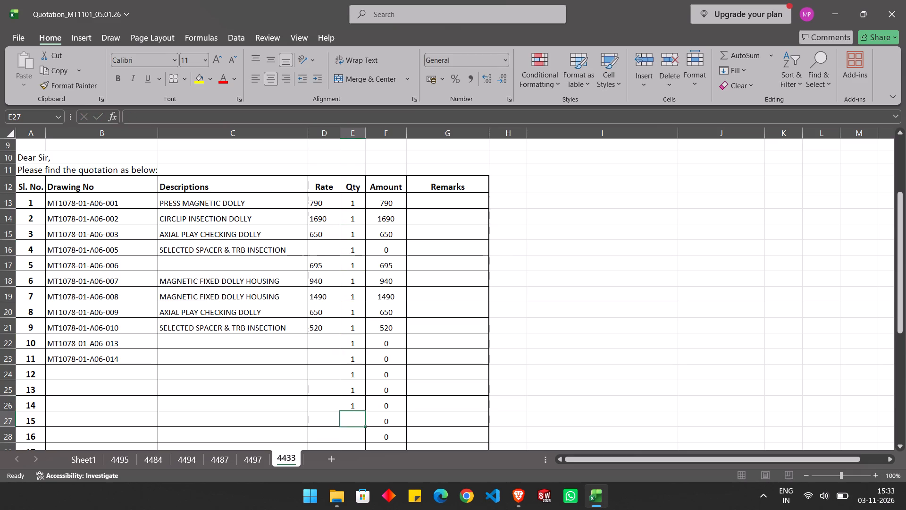
Enter item 10's description SELECTED SPACER & TRB INSECTION with rate 425.
left_click(219, 341)
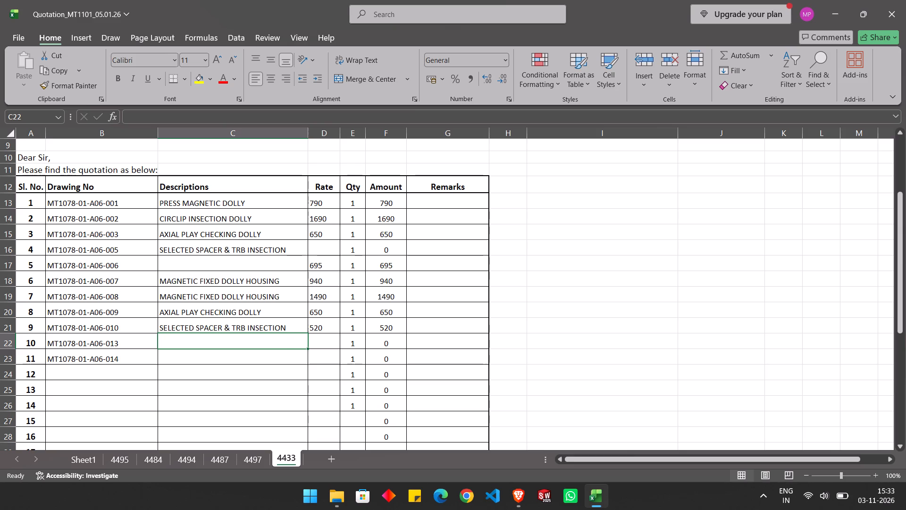
type("SE")
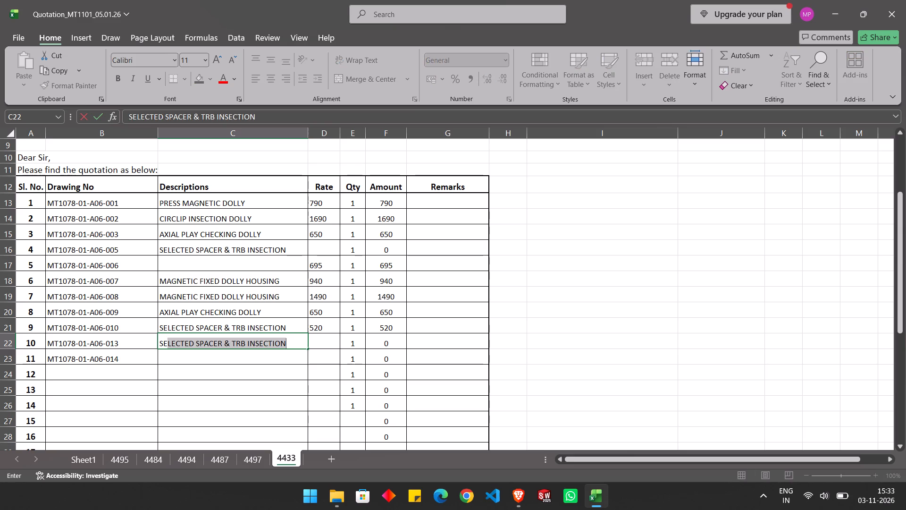
key("Tab")
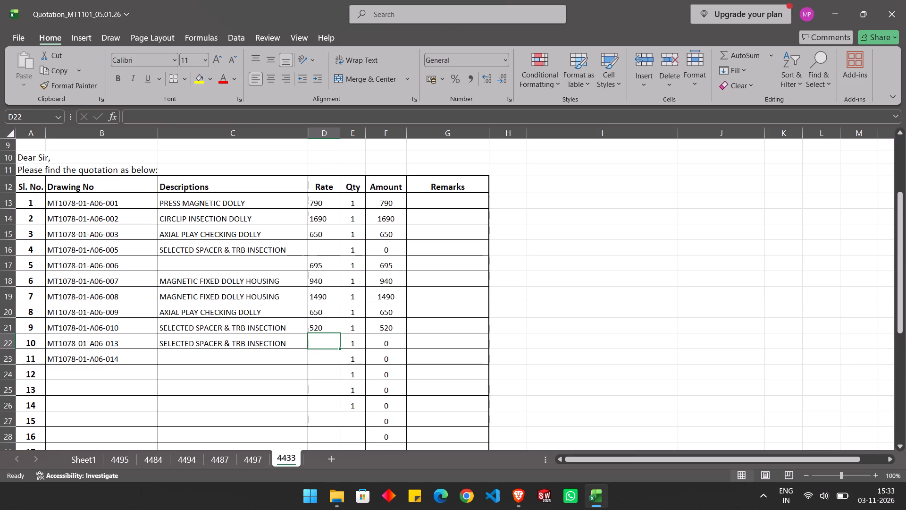
type("425")
key("Return")
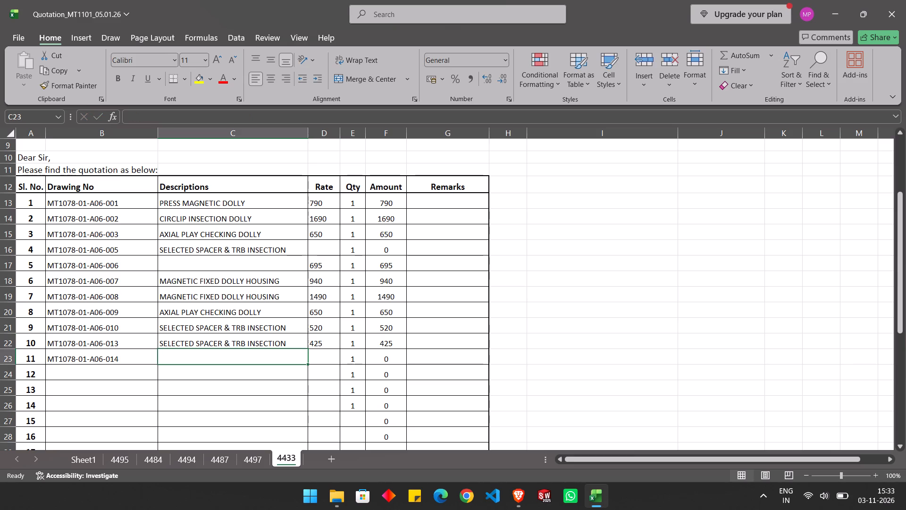
Enter TOP TRB PRESSING DOLLY as the description of item 11.
type("TOP TRB")
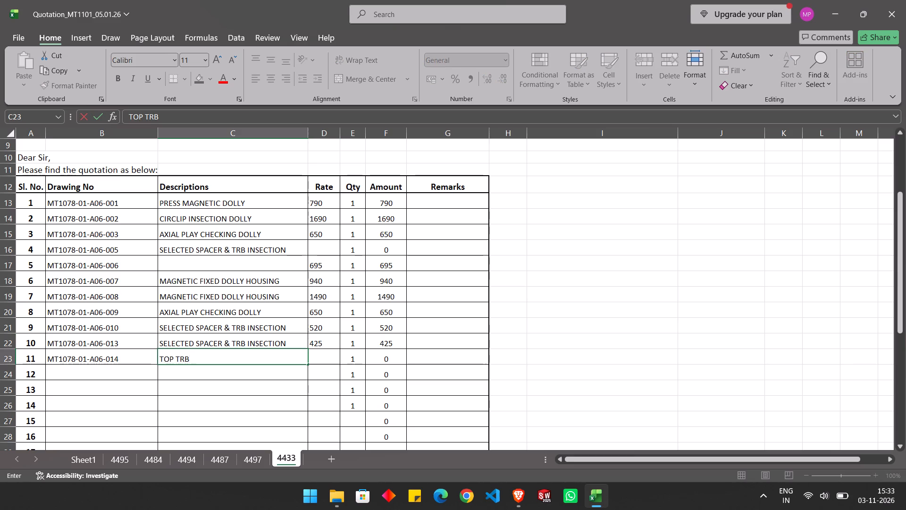
key("space")
type("PRESSI")
type("NG DOLLY")
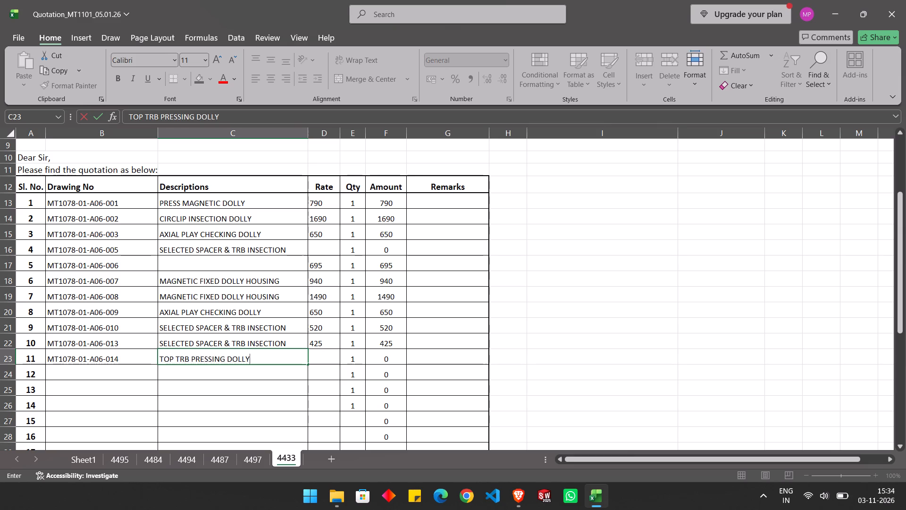
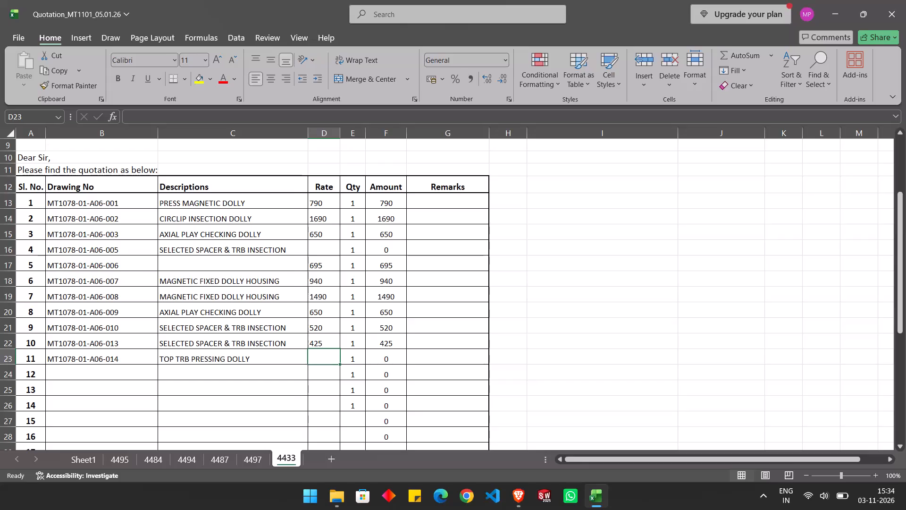
Enter the rate 550 for item 11.
type("55")
key("0")
key("Return")
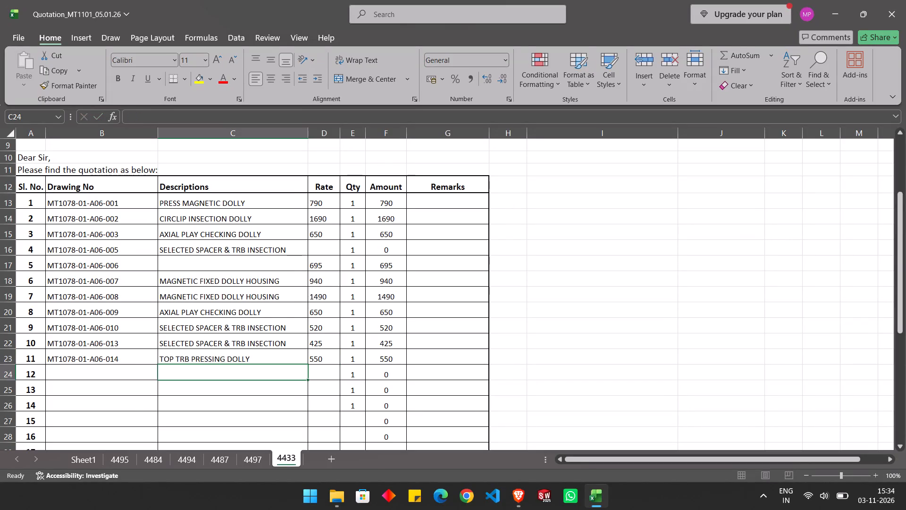
Fill the drawing number of item 11 down to item 12 and edit the copy to MT1078-03-A08-001.
left_click(120, 372)
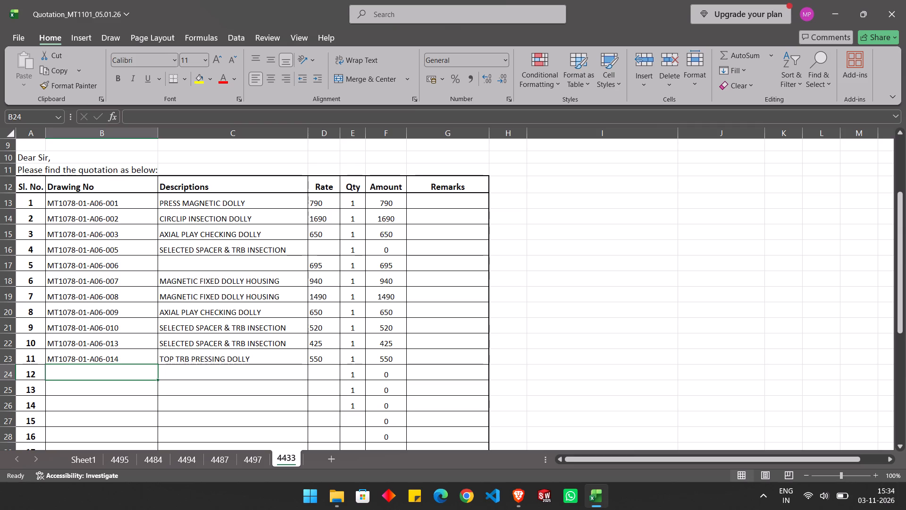
left_click(102, 358)
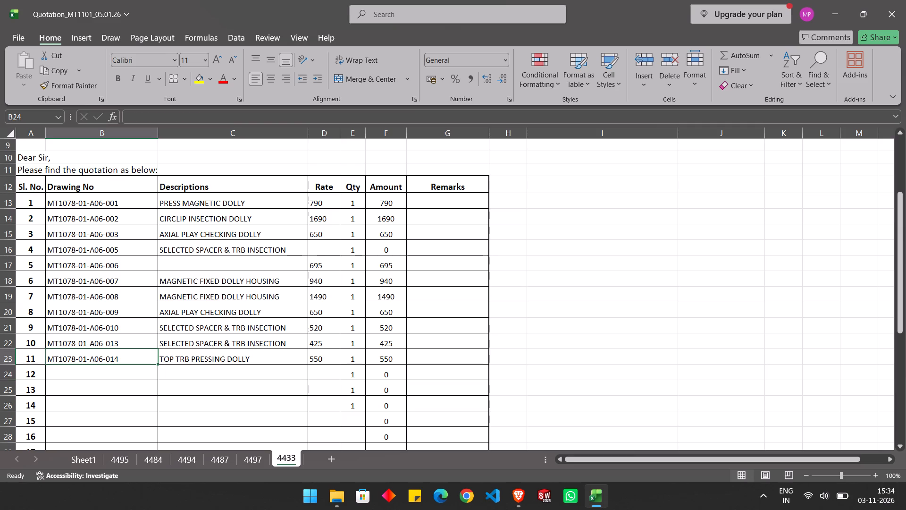
left_click_drag(159, 365, 158, 381)
double_click(130, 374)
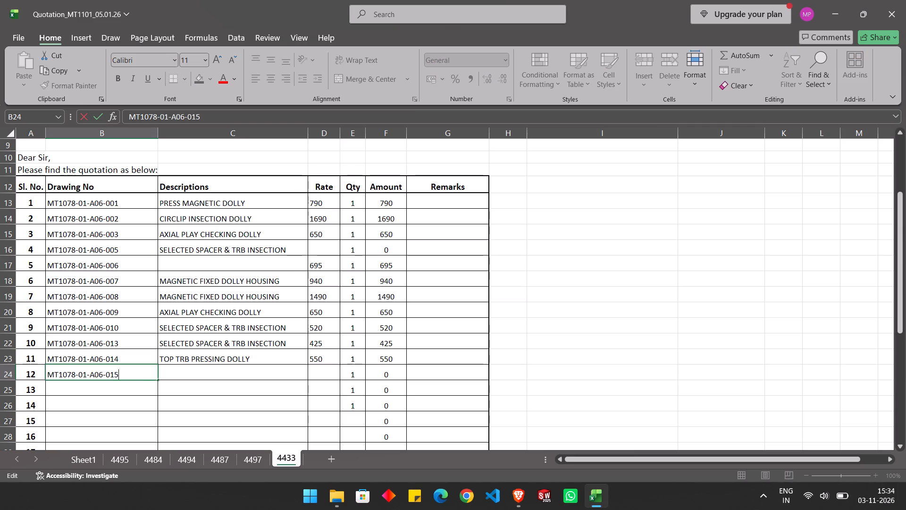
key("BackSpace")
key("BackSpace")
type("01")
key("Left")
key("Left")
key("Left")
key("Left")
key("BackSpace")
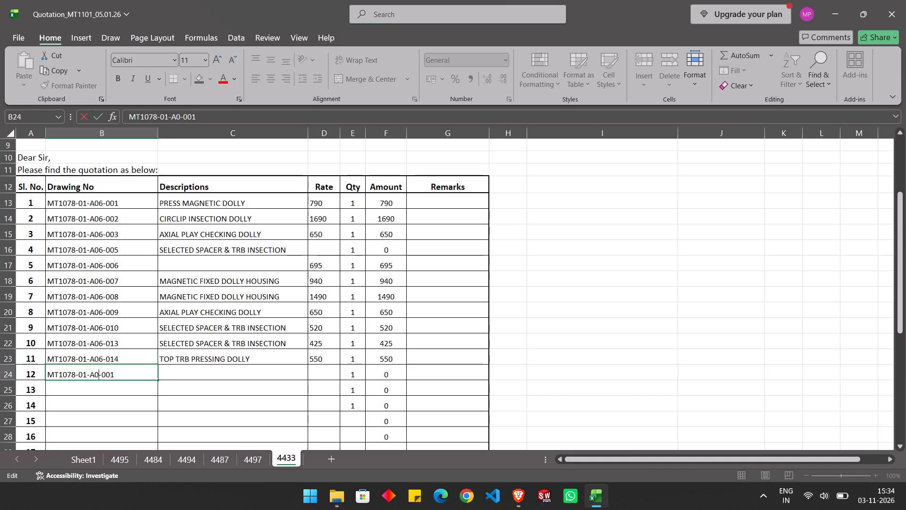
key("8")
key("Left")
key("Left")
key("Left")
key("Left")
key("BackSpace")
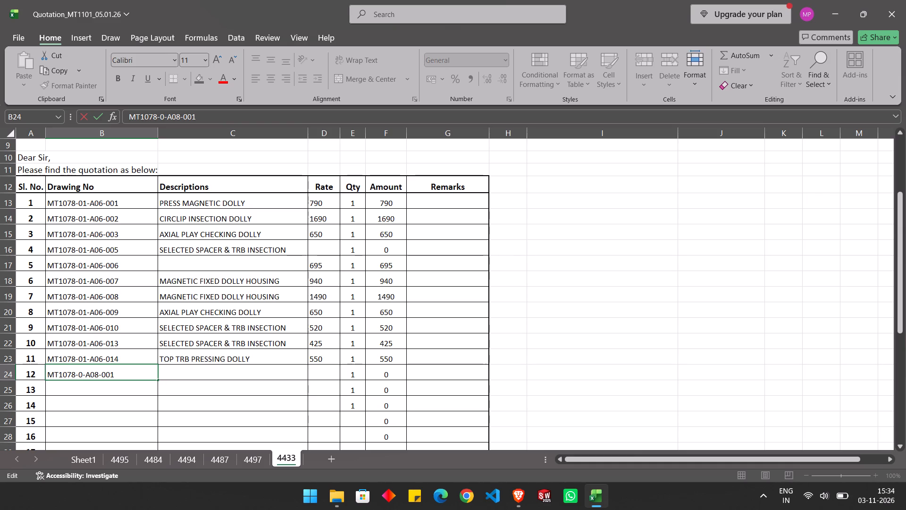
key("3")
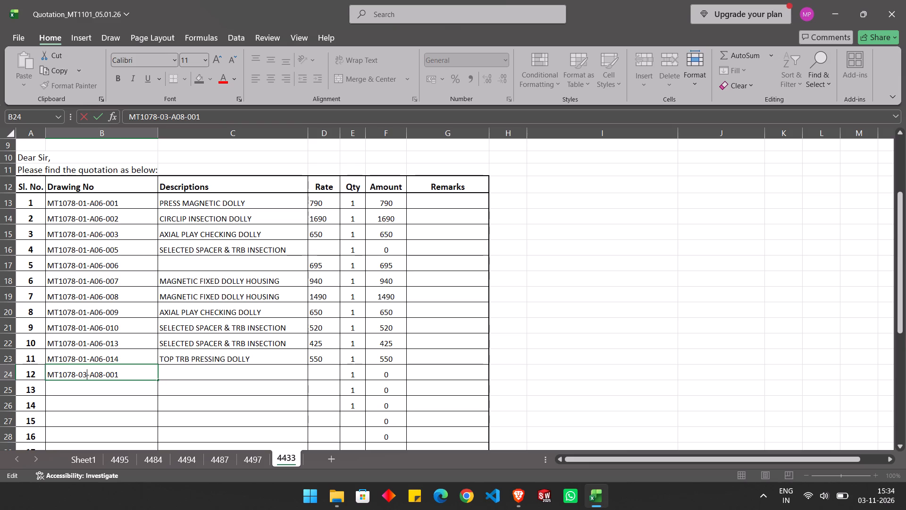
left_click(165, 393)
Extend the drawing number series from item 12 down to item 17, ending at MT1078-03-A08-006.
left_click(151, 373)
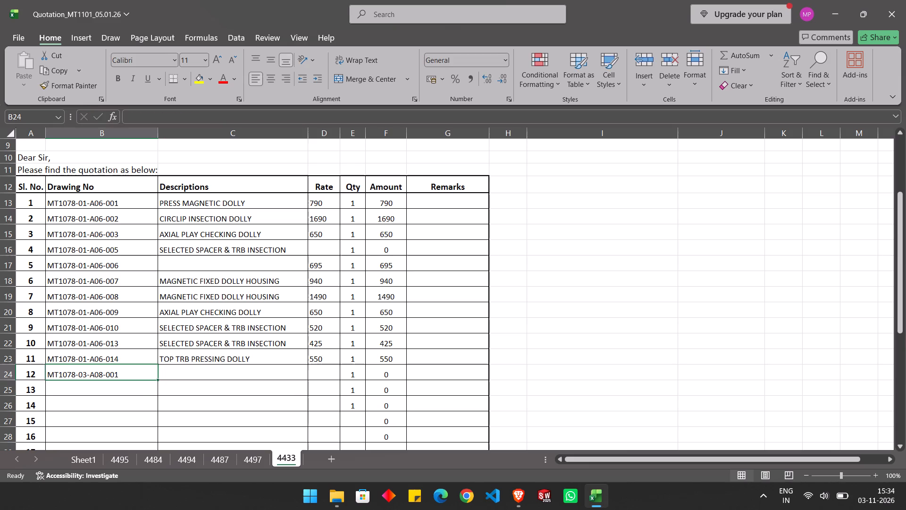
left_click_drag(157, 380, 168, 440)
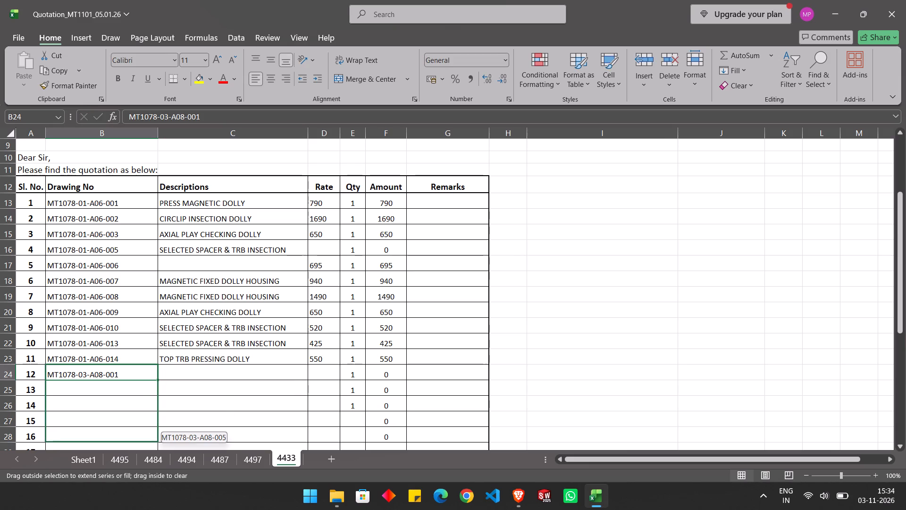
left_click_drag(168, 440, 160, 404)
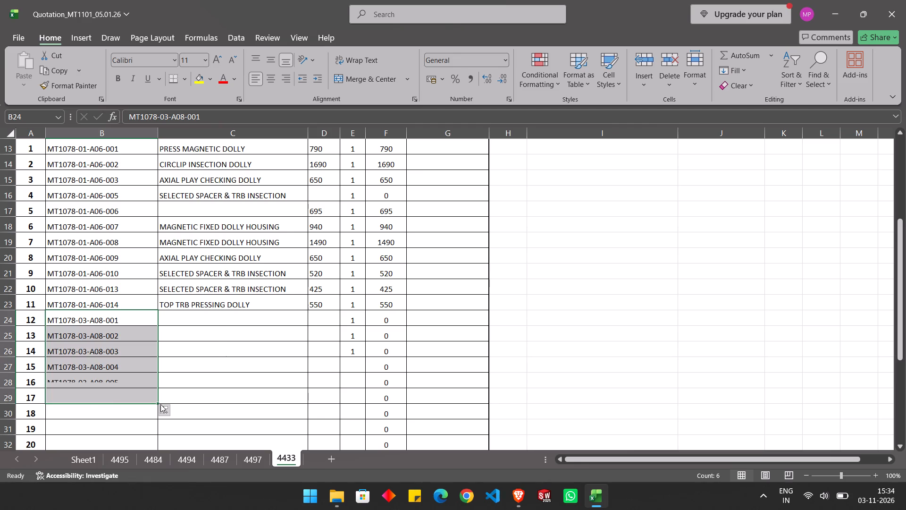
Enter MAGNETIC DOLLY FOR PRESSING as the description of item 12.
left_click(208, 316)
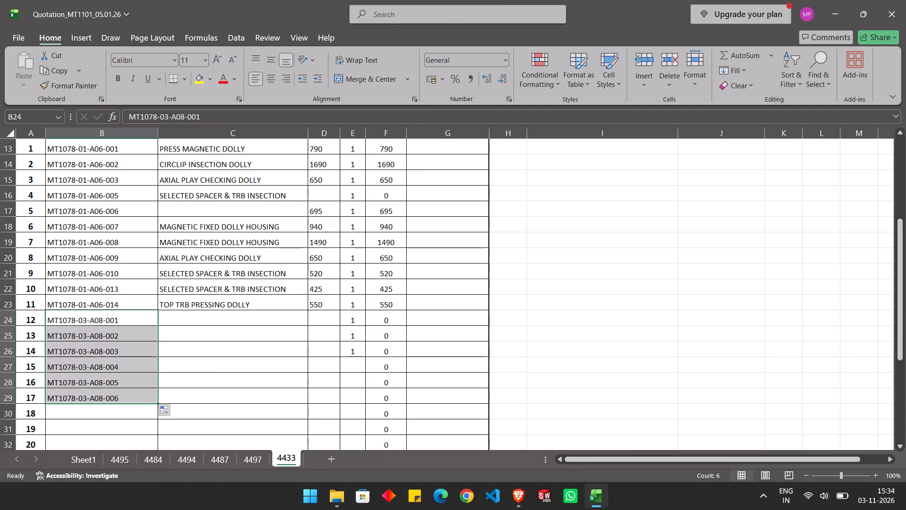
type("MAGN")
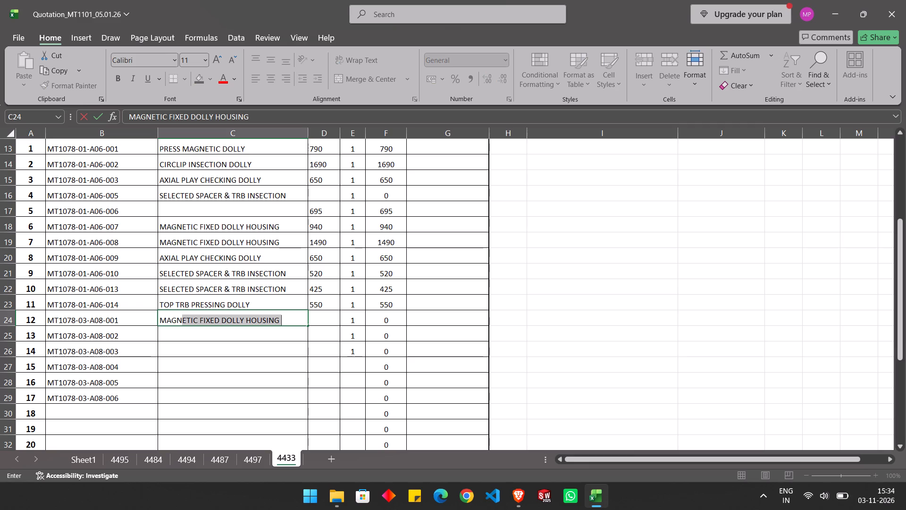
key("e")
type("TIC DOLLY")
key("space")
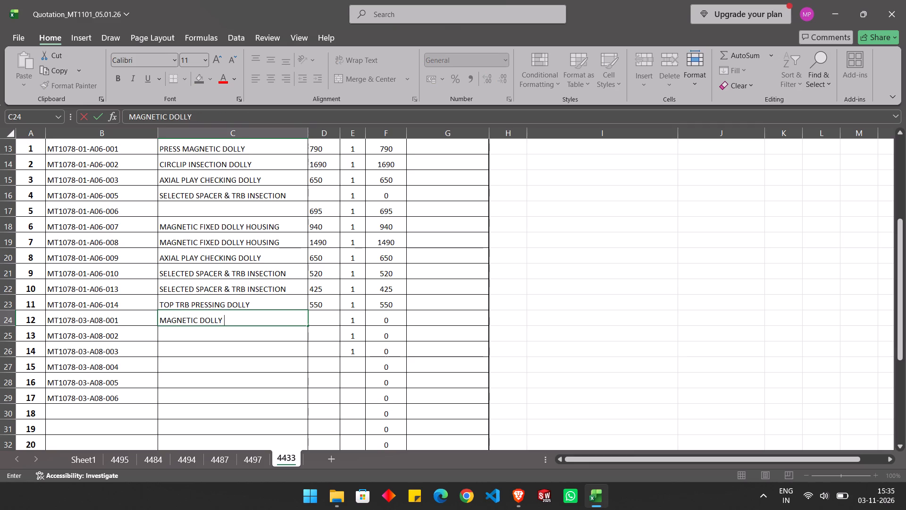
type("FOR")
key("space")
type("PRESSING")
key("space")
key("Return")
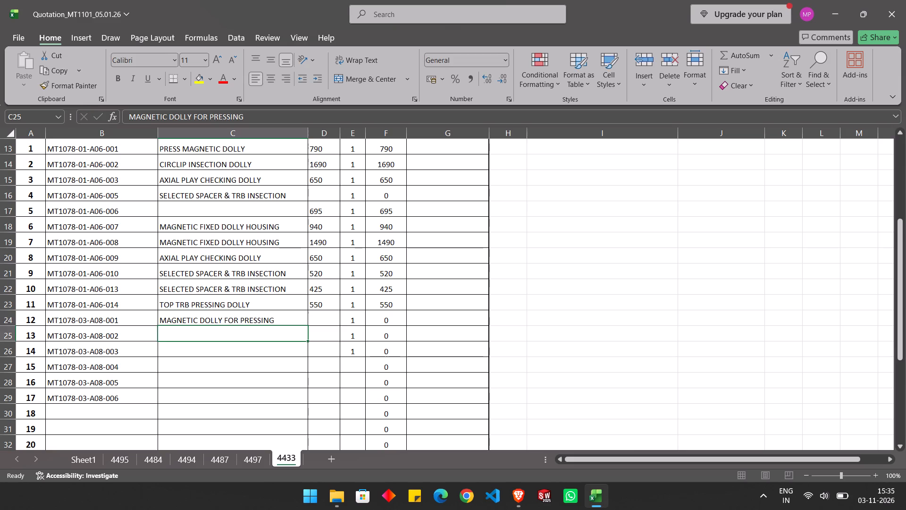
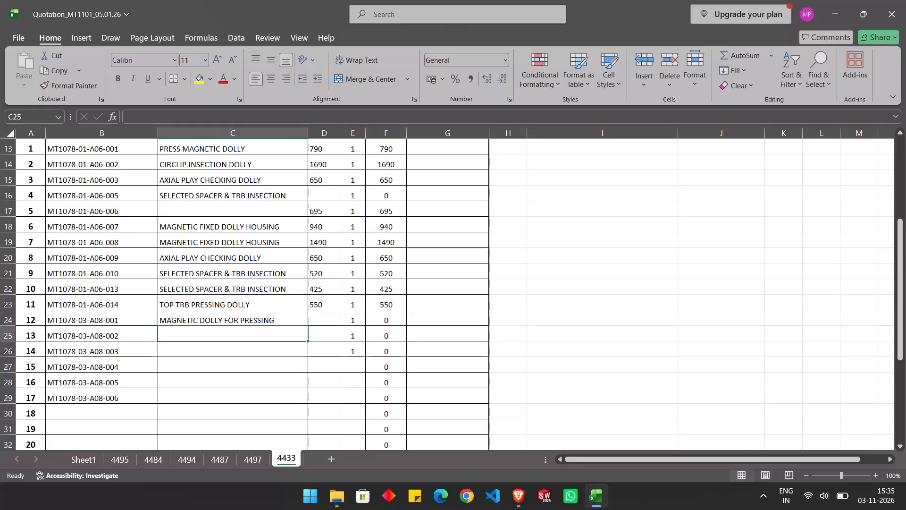
Enter CIRCLIP INSECTION DOLLY as the description of item 13 and AXIAL PLAY DOLLY for item 14.
type("CIR")
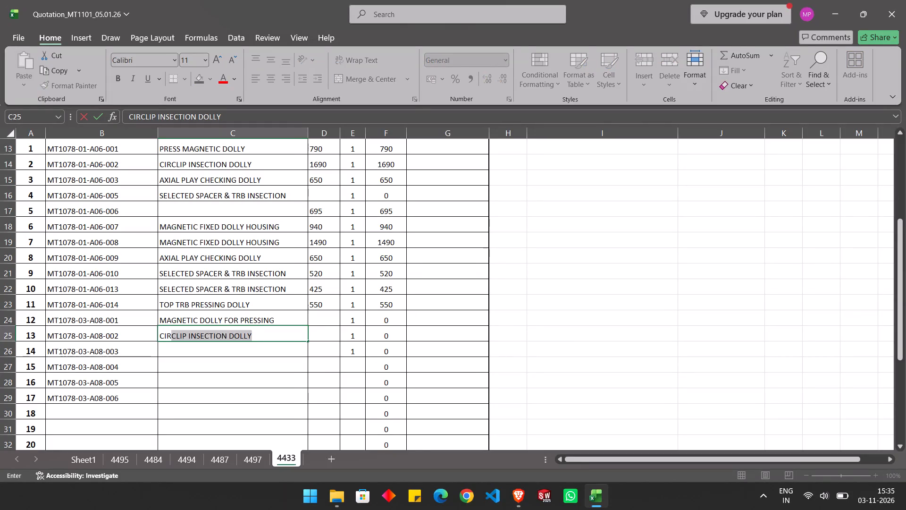
key("Return")
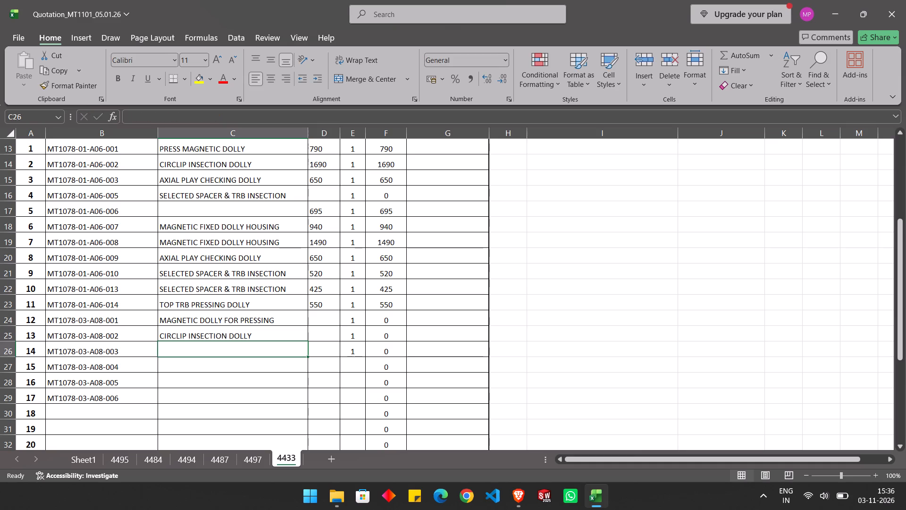
type("AXIAL")
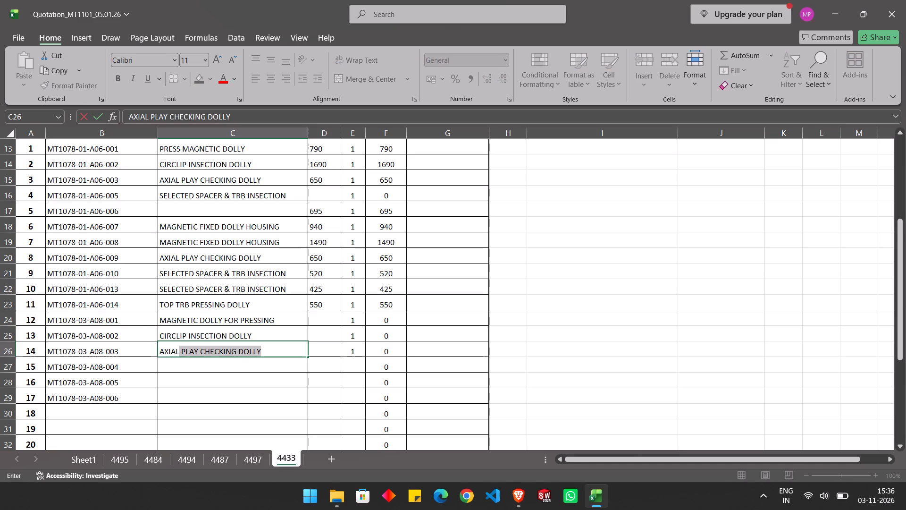
key("space")
type("PLAY DOLLY")
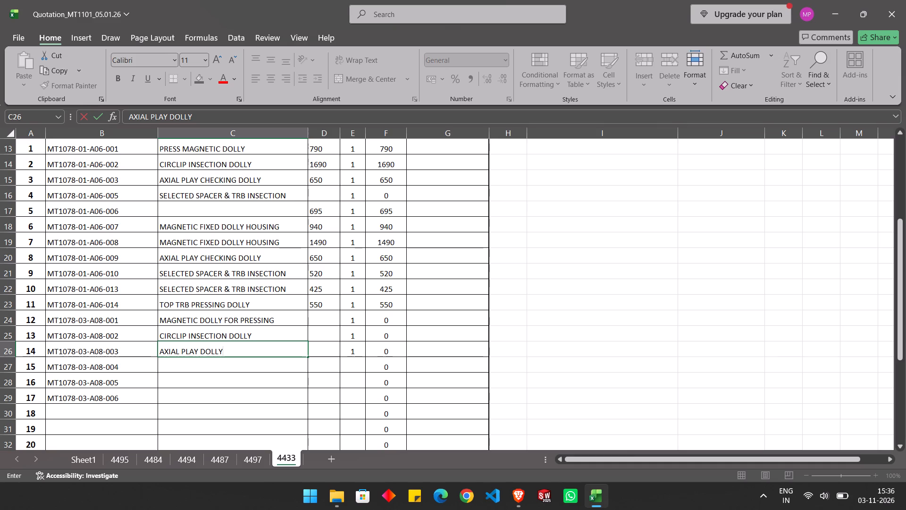
key("Return")
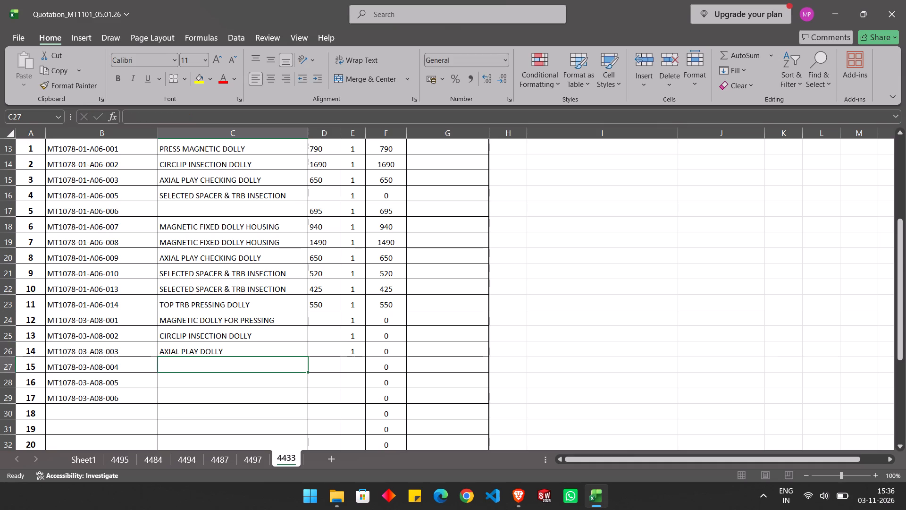
Enter SHG MINI ASSEMBLY as the description of items 15 and 16.
type("SHG")
key("space")
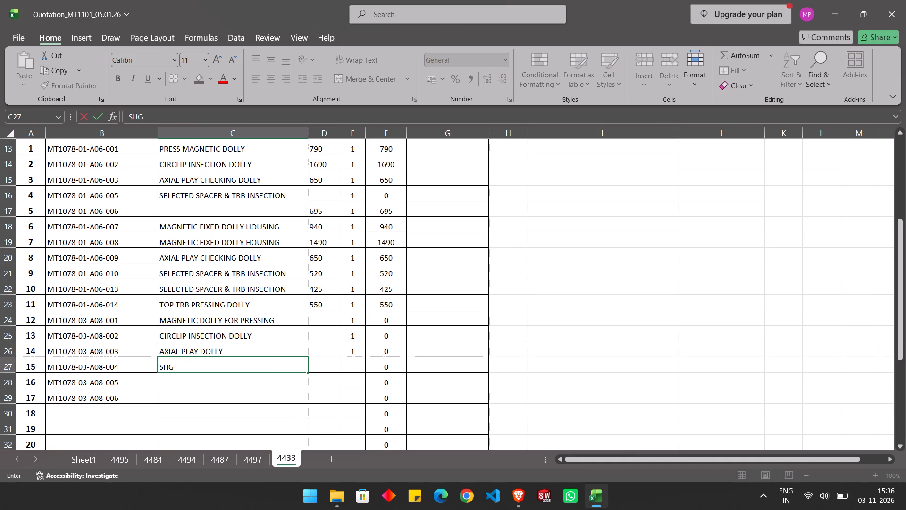
type("MINI")
key("space")
type("ASSEMBLY")
key("Return")
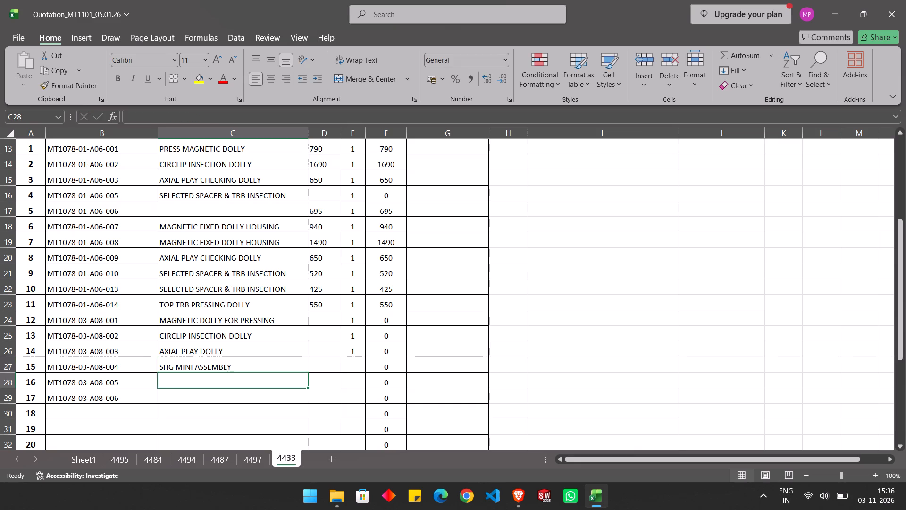
type("SHG")
key("space")
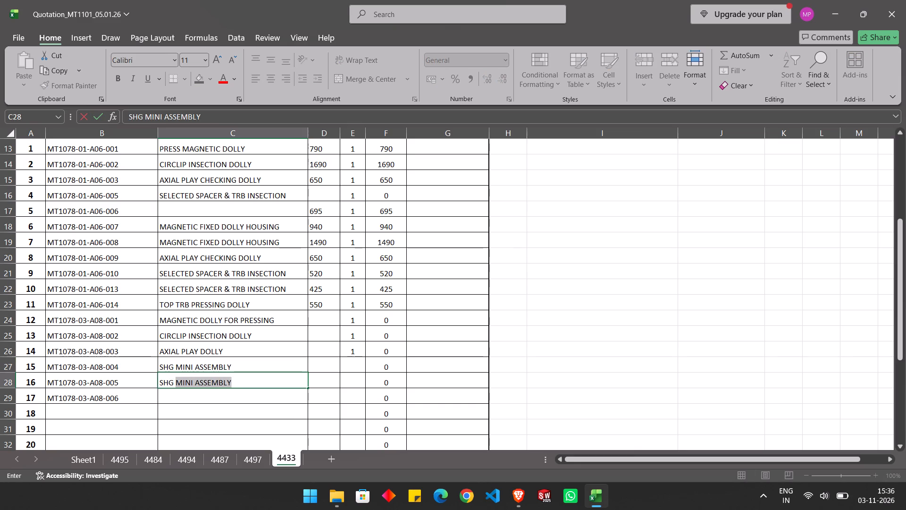
key("Return")
Enter TOP TRB PRESSING DOLLY as the description of item 17.
type("TOP")
key("Return")
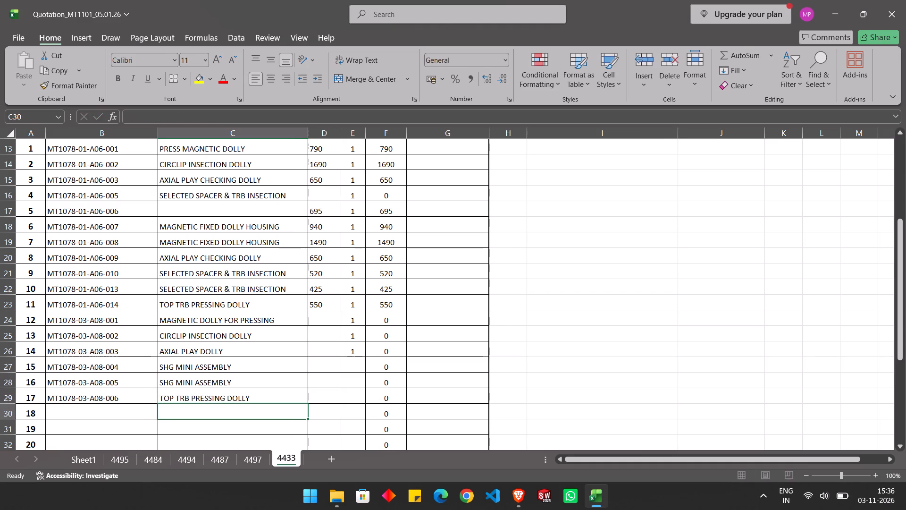
Enter the rates 790, 1590, 690, 590, 550 and 425 for items 12 to 17 in order.
left_click(321, 314)
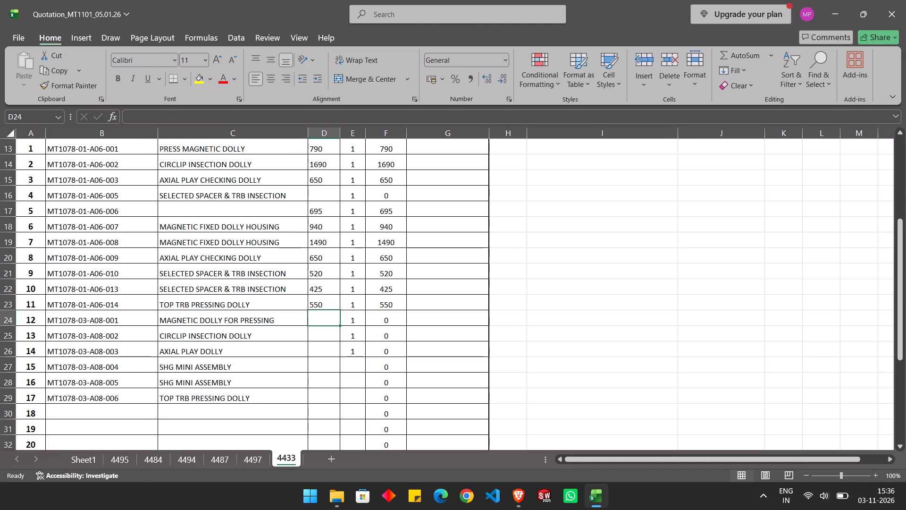
type("790")
key("Return")
type("1590")
key("Return")
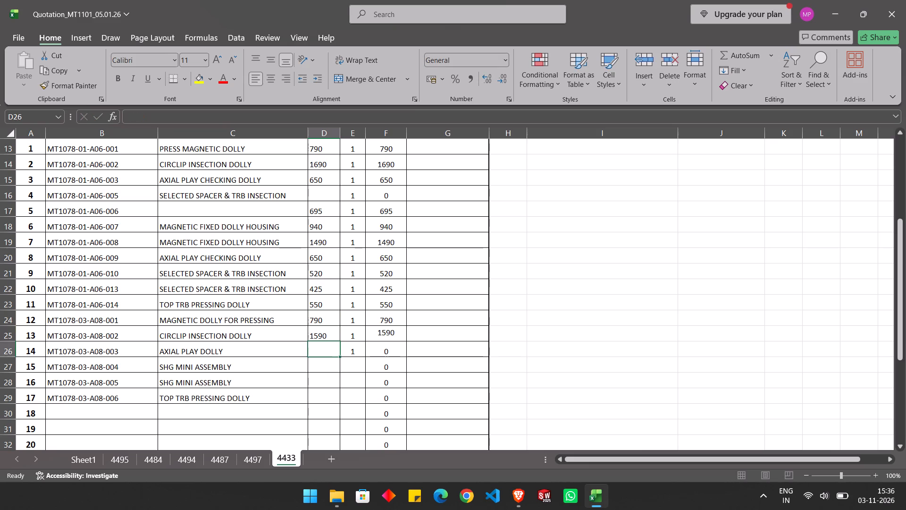
type("690")
key("Return")
type("590")
key("Return")
type("55")
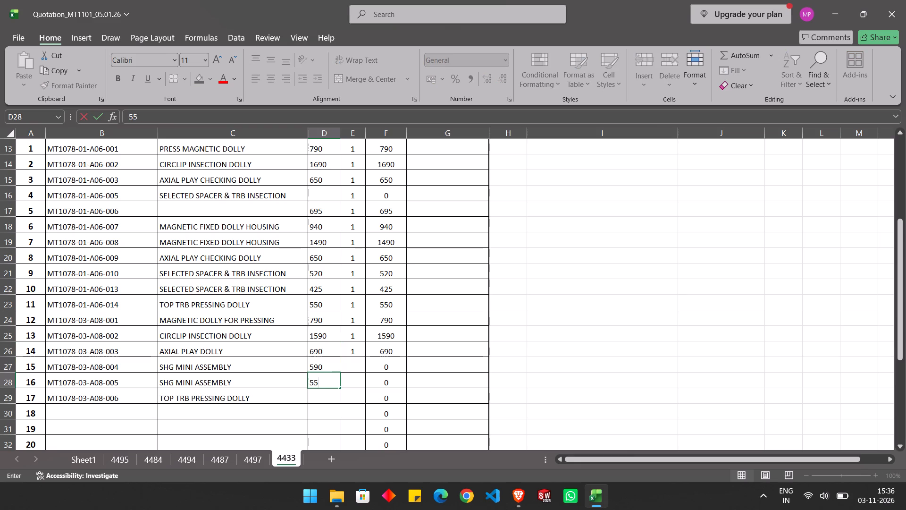
key("0")
key("Return")
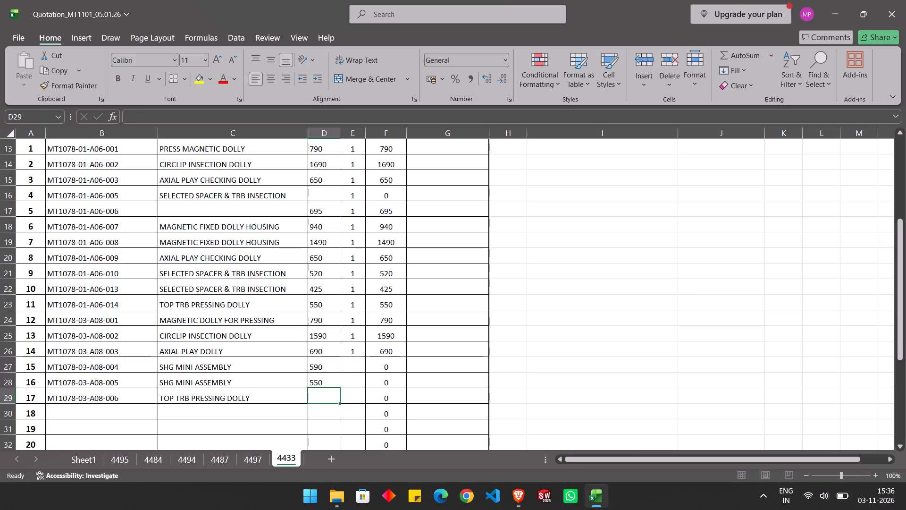
type("425")
key("Return")
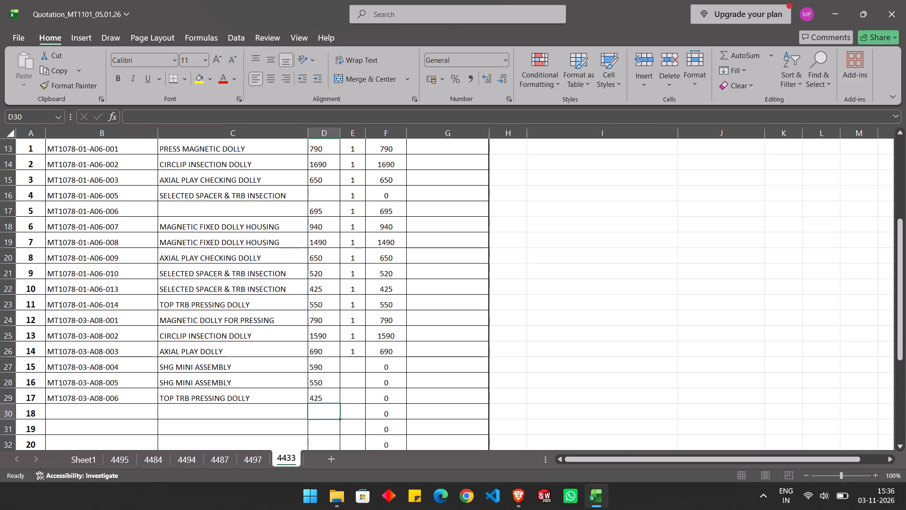
Enter a quantity of 1 for each of items 15 to 18.
left_click(358, 365)
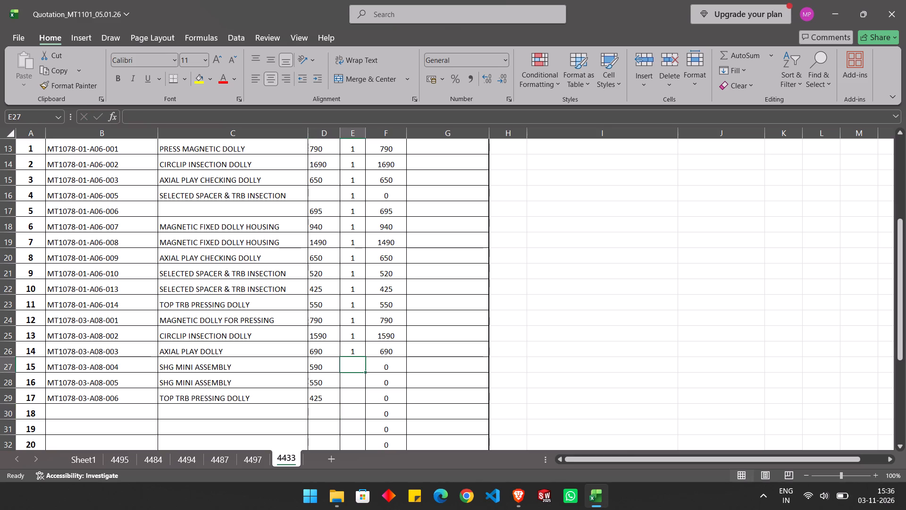
key("1")
key("Return")
key("1")
key("Return")
key("1")
key("Return")
key("1")
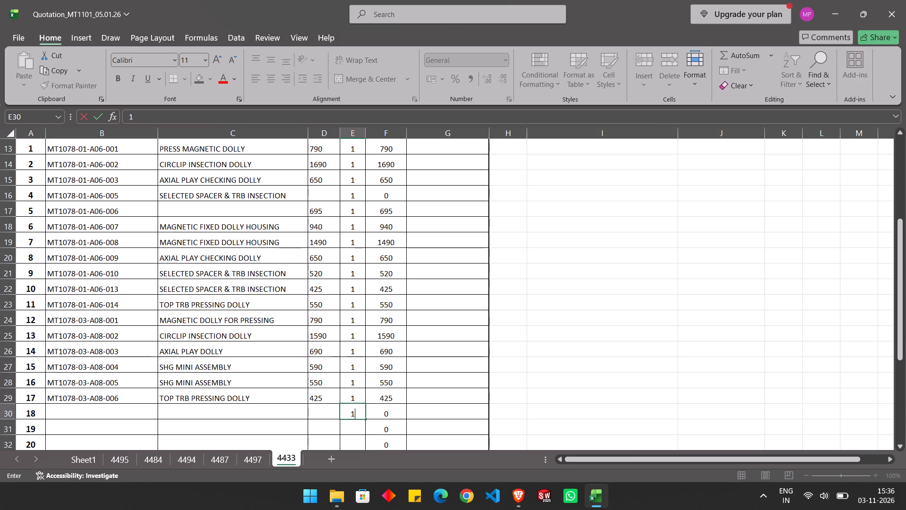
key("Return")
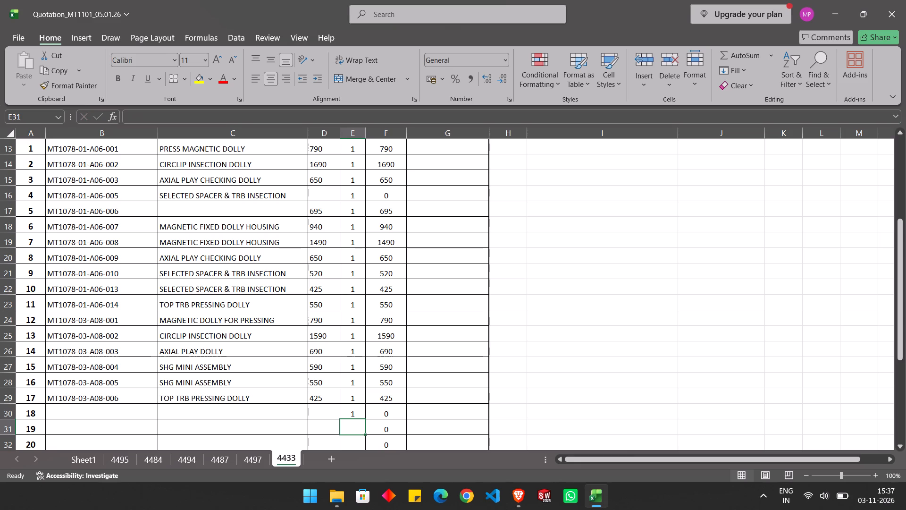
Extend the drawing number series from item 17 down to item 18, giving MT1078-03-A08-007.
left_click(124, 399)
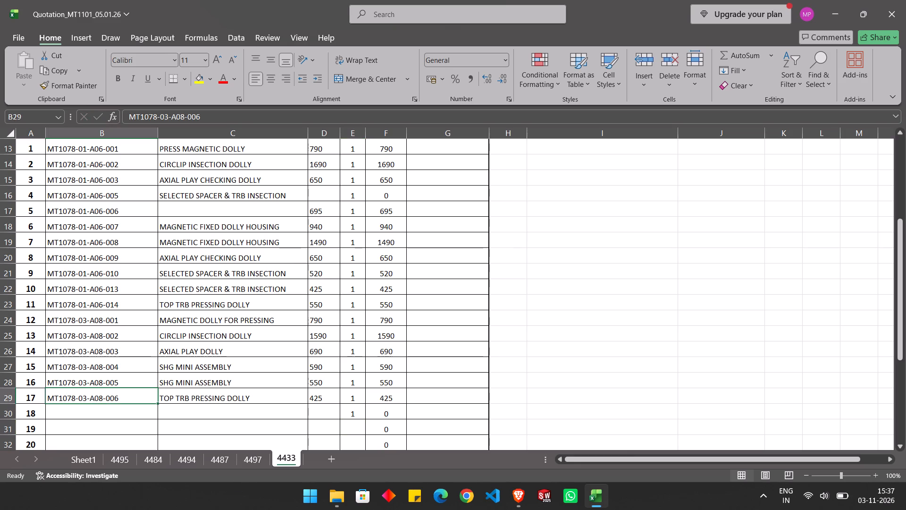
left_click_drag(158, 403, 158, 415)
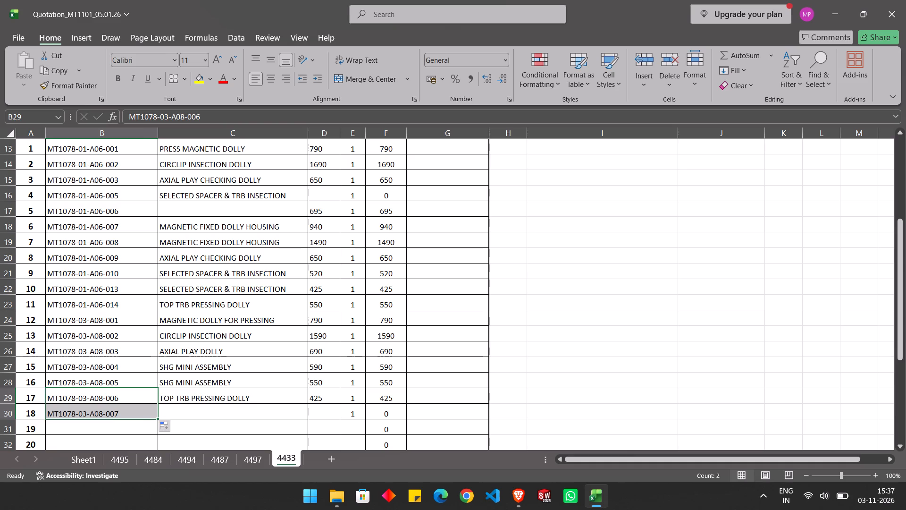
Enter TOP TRB INSECTION DOLLY as the description of item 18.
left_click(199, 412)
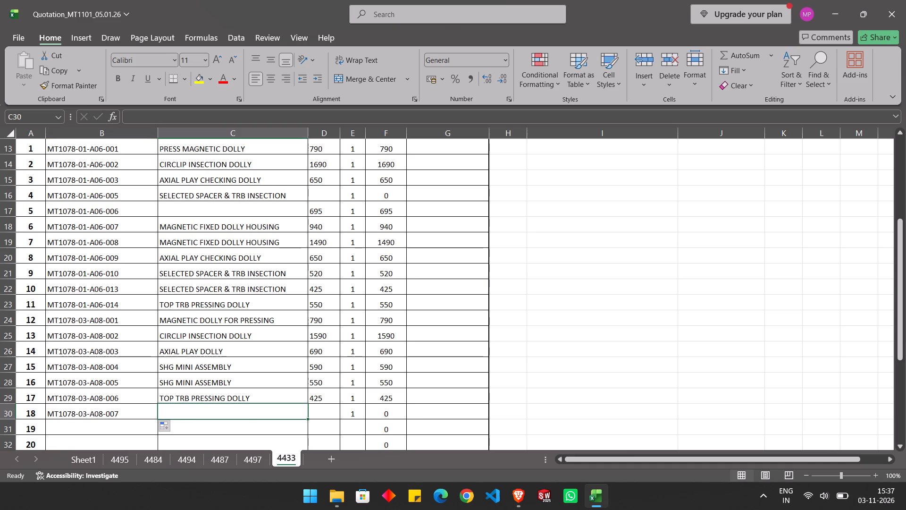
type("TO")
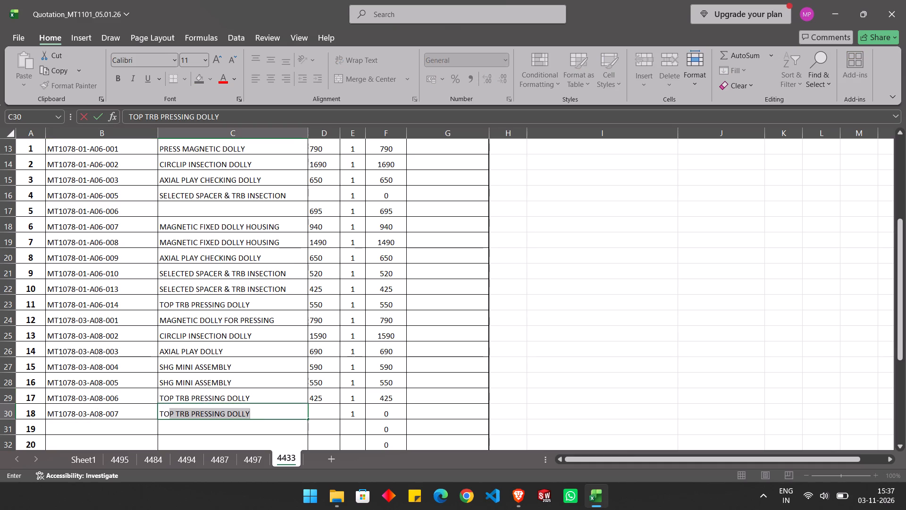
left_click(224, 415)
key("BackSpace")
key("BackSpace")
key("BackSpace")
key("BackSpace")
key("BackSpace")
key("BackSpace")
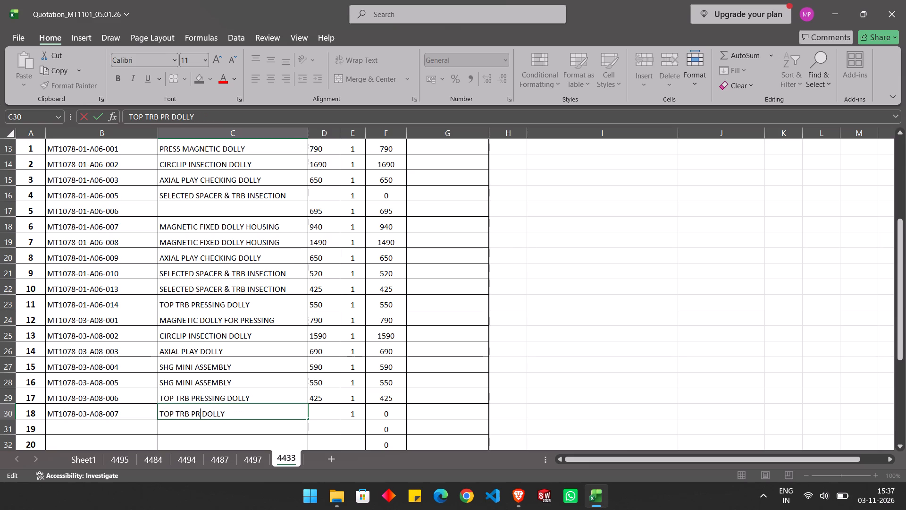
key("BackSpace")
key("BackSpace")
type("INSECTION")
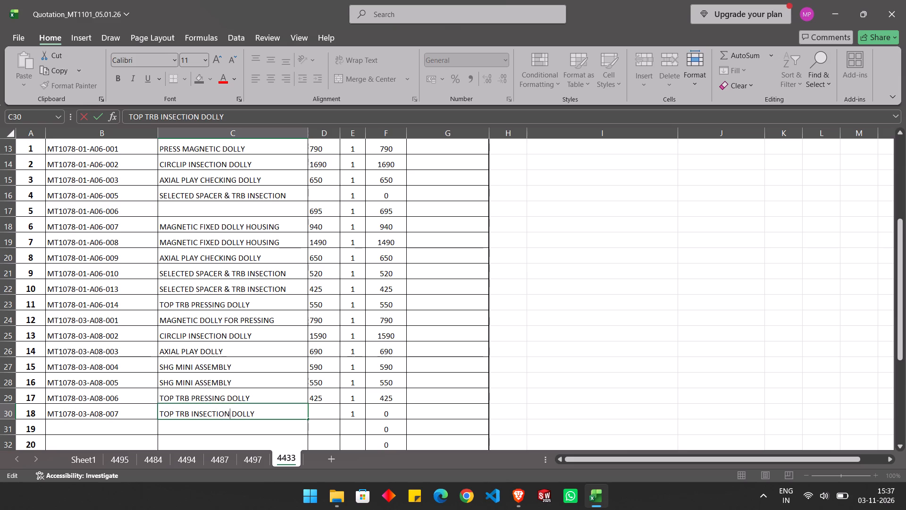
key("Tab")
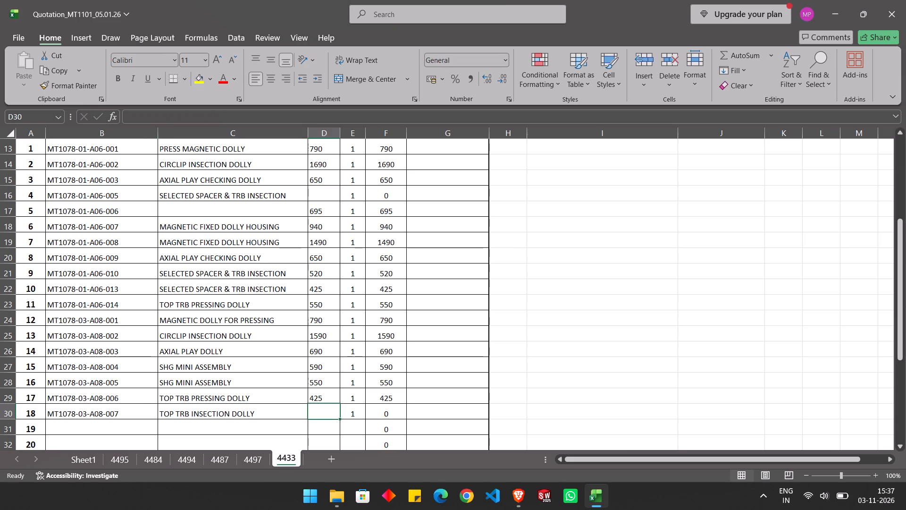
Change the description of item 17 to TOP TRB INSECTION DOLLY.
double_click(226, 397)
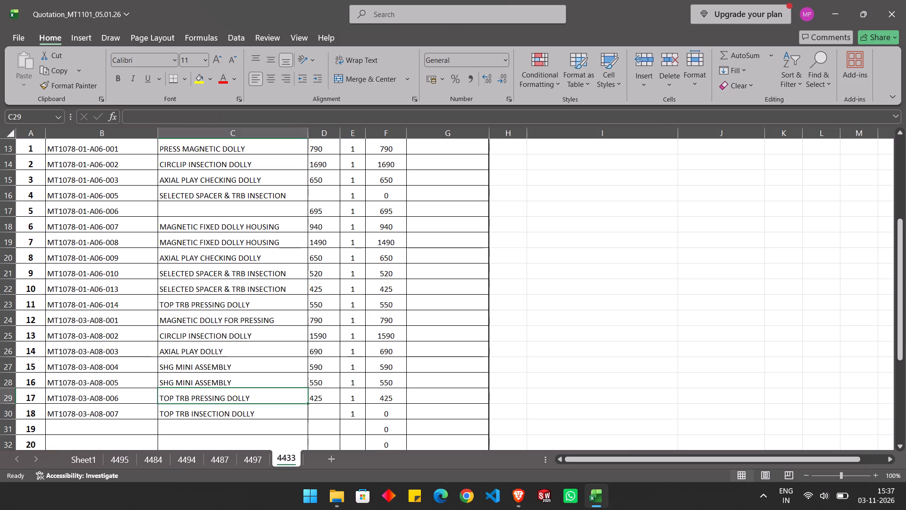
key("Left")
key("BackSpace")
key("BackSpace")
key("BackSpace")
key("BackSpace")
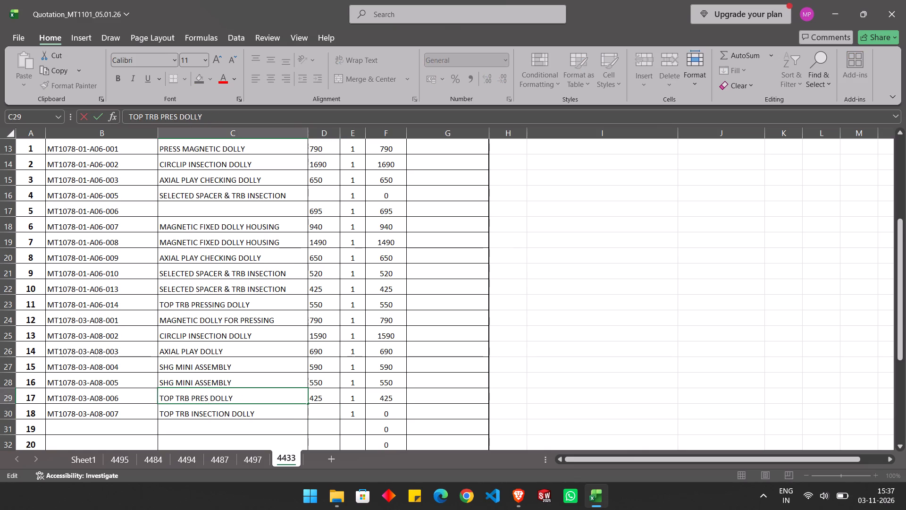
key("BackSpace")
key("BackSpace")
key("BackSpace")
key("BackSpace")
type("INSE")
key("c")
type("TION")
key("Return")
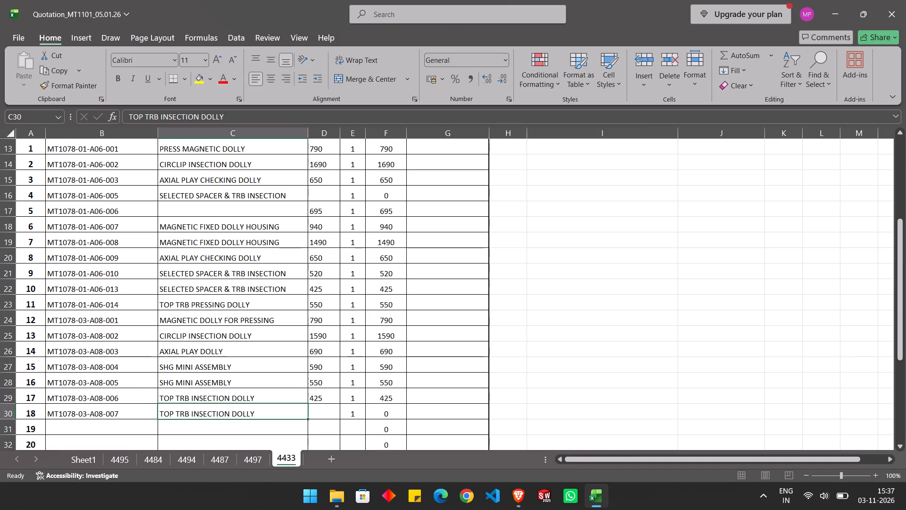
Extend the drawing number series from item 18 down to item 21, ending at MT1078-03-A08-010.
left_click(337, 412)
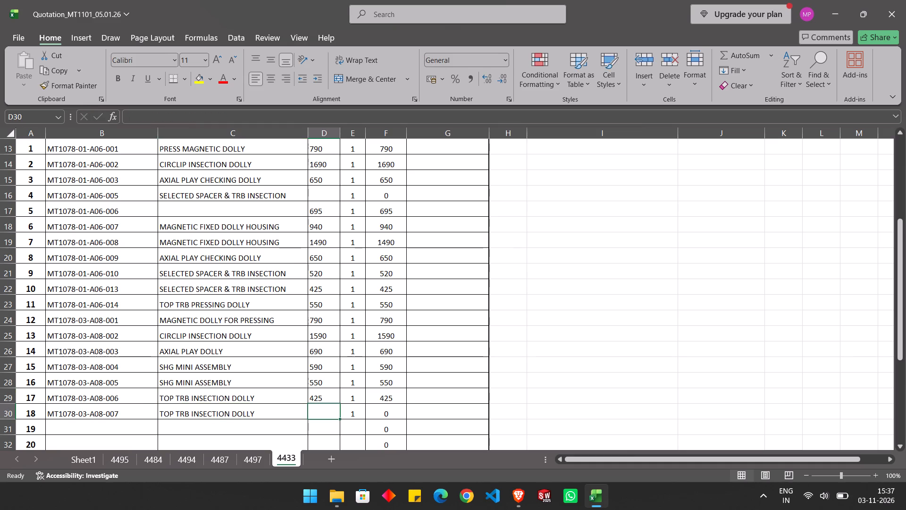
scroll(337, 412, "down", 1)
left_click(144, 340)
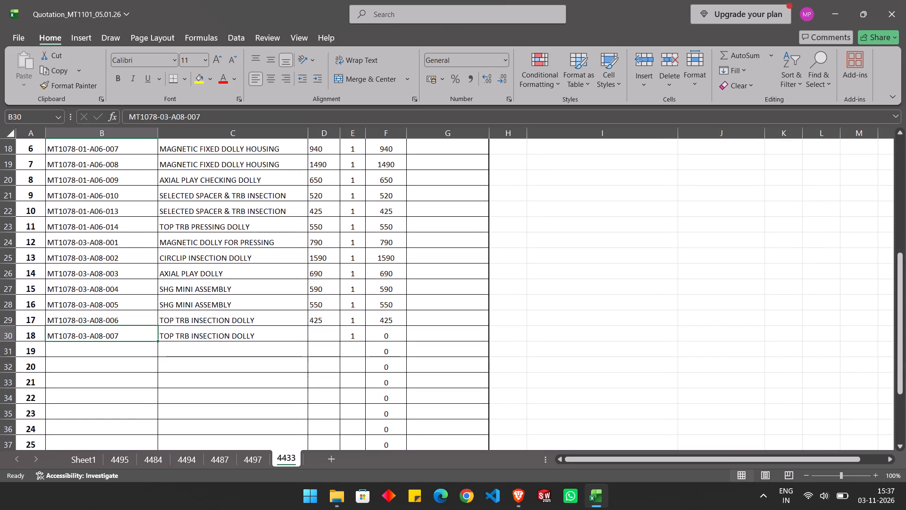
left_click_drag(157, 341, 155, 370)
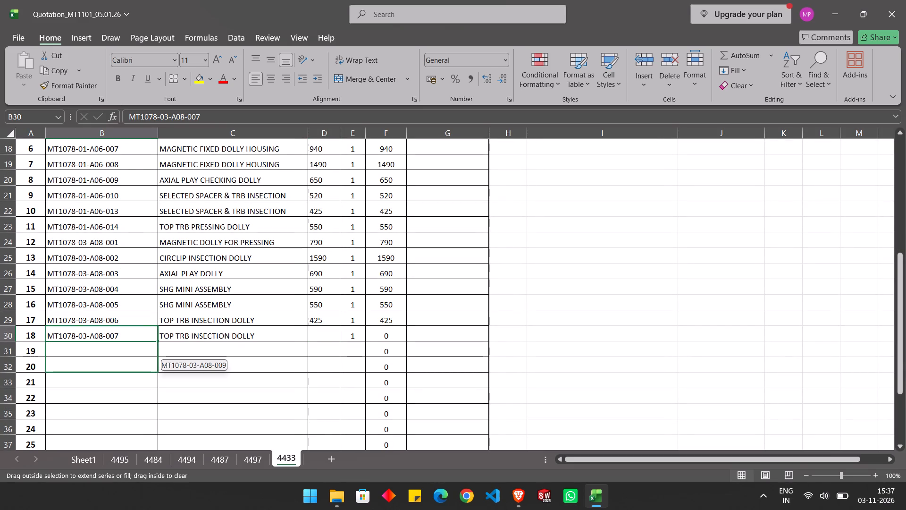
left_click_drag(155, 370, 154, 367)
left_click_drag(157, 373, 157, 382)
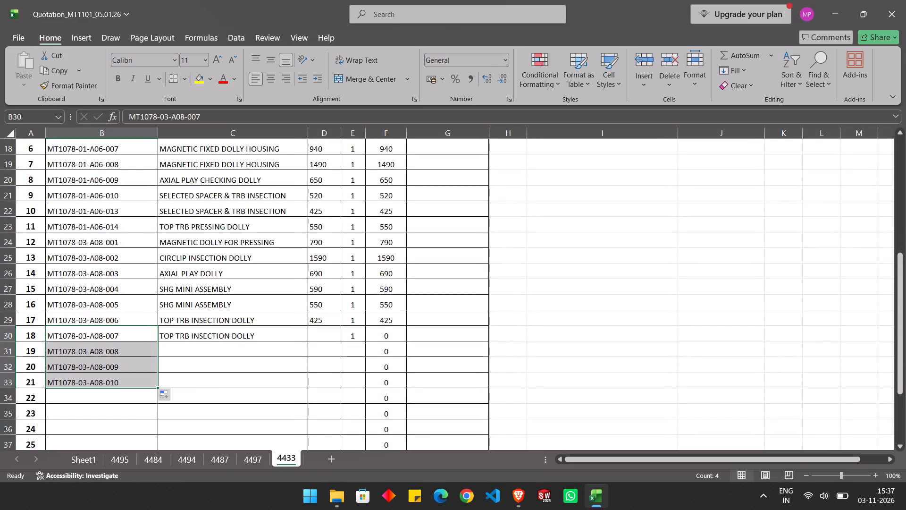
Change the drawing number of item 21 to MT1078-04-A03-003.
double_click(142, 384)
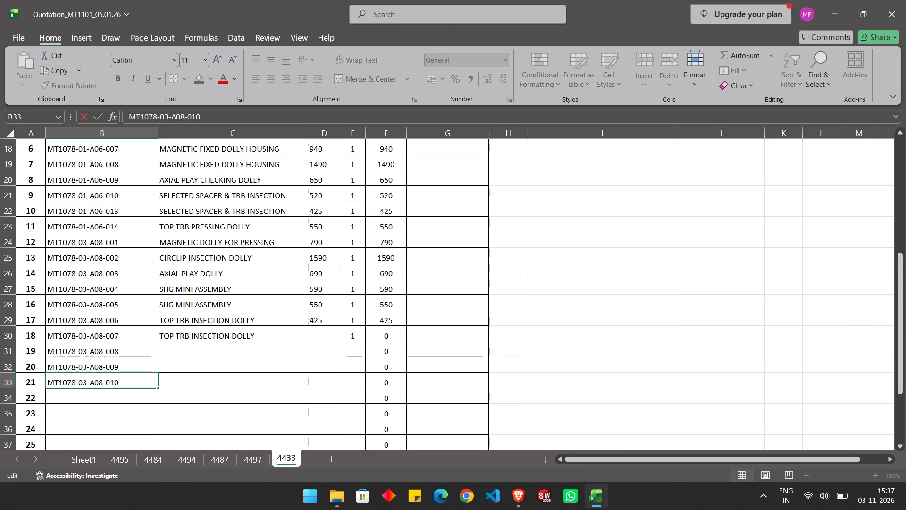
key("BackSpace")
key("BackSpace")
type("03")
key("Left")
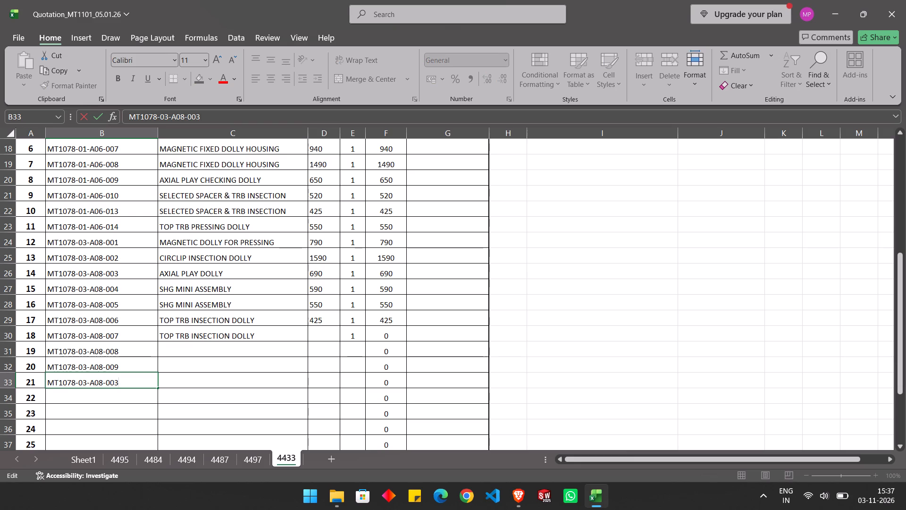
key("Left")
key("Left")
key("Left")
key("BackSpace")
key("3")
key("Left")
key("Left")
key("Left")
key("Left")
key("BackSpace")
key("4")
key("Tab")
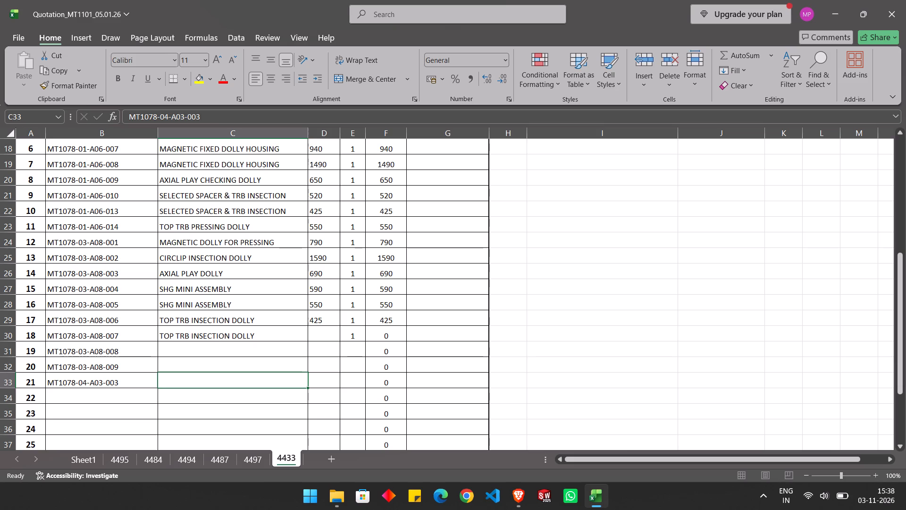
Enter MAGNETIC DOLLY FOR PRESSING as the description of item 19.
left_click(195, 356)
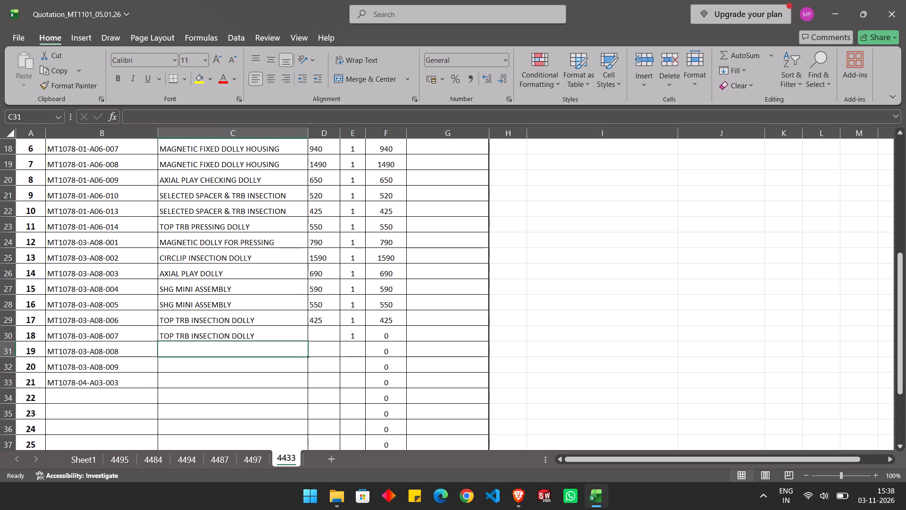
type("MAGNET")
type("IC")
key("space")
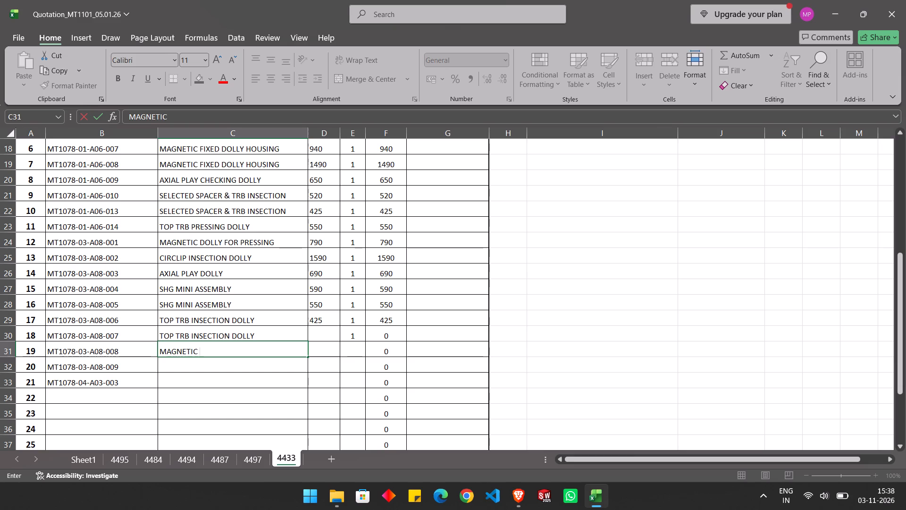
type("DOLLY")
key("space")
key("Tab")
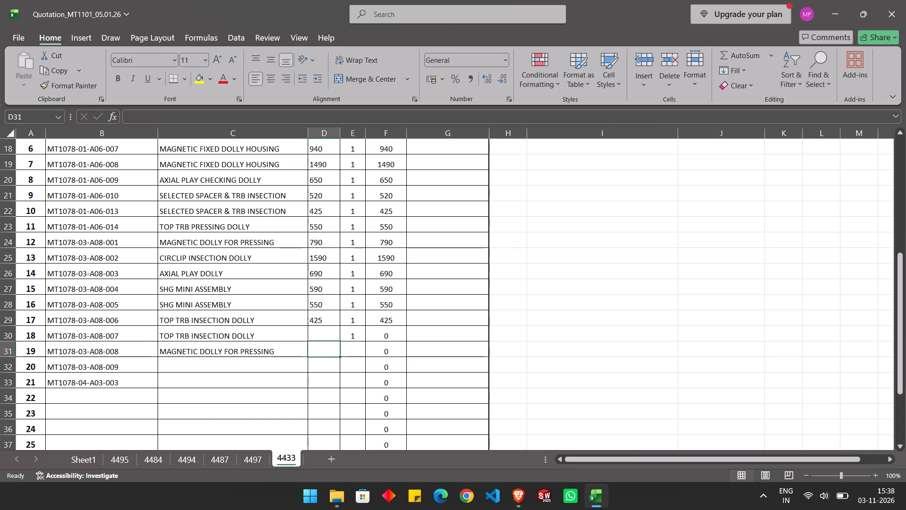
Enter CIRCLIP INSECTION DOLLY as the description of items 20 and 21.
left_click(223, 362)
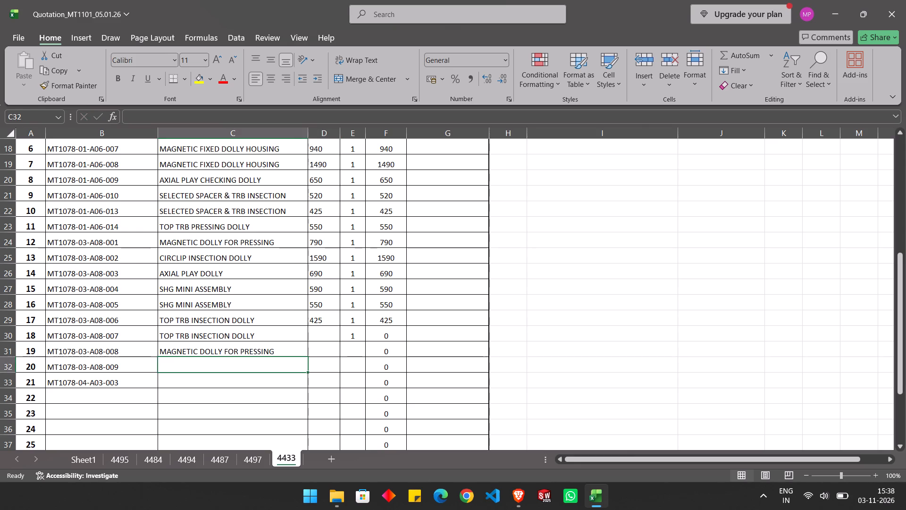
type("CI")
key("Return")
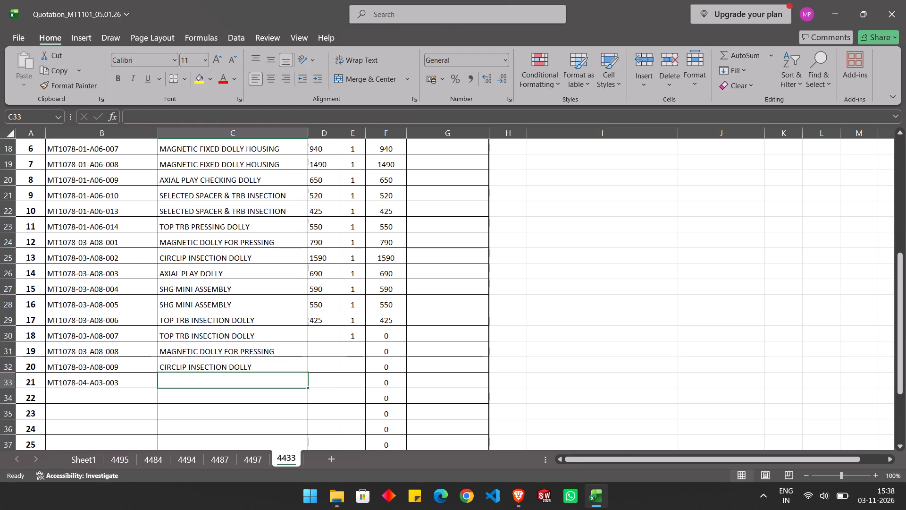
type("CI")
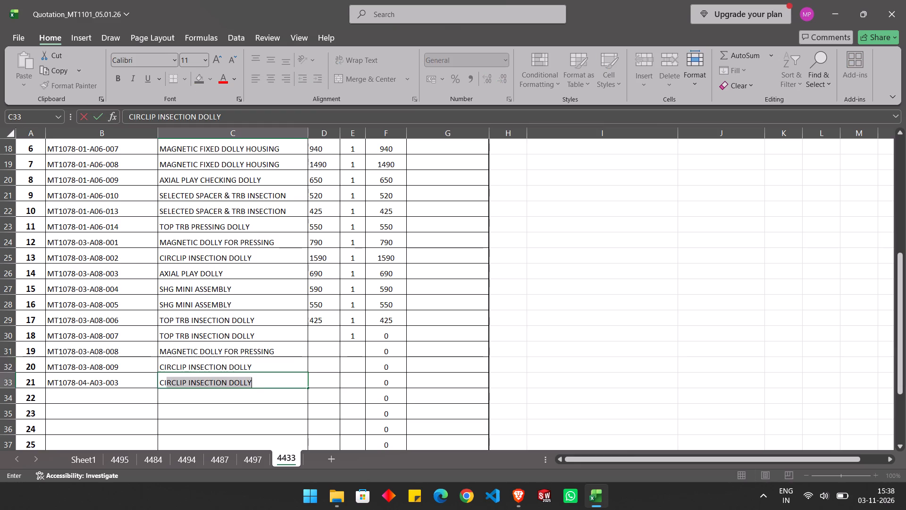
key("Return")
Enter the rates 550 for item 18, 490 for item 19 and 1690 for item 21, leaving item 20 blank.
left_click(319, 335)
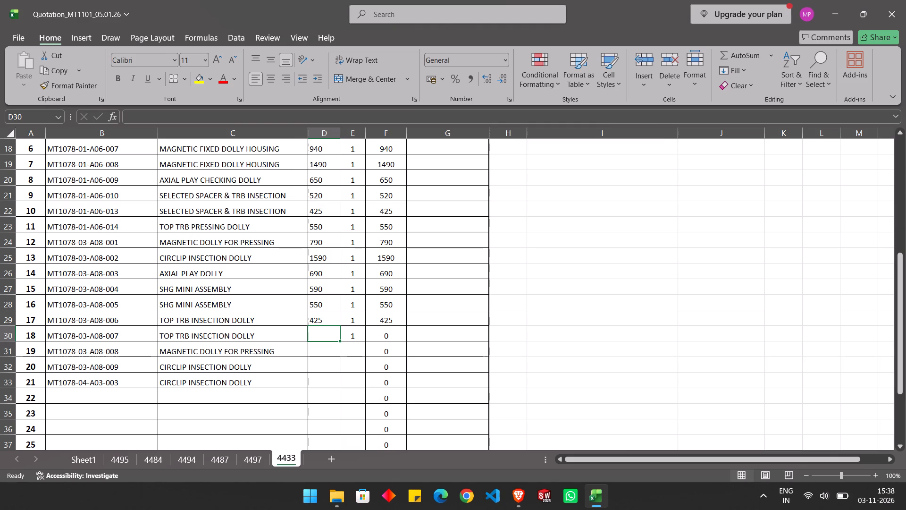
type("550")
key("Return")
type("490")
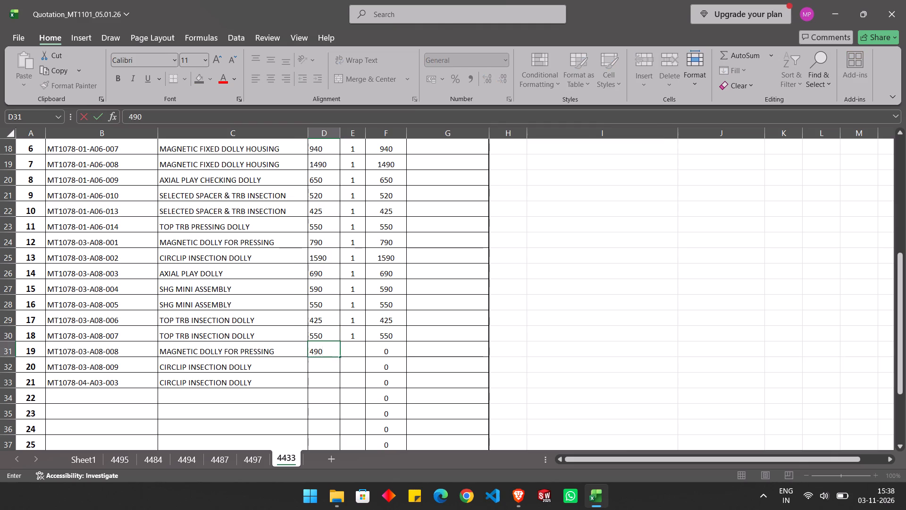
key("Return")
key("Return")
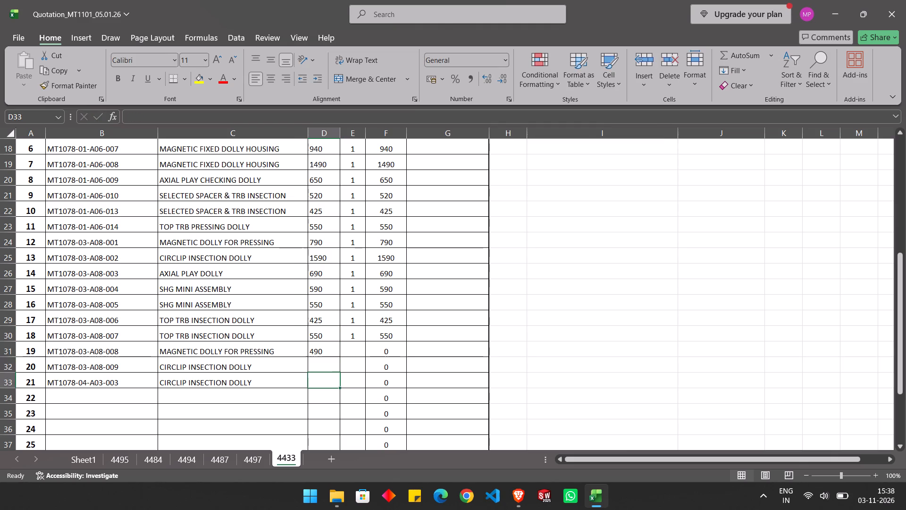
type("1690")
key("Return")
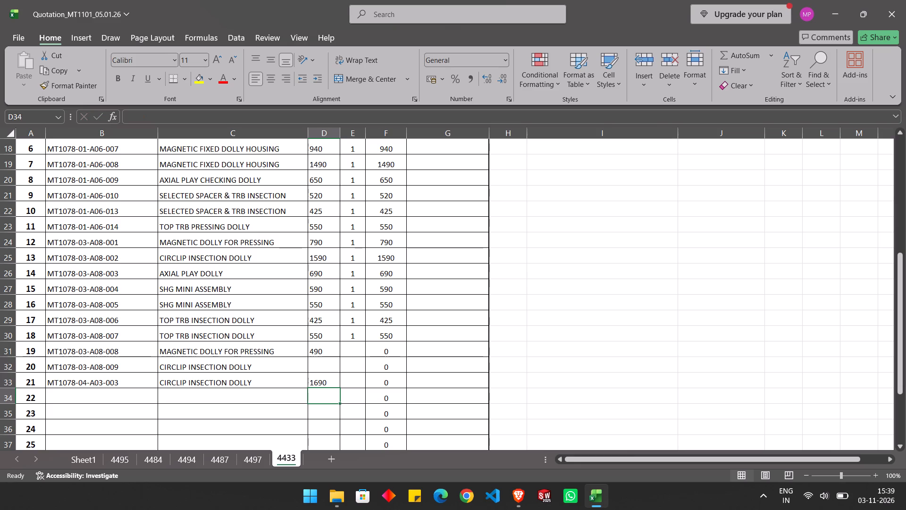
Change the rate of item 19 to 790.
left_click(326, 364)
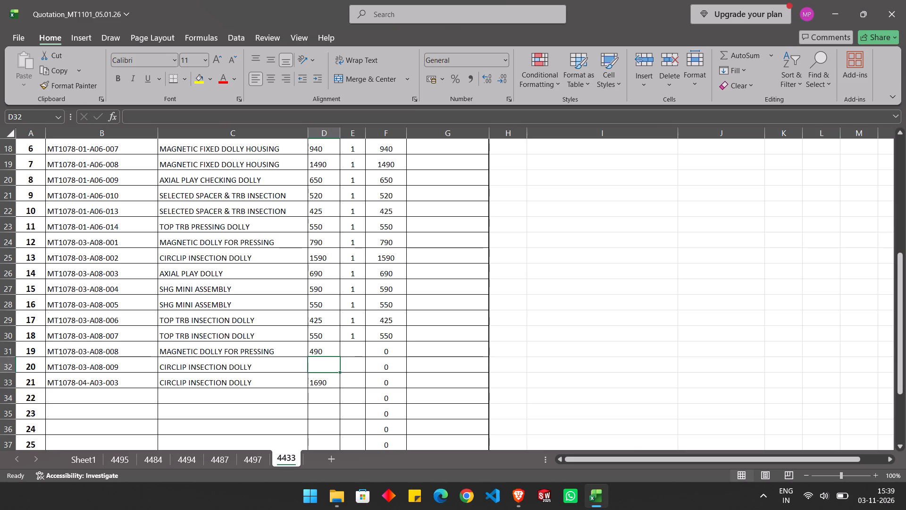
left_click(328, 351)
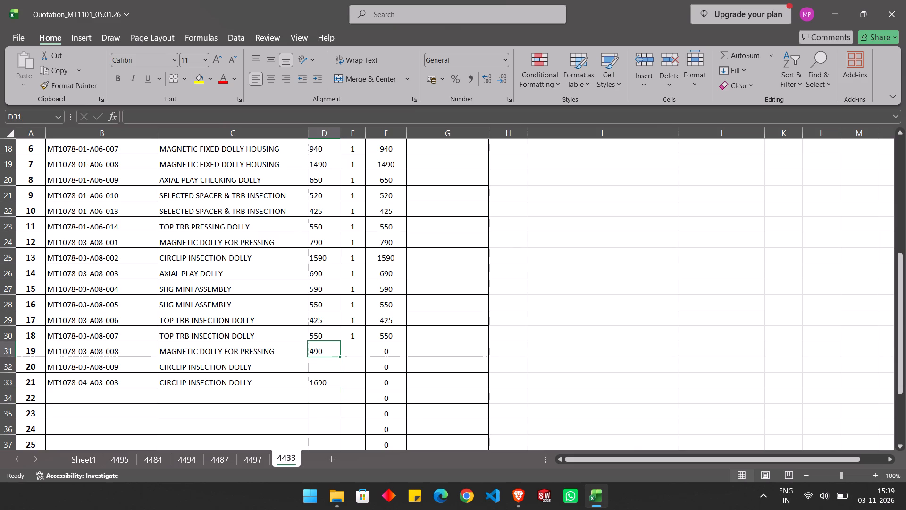
type("790")
key("Return")
Enter quantity 1 for items 19 and 20, and quantity 2 for item 21.
left_click(324, 381)
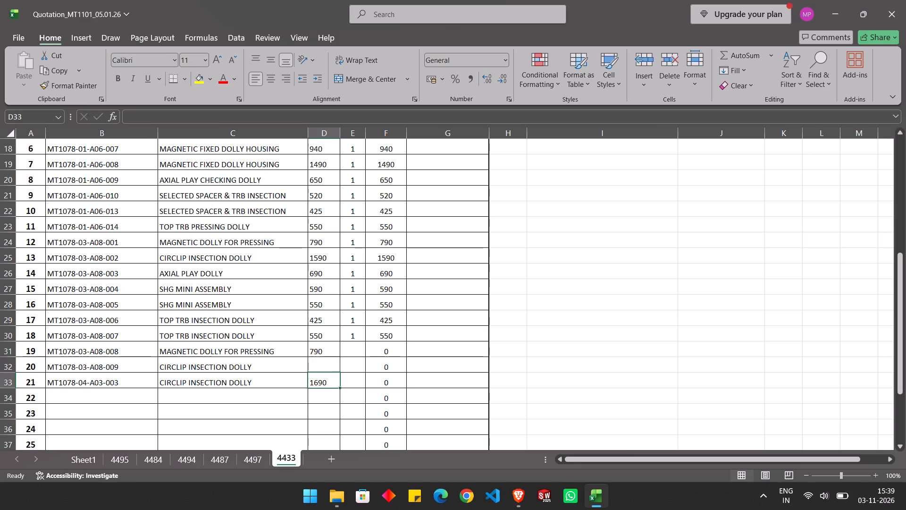
left_click(364, 382)
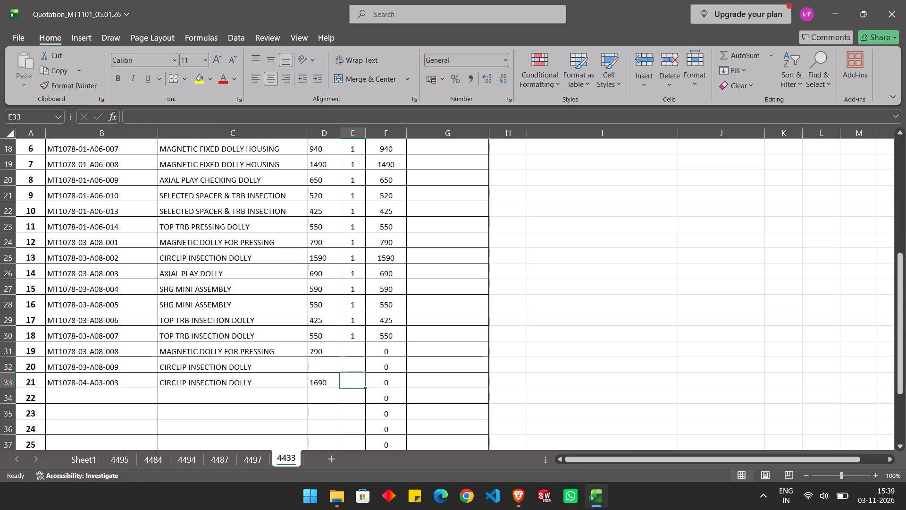
left_click(349, 346)
key("1")
key("Return")
key("1")
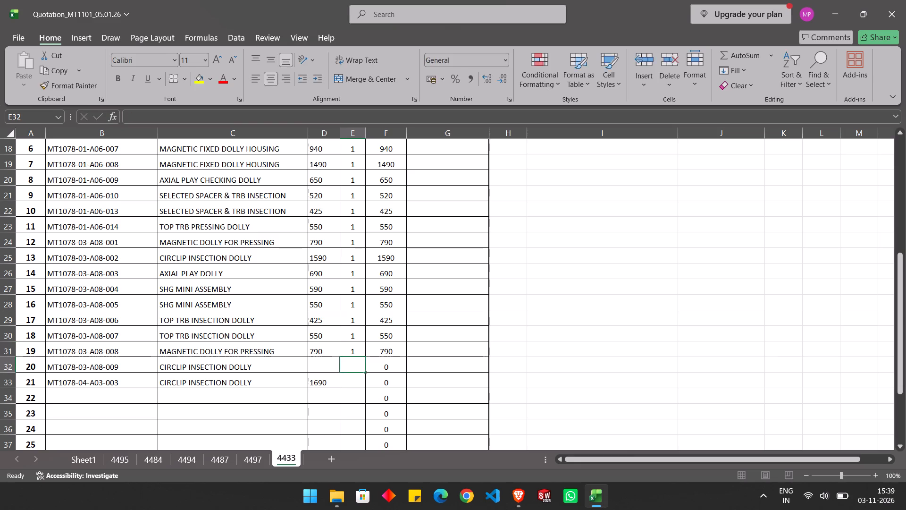
key("Return")
key("2")
key("Return")
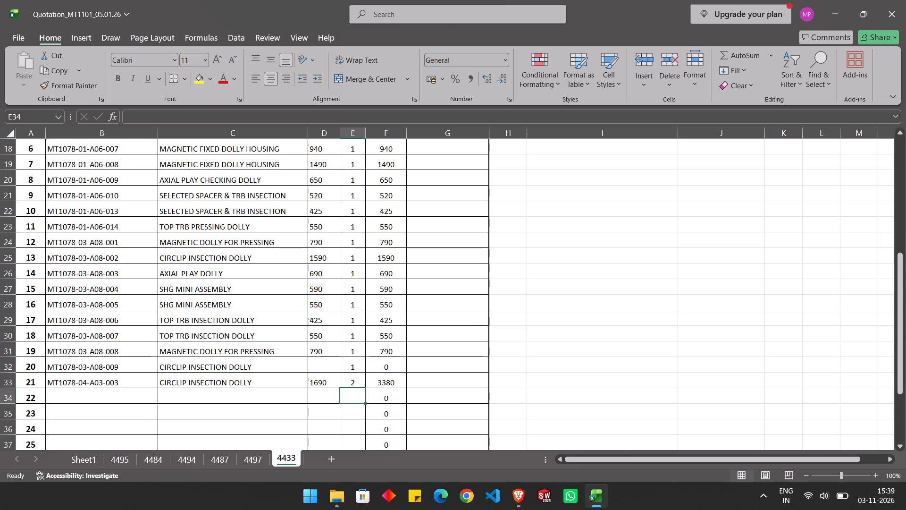
Enter quantity 2 for items 22 and 23, and quantity 1 for each of items 24 to 28.
key("2")
key("Return")
key("2")
key("Return")
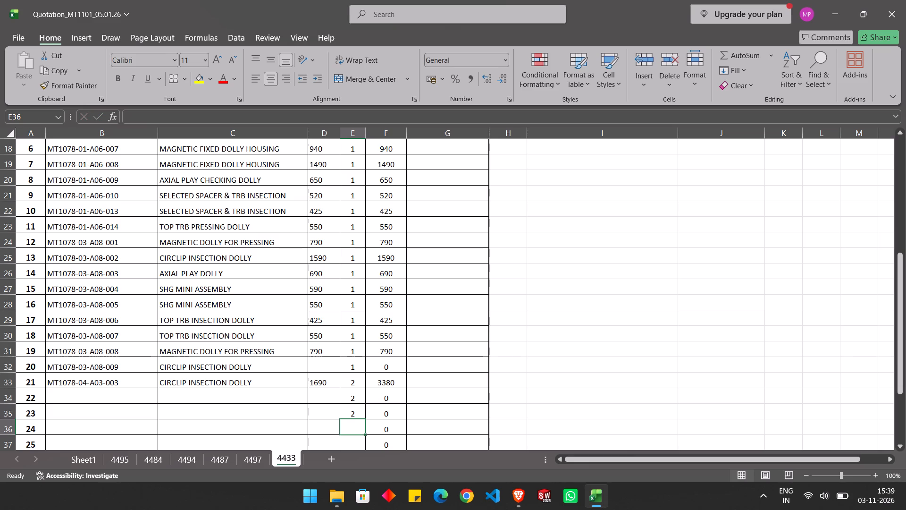
key("1")
key("Return")
key("1")
key("Return")
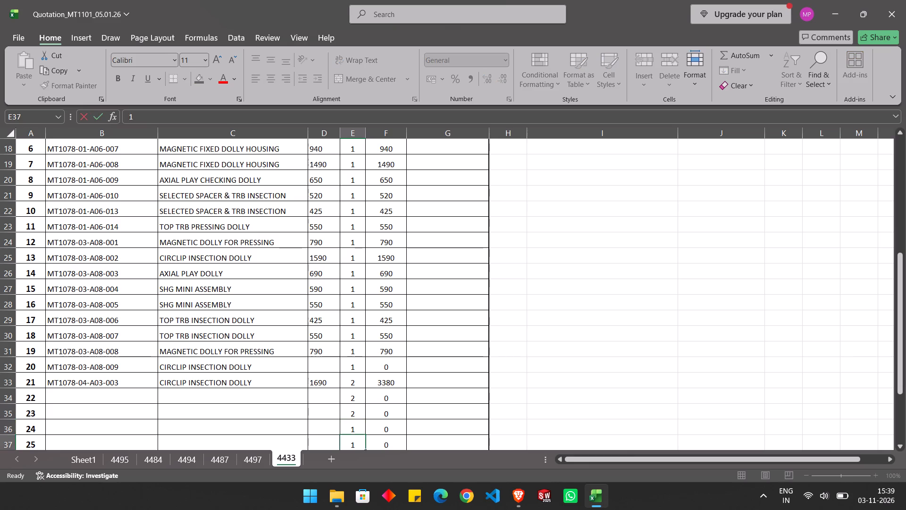
key("1")
key("Return")
key("1")
key("Return")
key("1")
key("Return")
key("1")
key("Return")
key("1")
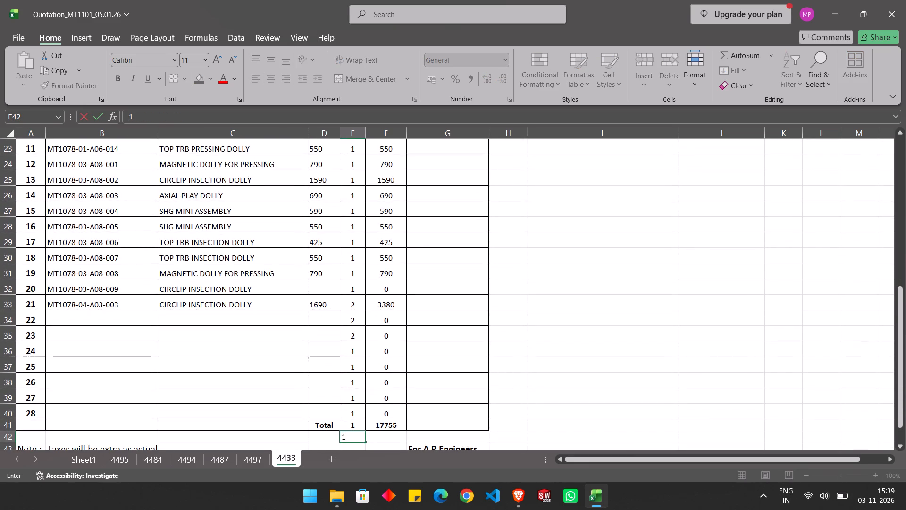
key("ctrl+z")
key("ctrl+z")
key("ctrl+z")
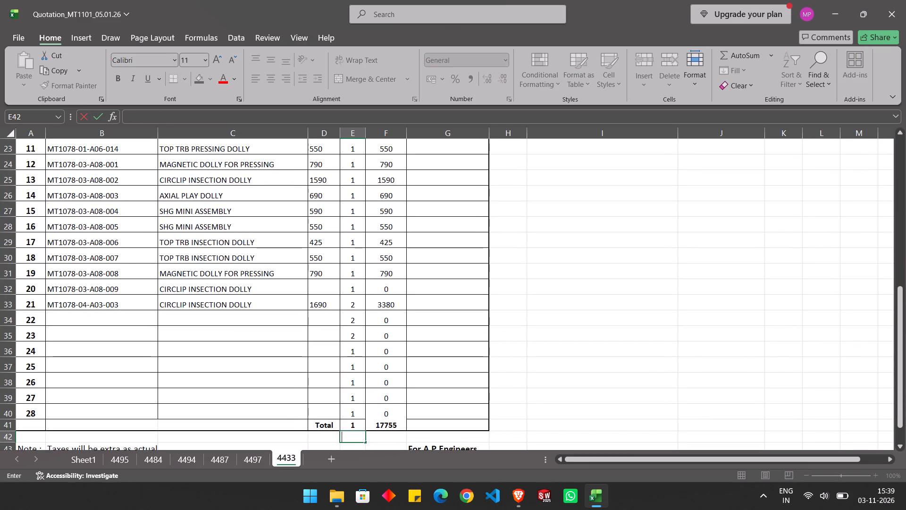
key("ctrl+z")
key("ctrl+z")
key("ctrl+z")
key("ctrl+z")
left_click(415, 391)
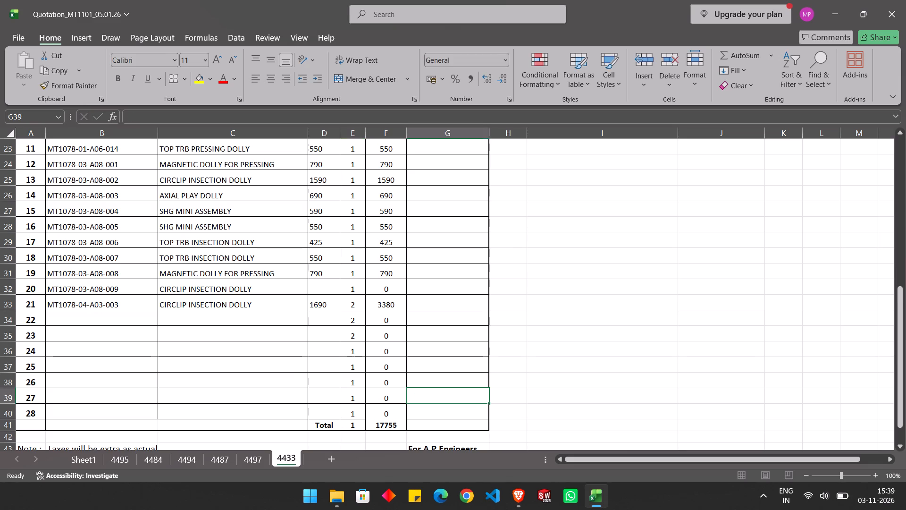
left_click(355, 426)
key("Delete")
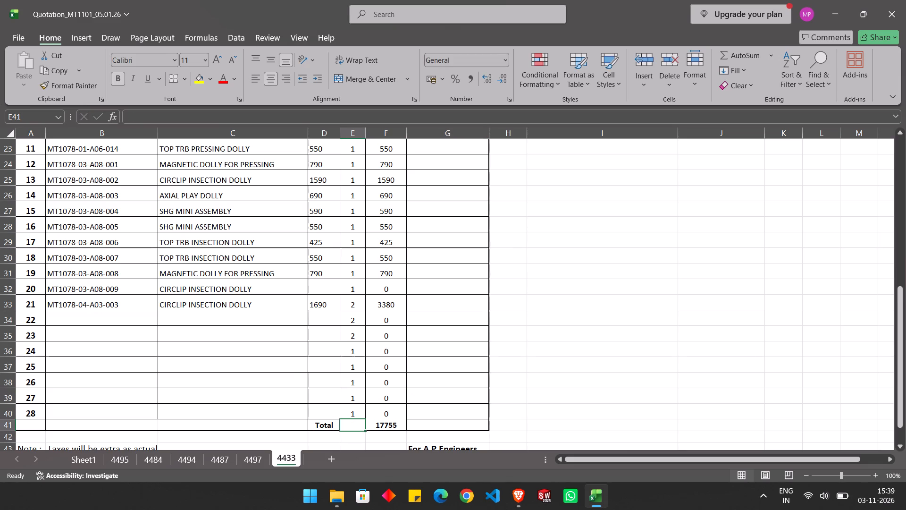
Copy item 21's drawing number down to item 22 and edit it to MT1078-04-A03-S03-002.
left_click(126, 322)
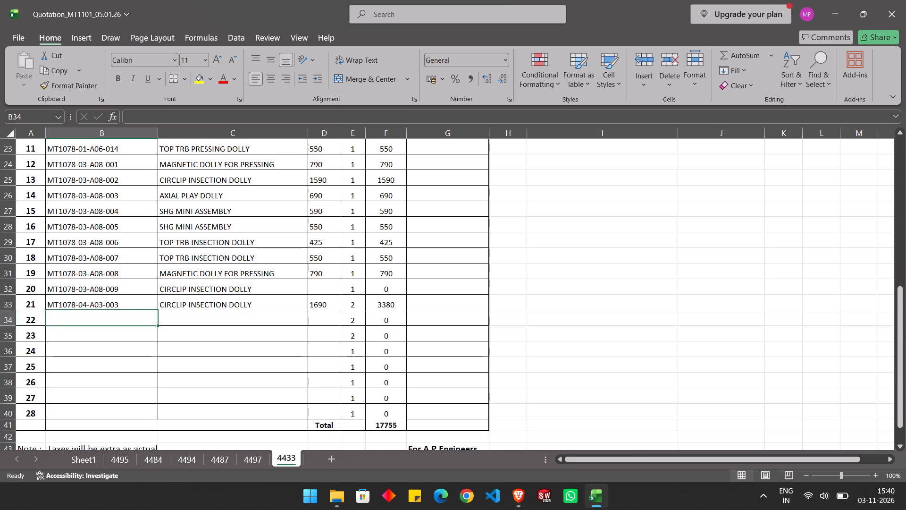
left_click(137, 300)
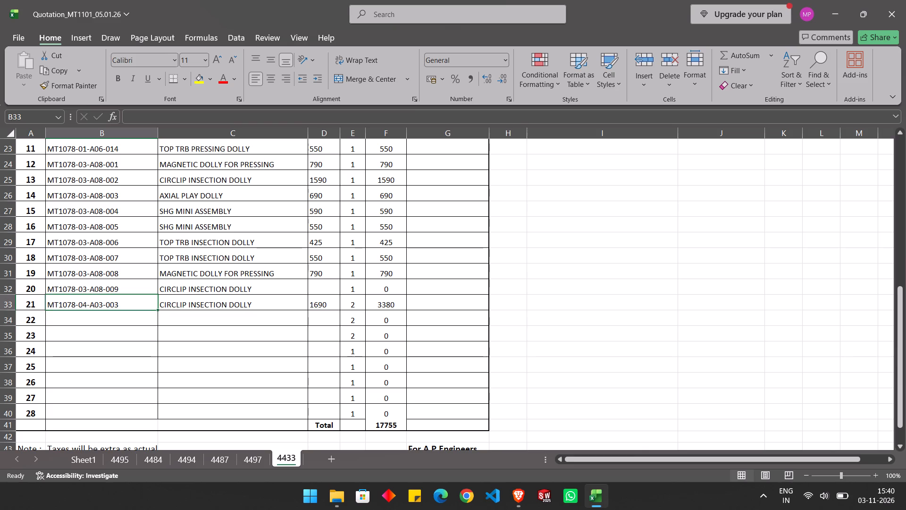
left_click_drag(156, 310, 156, 327)
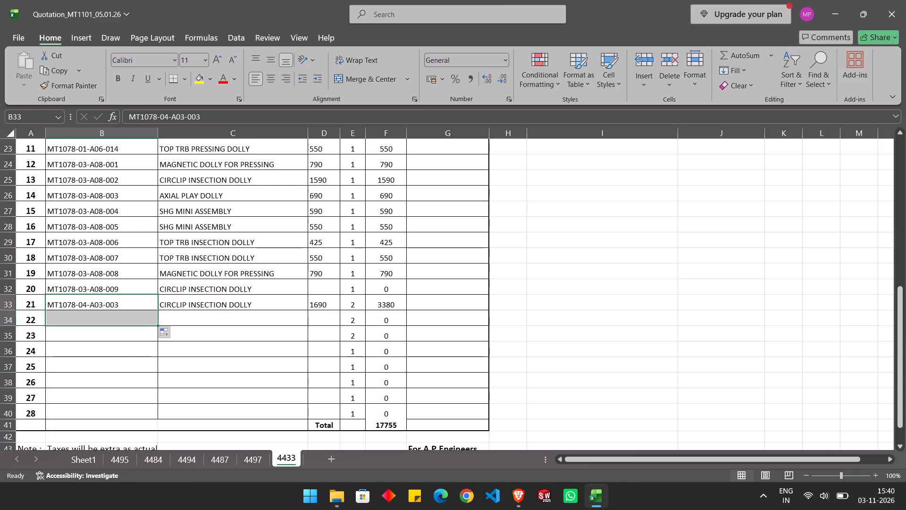
double_click(135, 319)
key("BackSpace")
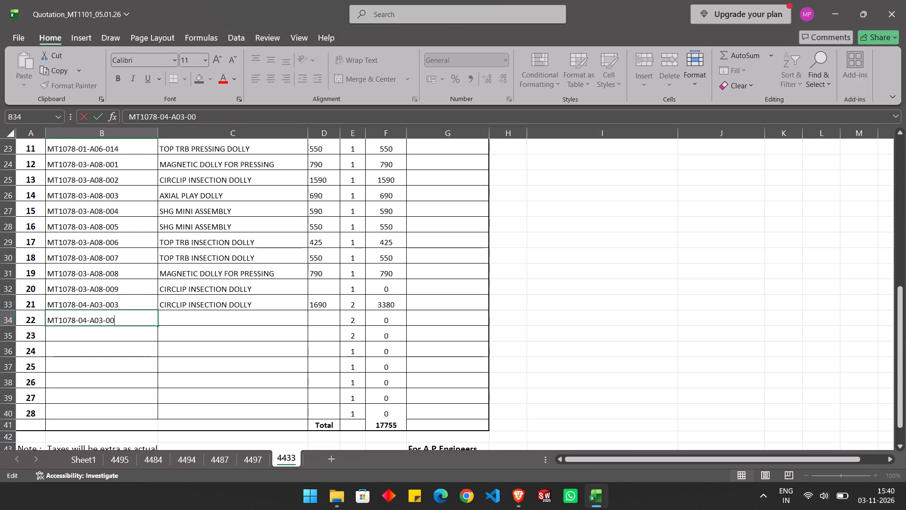
key("2")
key("Left")
key("Left")
key("Left")
key("Left")
type("-S")
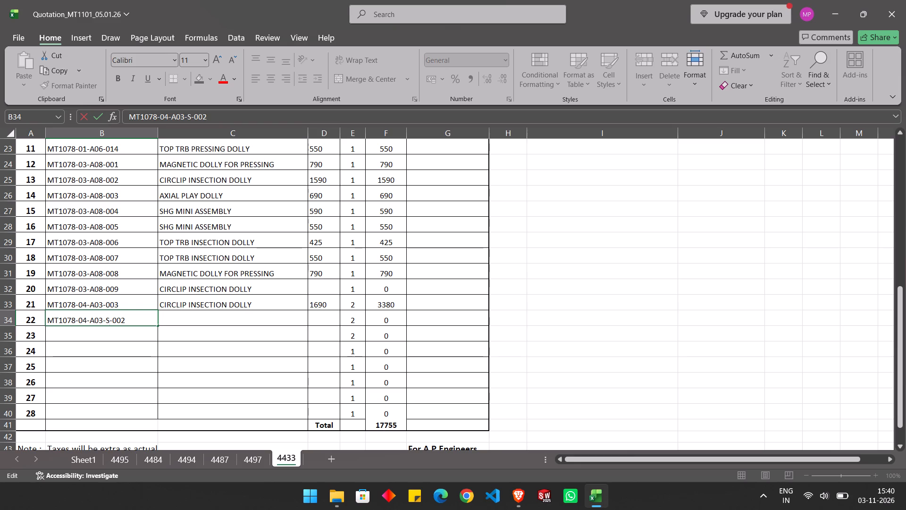
key("0")
key("3")
key("Left")
key("Left")
key("Left")
key("Left")
key("Left")
key("Left")
key("Left")
key("Return")
left_click(214, 319)
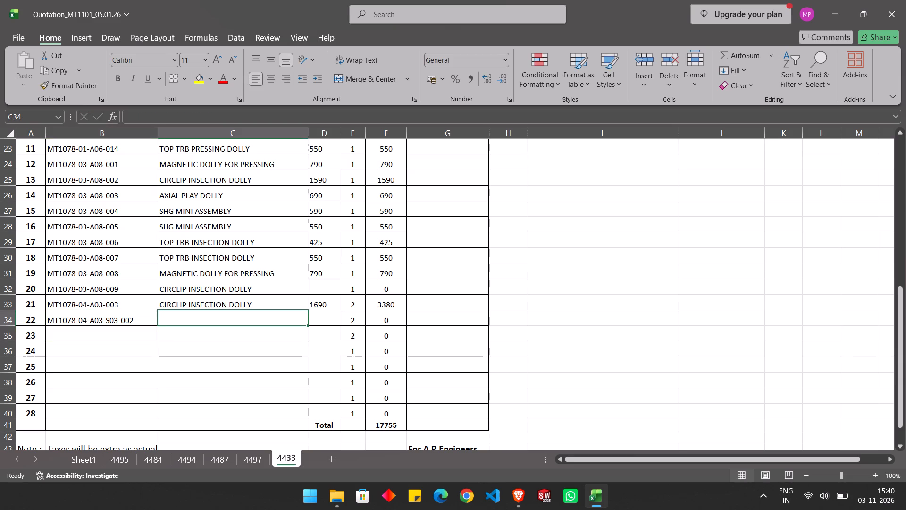
Copy item 22's drawing number down to item 23 with the ending 002, and go to its S03 part for editing.
left_click(136, 323)
left_click_drag(157, 326, 156, 331)
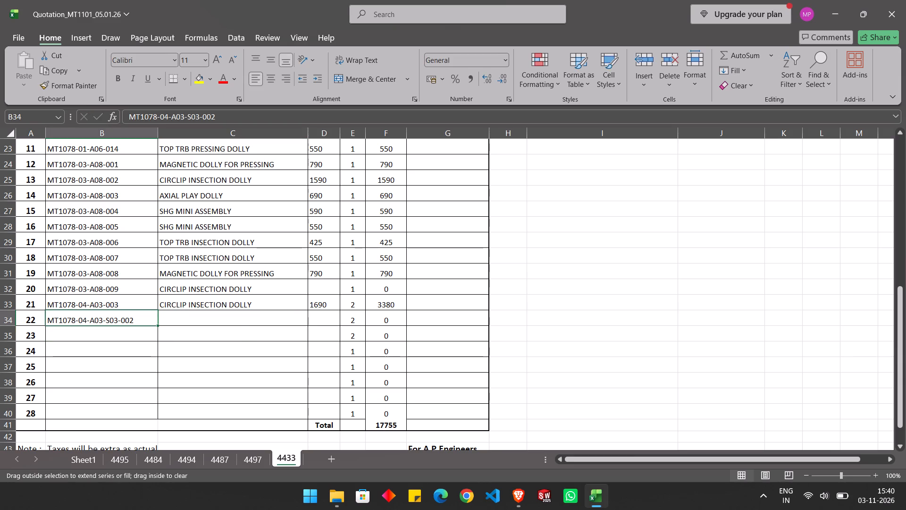
left_click_drag(156, 331, 155, 340)
double_click(141, 339)
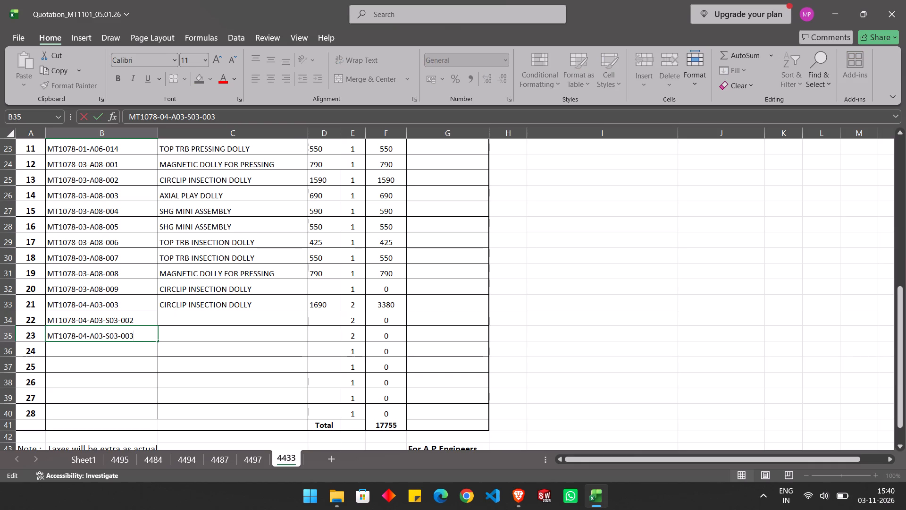
key("BackSpace")
key("2")
key("Left")
key("Left")
key("Left")
key("Left")
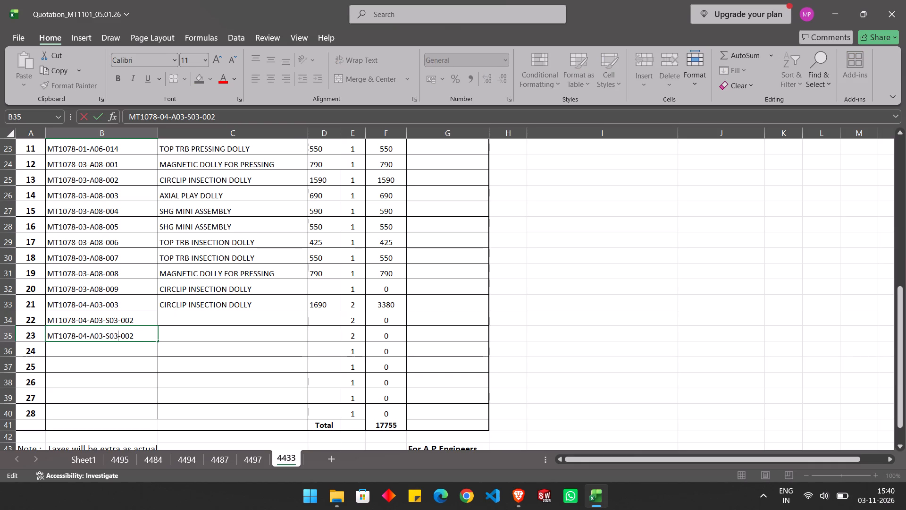
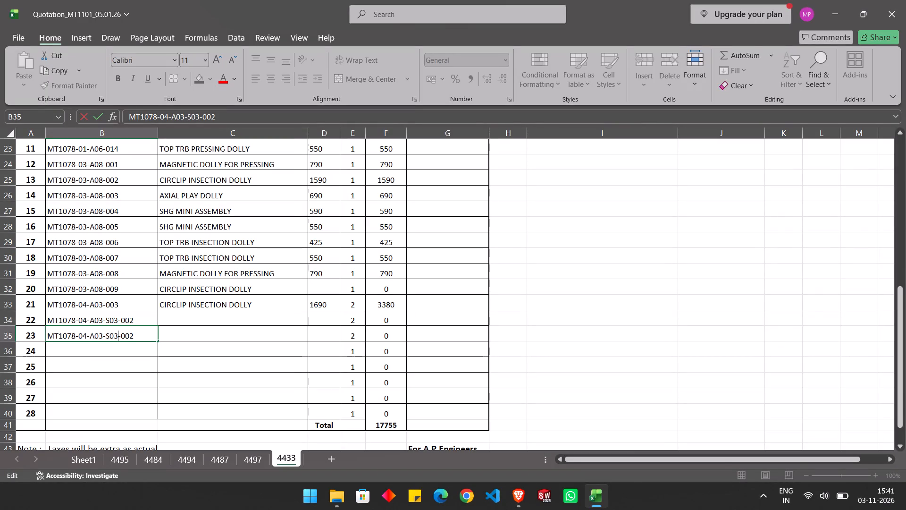
Edit item 23's drawing number to MT1078-06-A05-002, removing its S03 part.
left_click(142, 336)
key("Left")
key("Left")
key("Left")
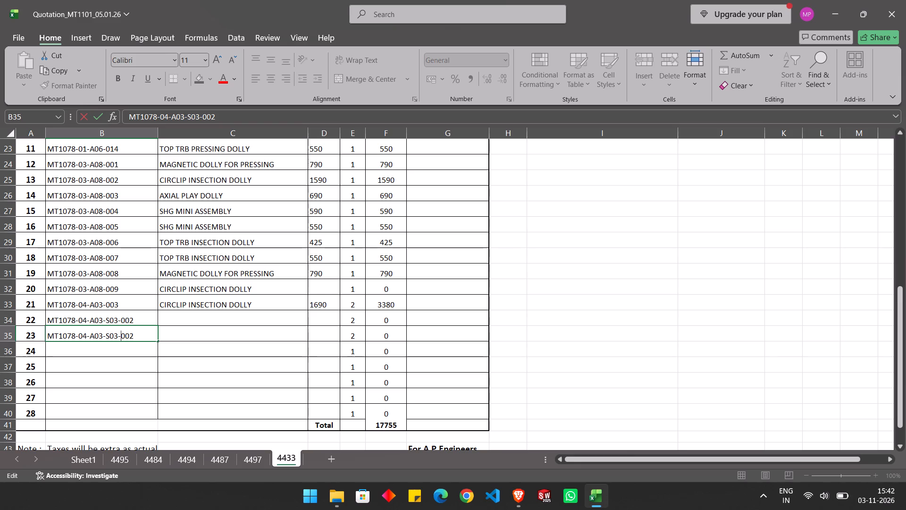
key("BackSpace")
key("BackSpace")
key("BackSpace")
key("BackSpace")
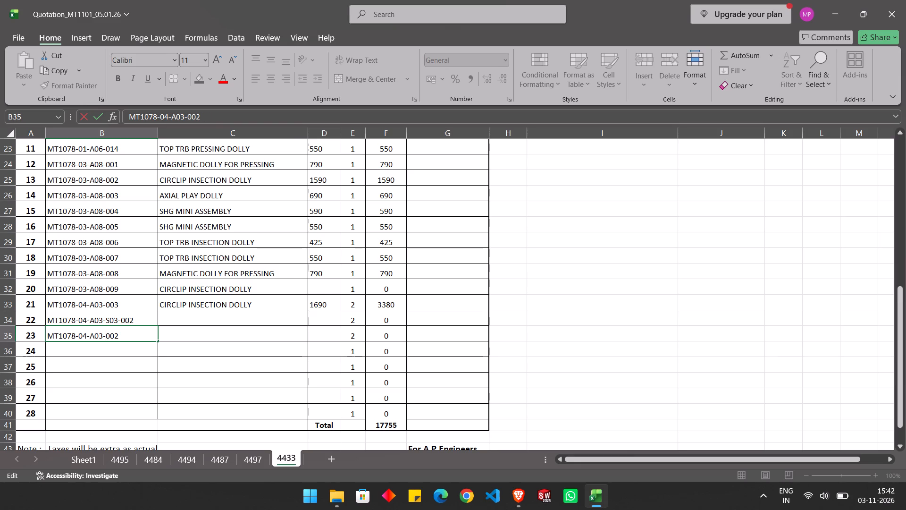
key("Left")
key("BackSpace")
key("5")
key("Left")
key("Left")
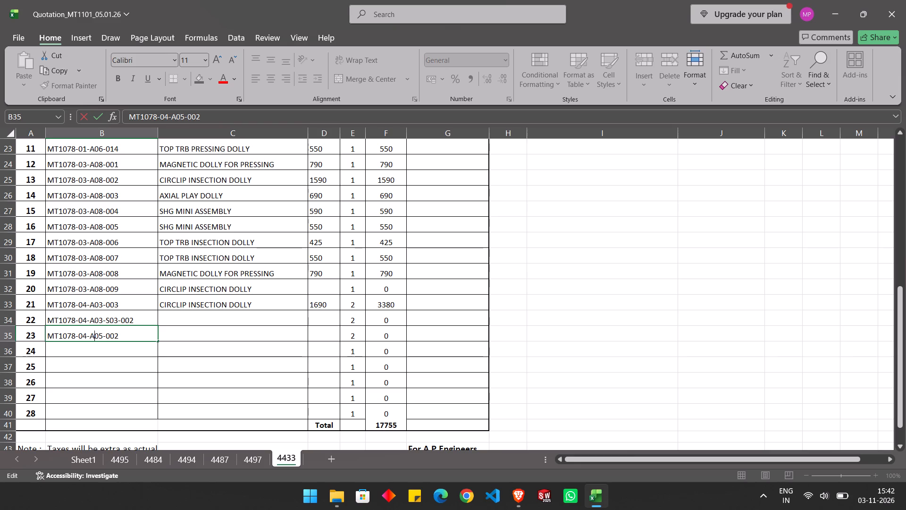
key("Left")
key("Left")
key("BackSpace")
key("6")
key("Return")
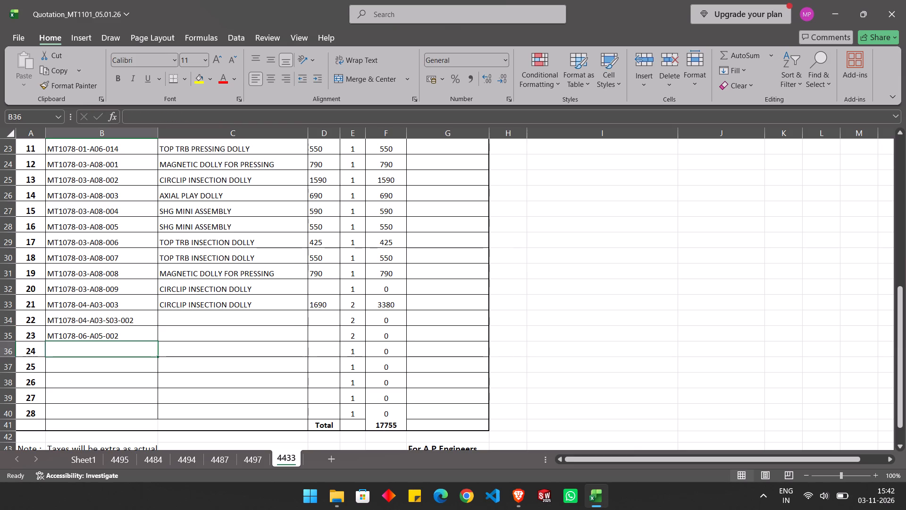
Copy item 22's drawing number to item 24 and change its ending to S01-019.
left_click(136, 319)
key("ctrl+c")
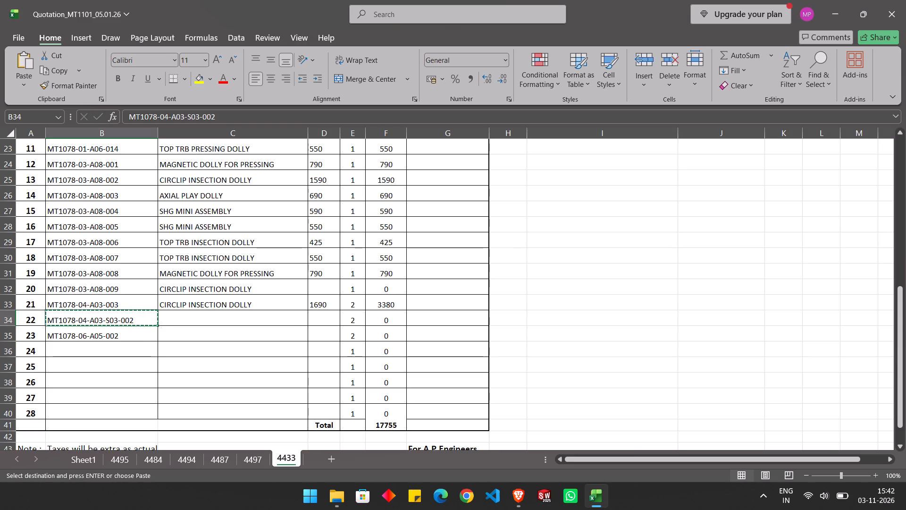
left_click(135, 349)
key("Return")
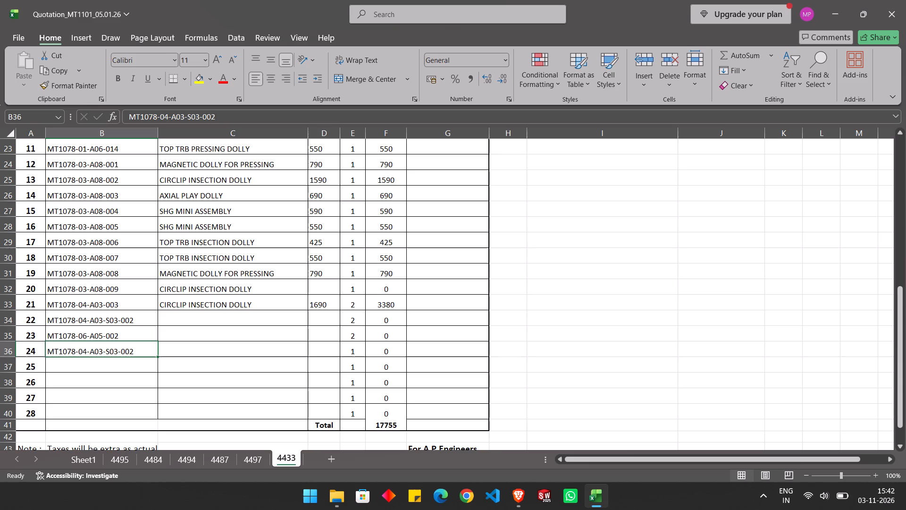
double_click(135, 349)
key("BackSpace")
key("BackSpace")
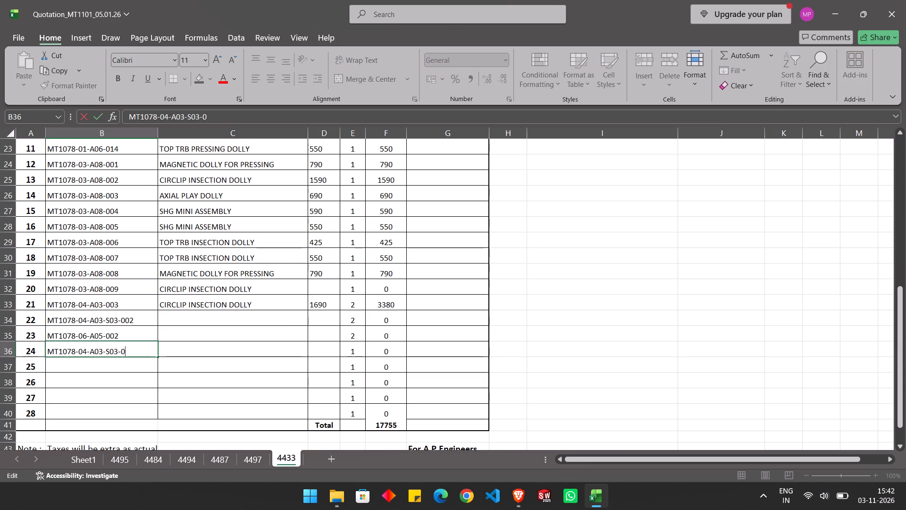
type("19")
key("Left")
key("Left")
key("Left")
key("Left")
key("BackSpace")
key("1")
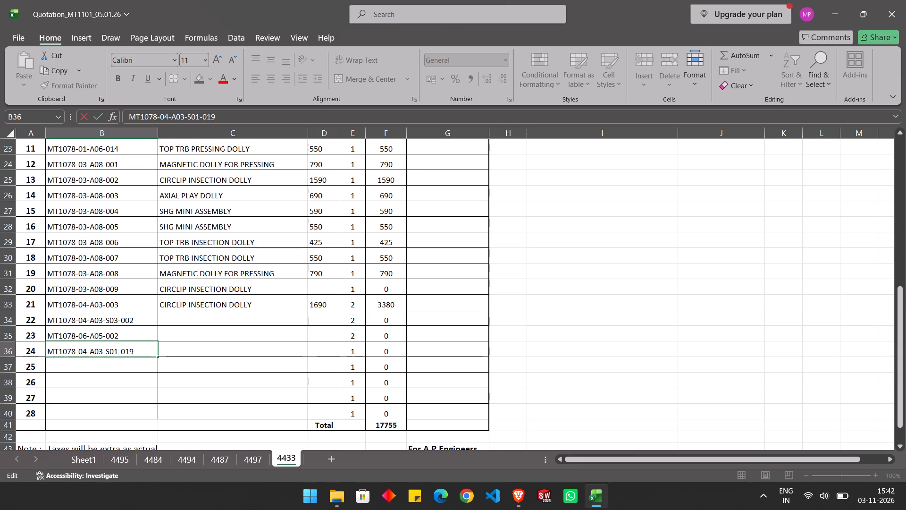
Change the middle parts of item 24's drawing number so it reads MT1078-06-A05-S01-019.
key("Left")
key("Left")
key("Left")
key("Left")
key("BackSpace")
key("5")
key("Left")
key("Left")
key("Left")
key("Left")
key("BackSpace")
key("6")
key("Tab")
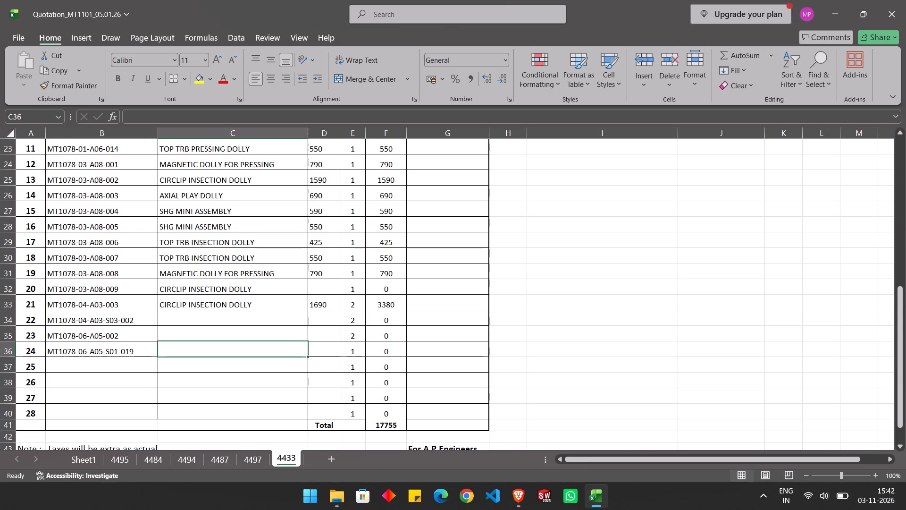
Copy item 23's drawing number to item 25 and edit it to MT1078-06-A09-001.
left_click(134, 335)
key("ctrl+c")
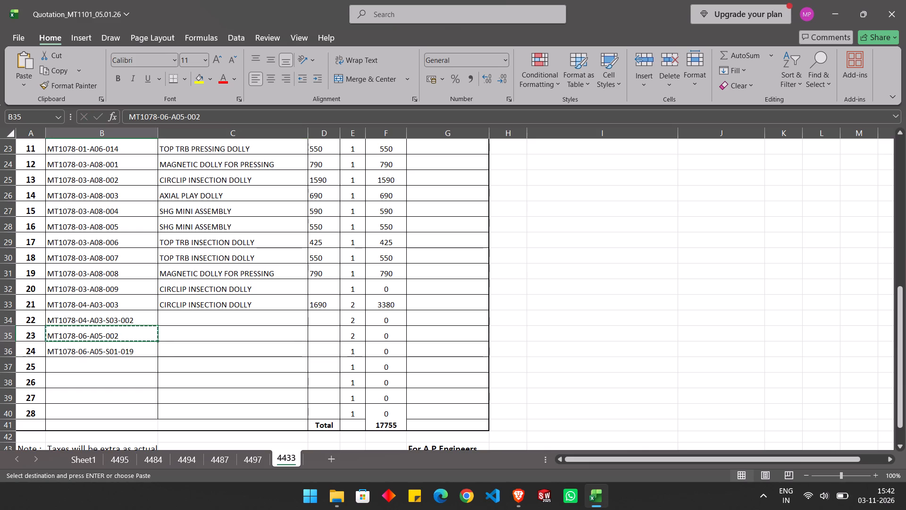
key("Down")
key("Down")
key("Return")
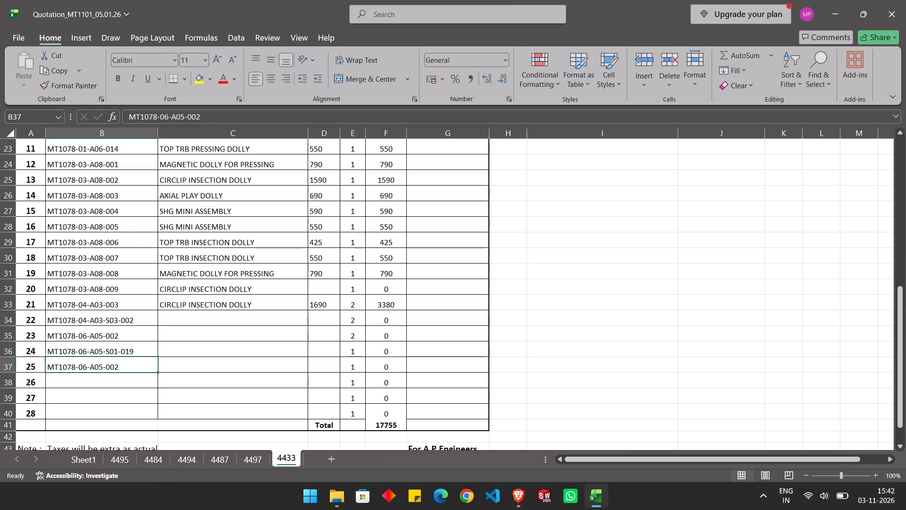
double_click(129, 367)
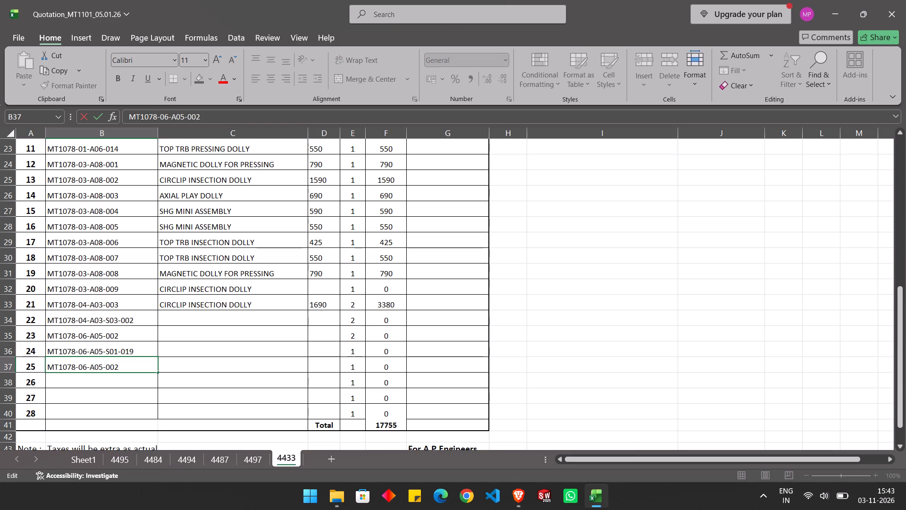
key("BackSpace")
key("1")
key("Left")
key("Left")
key("Left")
key("Left")
key("BackSpace")
key("9")
key("Left")
key("Left")
key("Left")
key("Left")
key("Return")
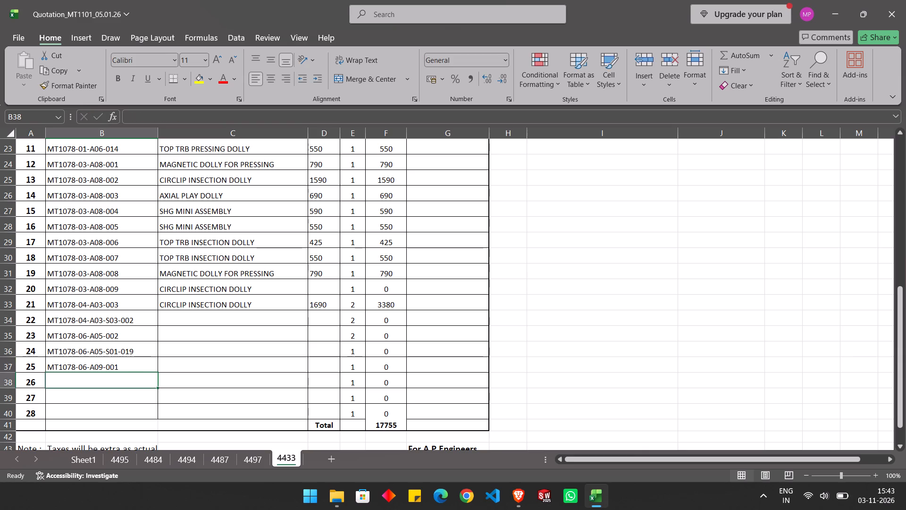
Copy item 22's drawing number, MT1078-04-A03-S03-002, to item 27.
left_click(141, 320)
key("ctrl+c")
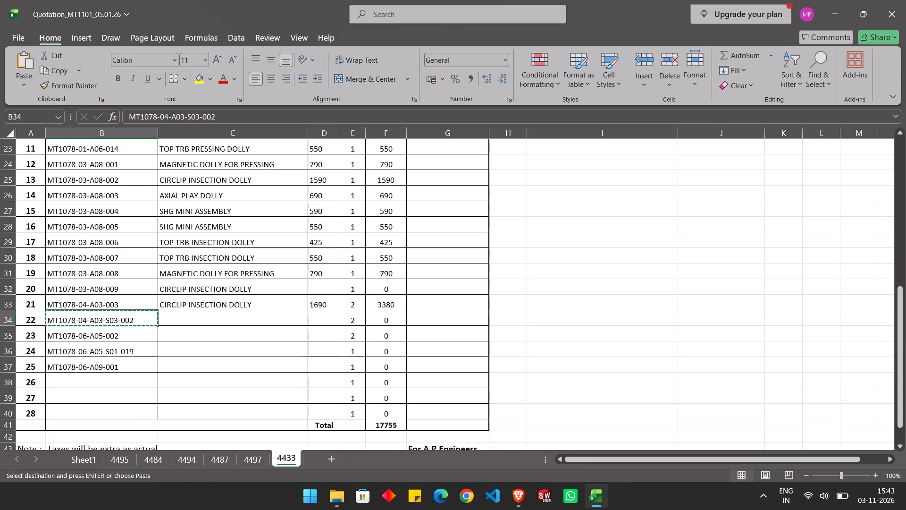
key("Down")
key("Down")
key("Down")
key("Down")
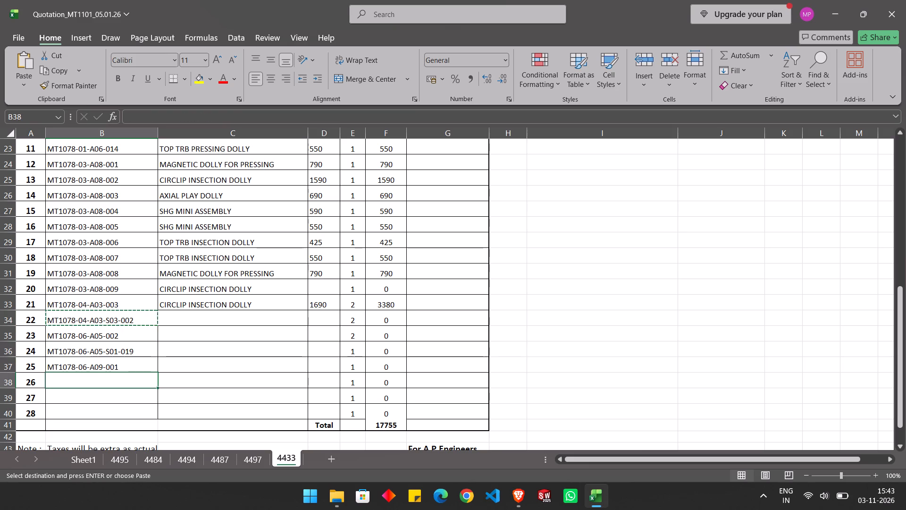
key("Down")
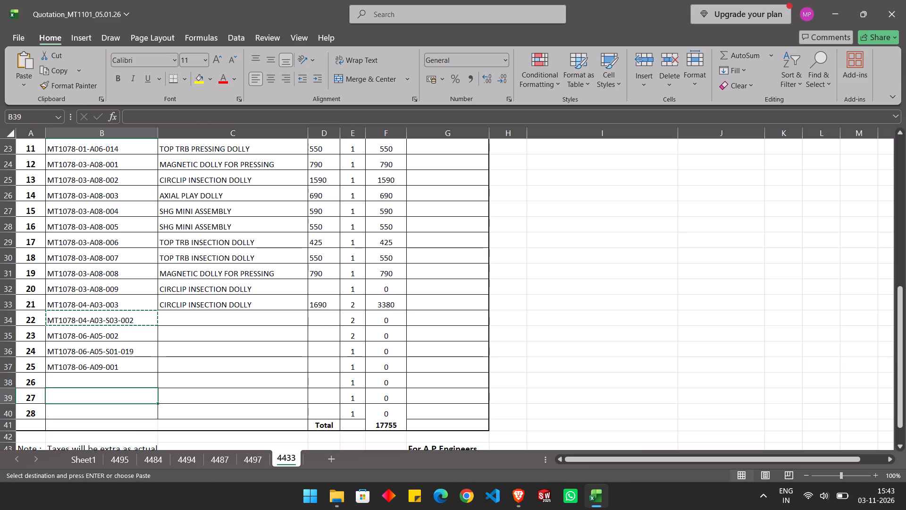
key("Return")
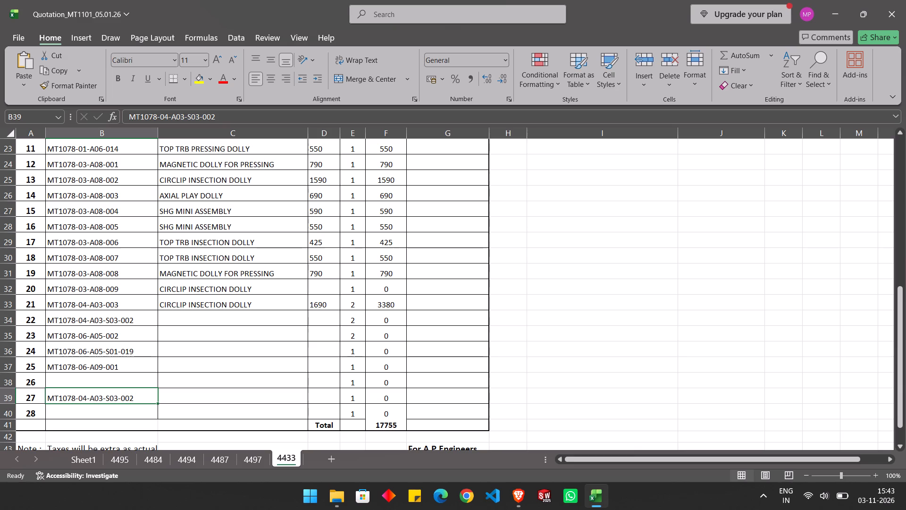
Copy item 25's drawing number, MT1078-06-A09-001, down to item 26.
double_click(86, 364)
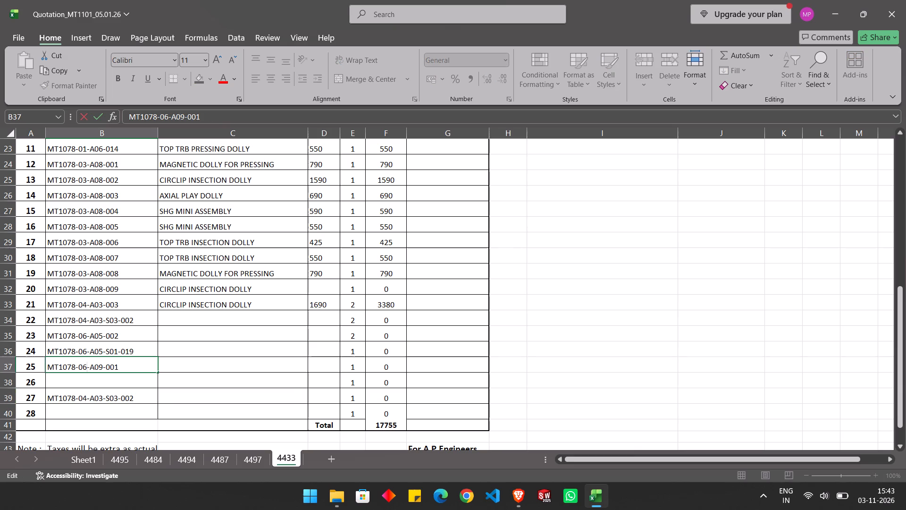
left_click(178, 358)
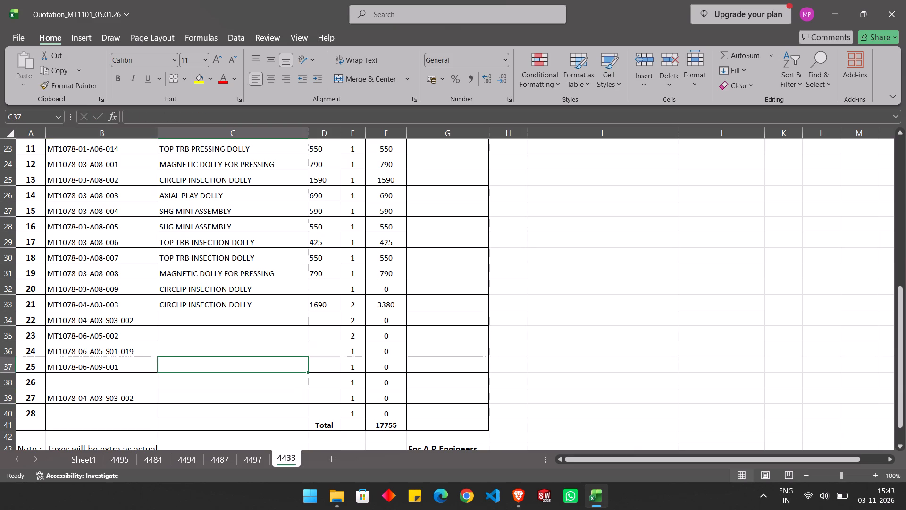
left_click(153, 362)
key("ctrl+c")
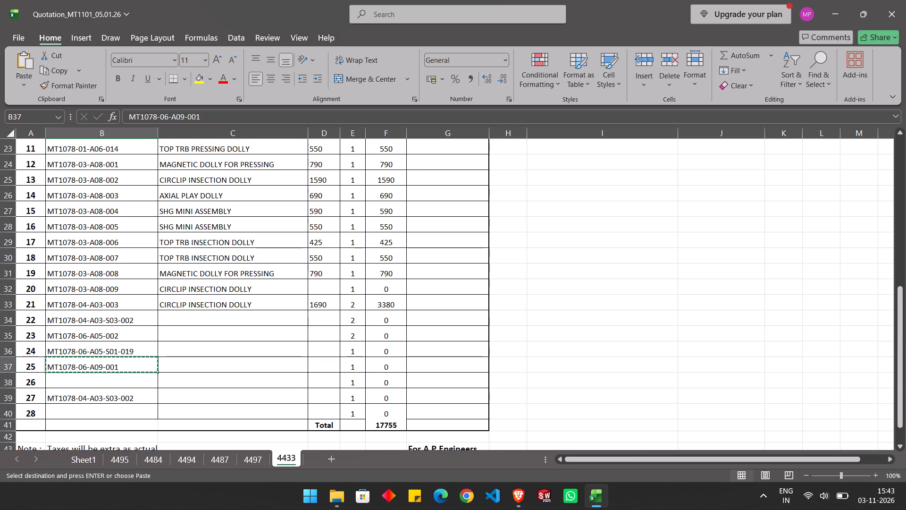
key("Down")
key("Return")
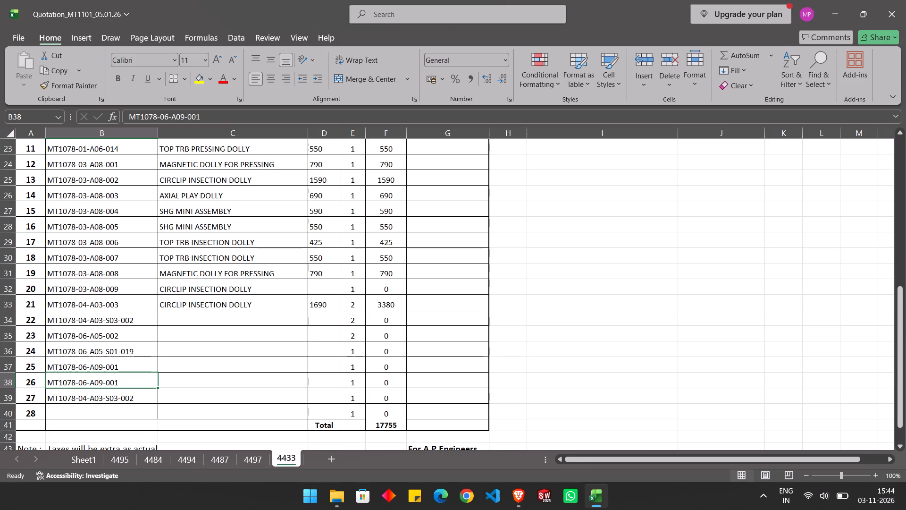
Edit item 26's drawing number so it reads MT1078-09-A03-001.
left_click(137, 400)
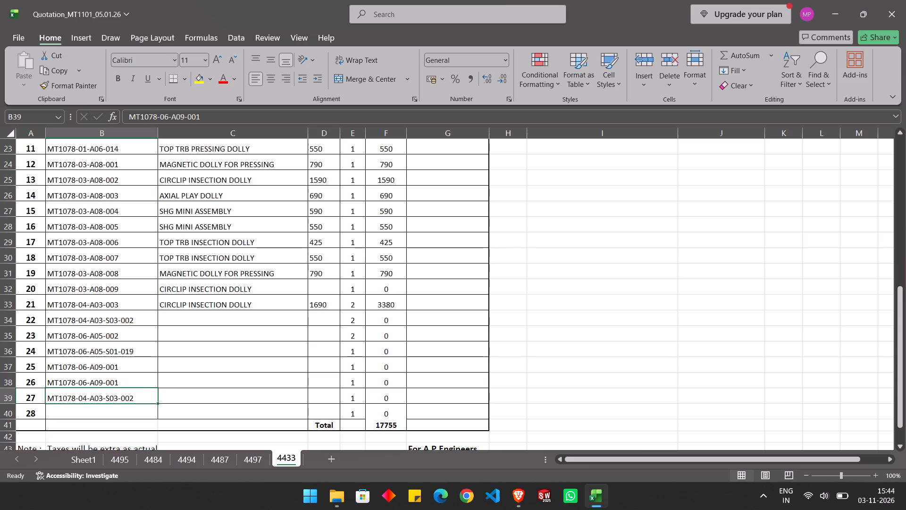
double_click(102, 380)
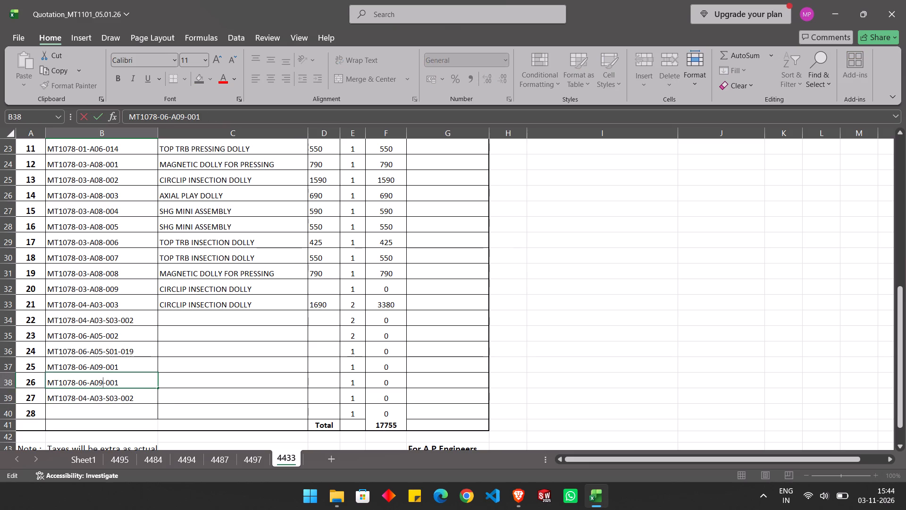
key("BackSpace")
key("3")
key("Left")
key("Left")
key("Left")
key("Left")
key("BackSpace")
key("9")
Edit each differing part of item 27's drawing number so it reads MT1078-06-A04-S01-001.
double_click(84, 398)
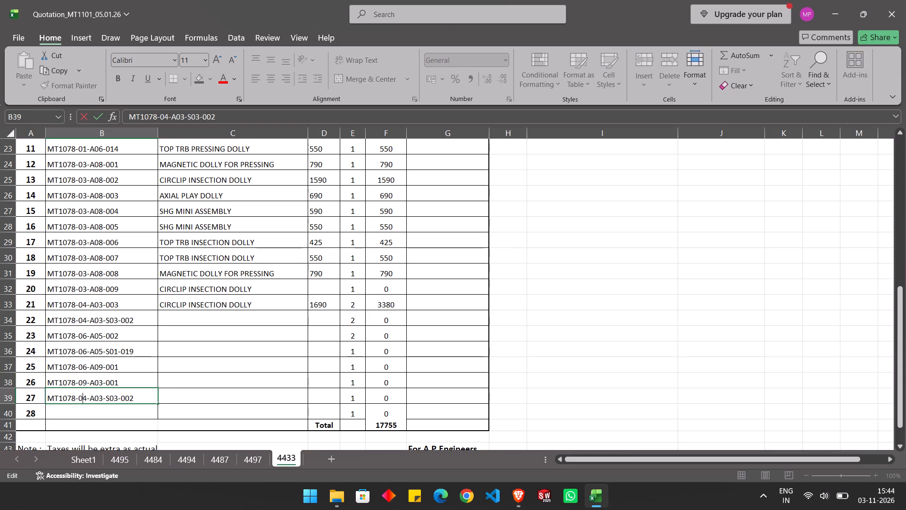
key("Delete")
key("6")
key("Right")
key("Right")
key("Right")
key("Right")
key("BackSpace")
key("4")
key("Right")
key("Right")
key("Right")
key("Right")
key("BackSpace")
key("1")
key("Right")
key("Right")
key("Right")
key("Right")
key("BackSpace")
key("1")
key("Return")
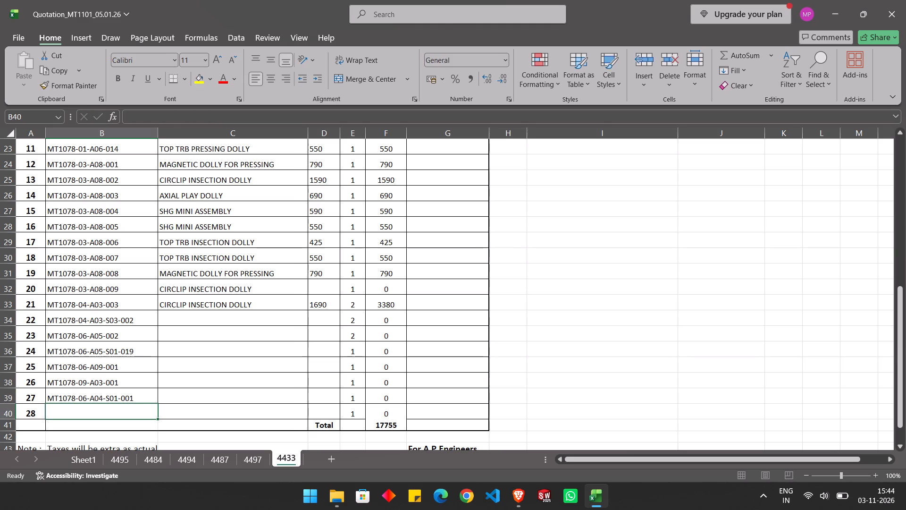
Copy item 27's drawing number, MT1078-06-A04-S01-001, down to item 28.
left_click(99, 402)
left_click(122, 395)
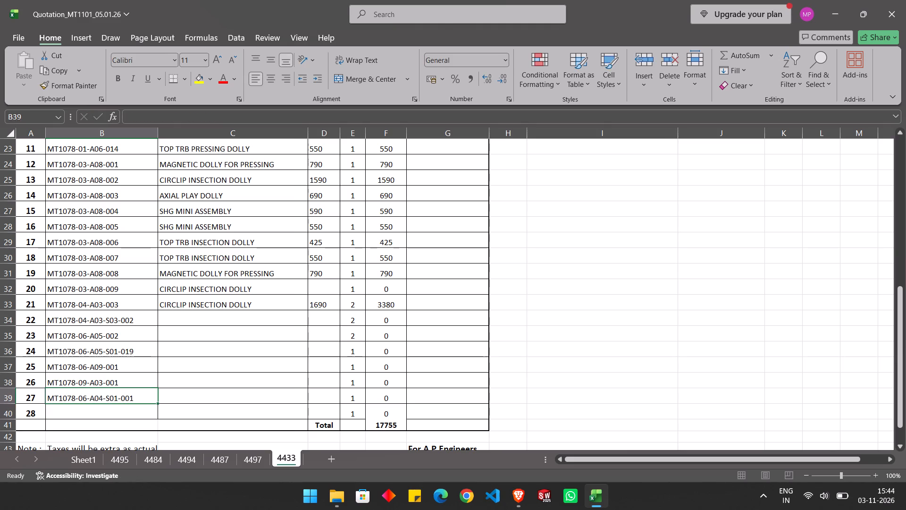
key("ctrl+c")
key("Down")
key("Return")
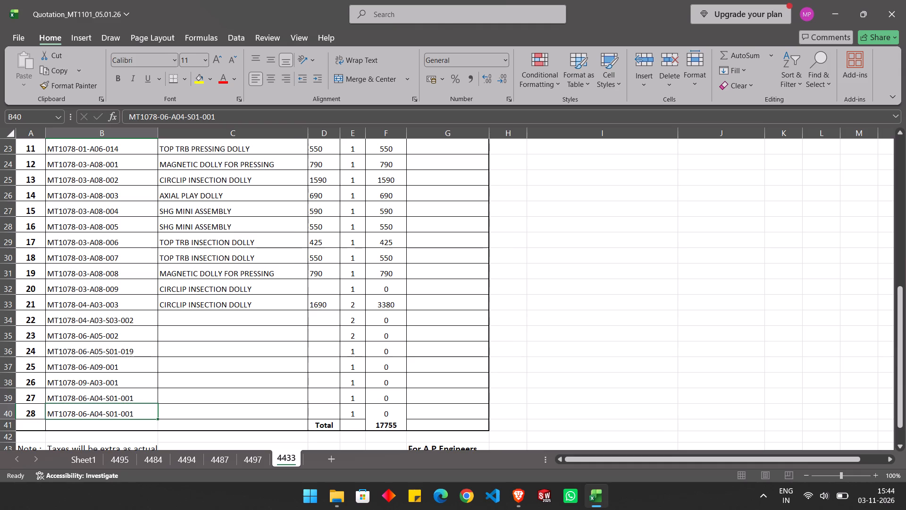
Edit the copied drawing number of item 28 so it reads MT1078-10-A01-S03-009.
double_click(141, 407)
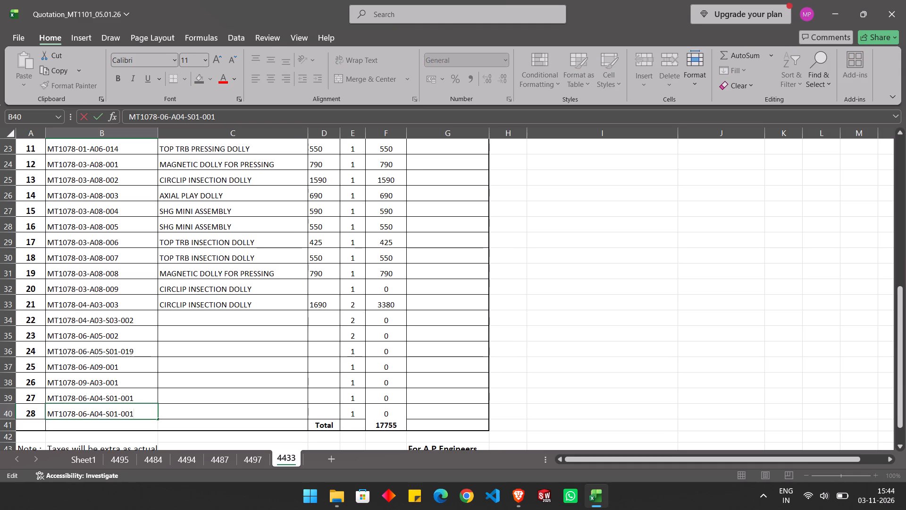
key("BackSpace")
key("9")
key("Left")
key("Left")
key("Left")
key("Left")
key("BackSpace")
key("3")
key("Left")
key("Left")
key("Left")
key("Left")
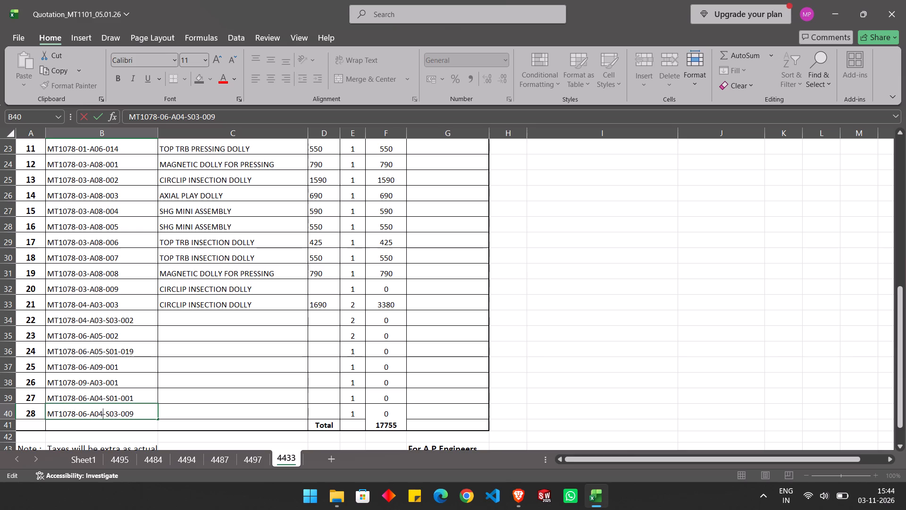
key("BackSpace")
key("1")
key("Left")
key("Left")
key("Left")
key("Left")
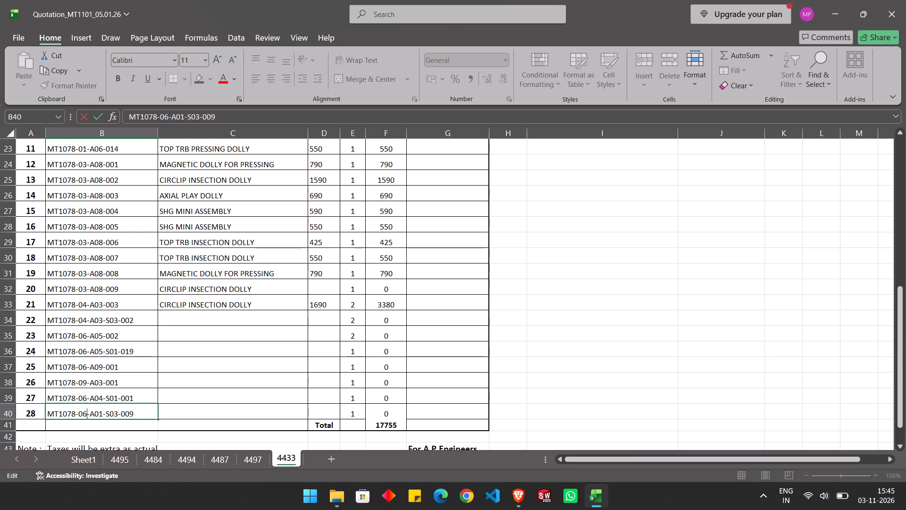
key("BackSpace")
key("BackSpace")
type("10")
key("Tab")
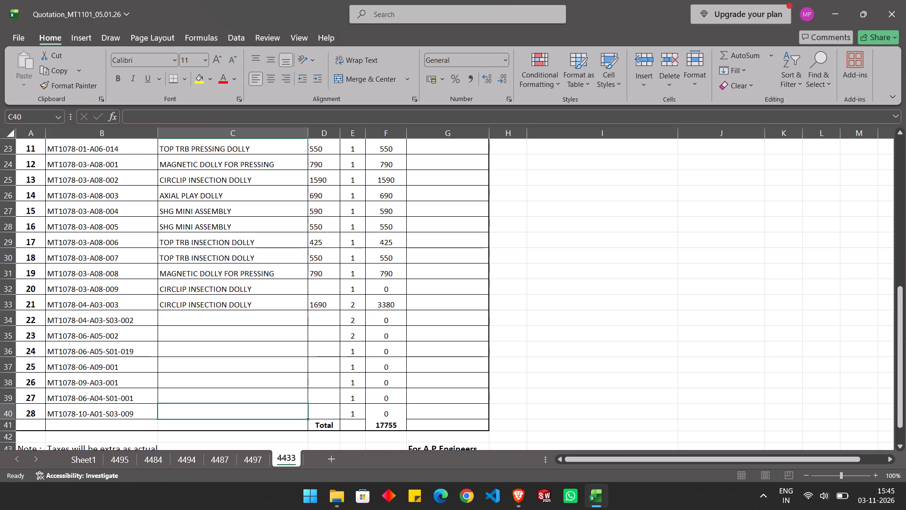
Enter the descriptions BALL LOCKING BUSH for item 22 and SHAFT HOLDING DOLLY for item 23.
left_click(196, 323)
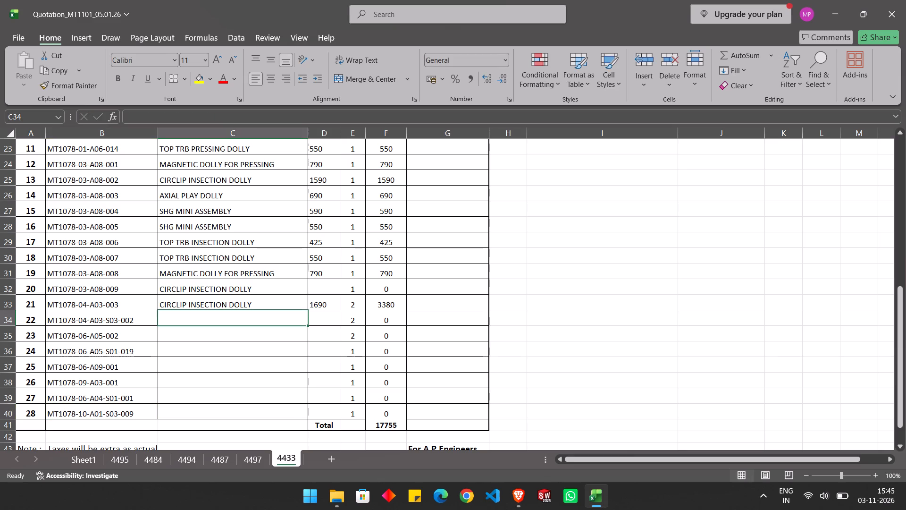
type("BA")
type("LL LOCKING BUSH")
key("Return")
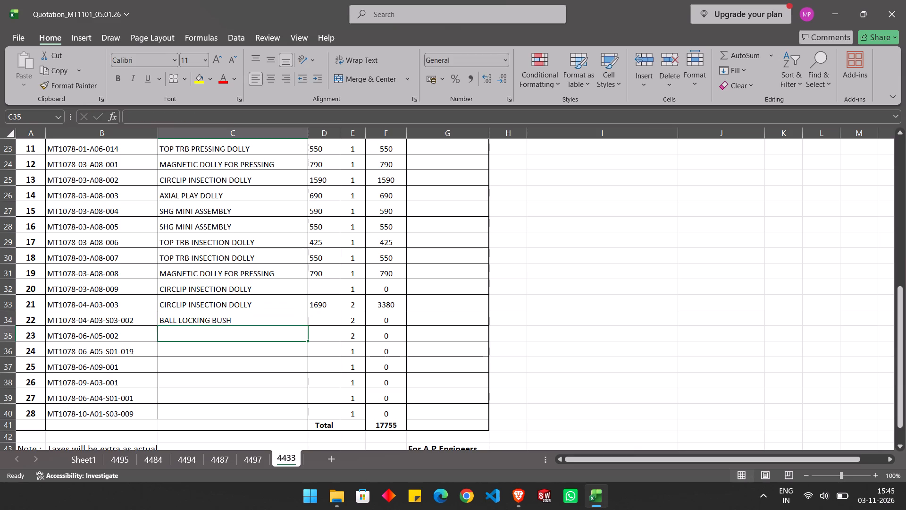
type("SHAFT")
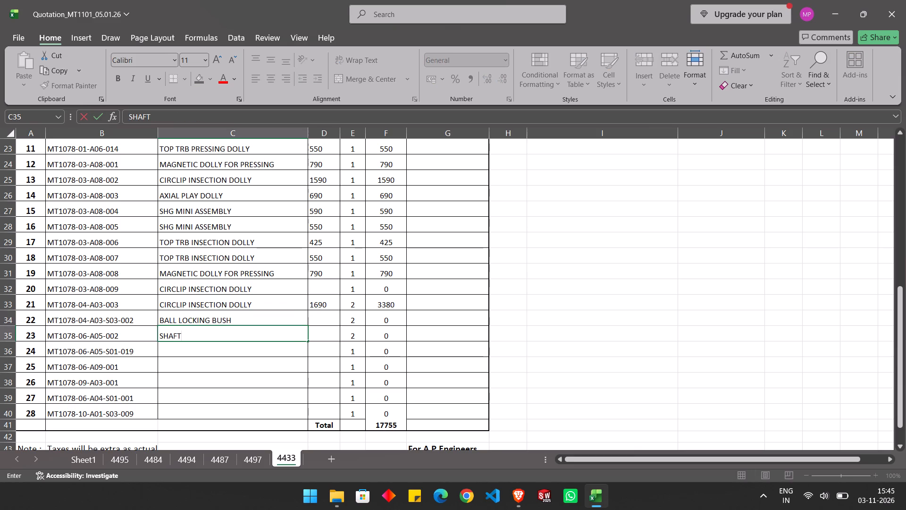
key("space")
type("HOLDING DOLLY")
key("Return")
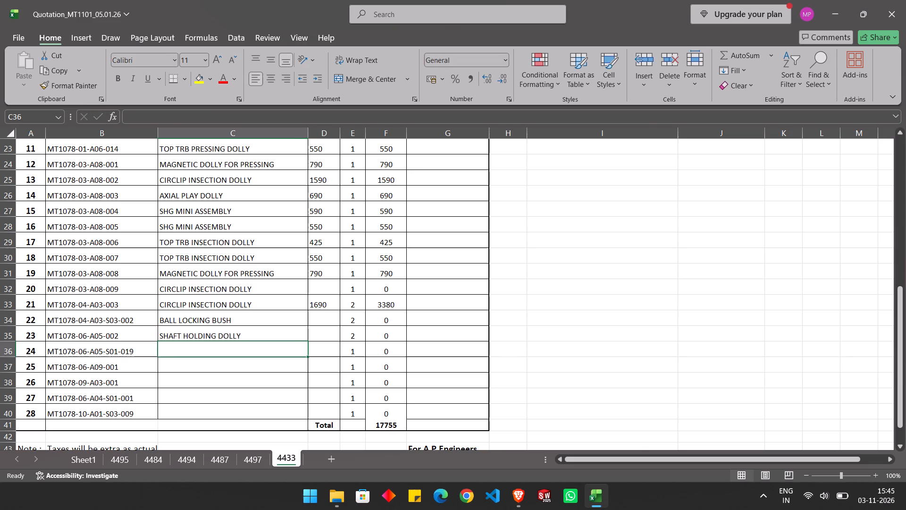
Enter BEARING PRESSING DOLLY as the description of item 24.
type("BEARING")
key("space")
type("PRESSING DOLLY")
key("Return")
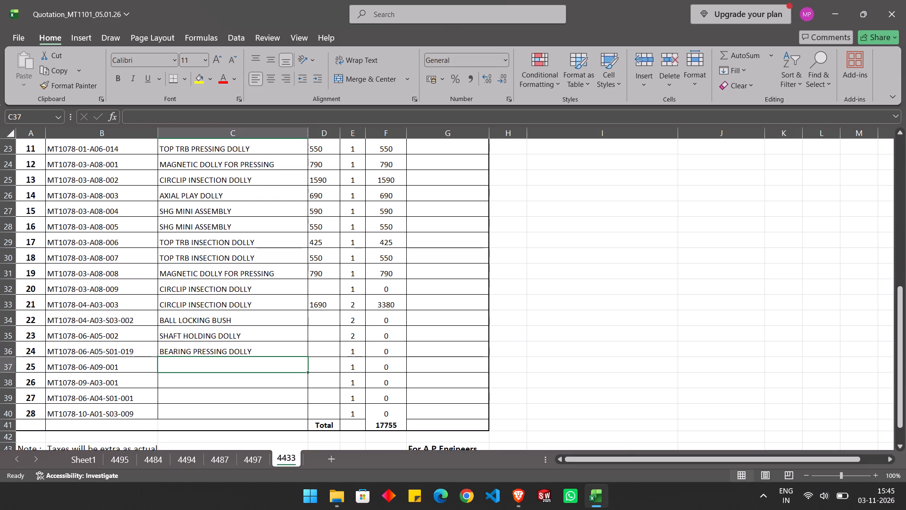
Enter HOUSING as the description of both item 25 and item 26.
type("HOUSING")
key("space")
key("Return")
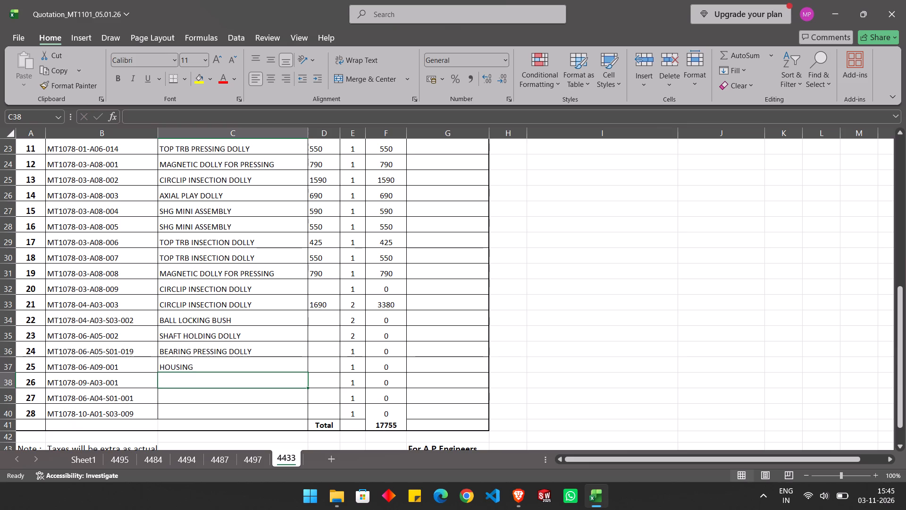
type("HOUSING")
key("space")
key("Return")
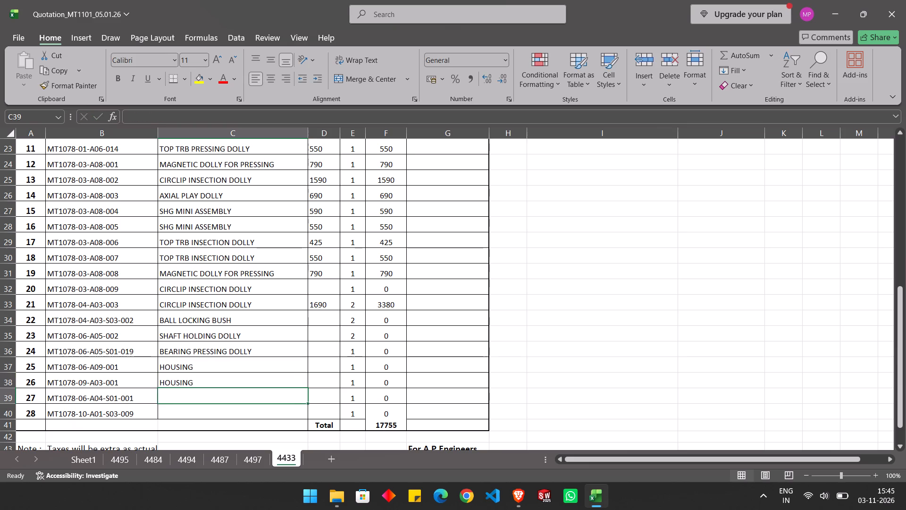
Enter the descriptions TOP BEARING PRESSING DOLLY for item 27 and DOLLY LOCATOR for item 28.
type("TOP")
key("space")
type("BEARING")
key("space")
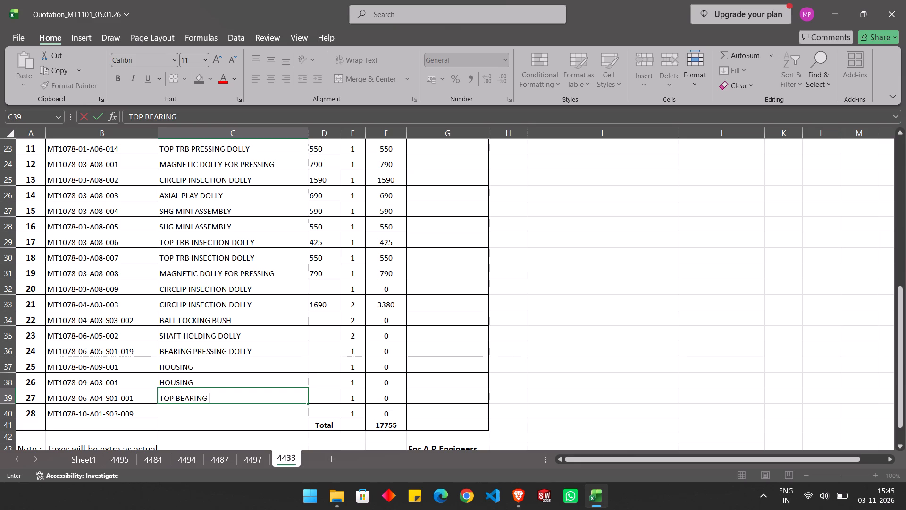
type("PRESSING")
key("space")
type("DOLLY")
key("Return")
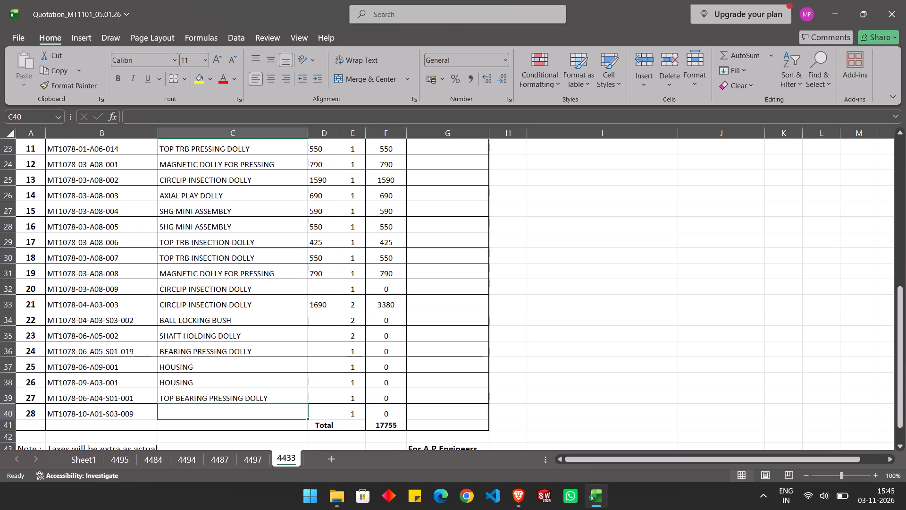
type("DOLLY LOCATOR")
key("space")
key("Tab")
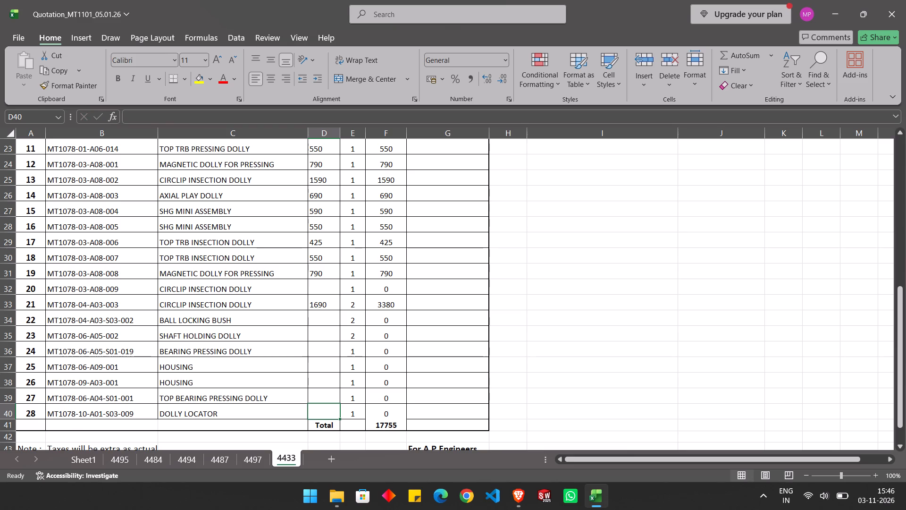
Enter a rate of 950 for item 22, the ball locking bush.
left_click(327, 325)
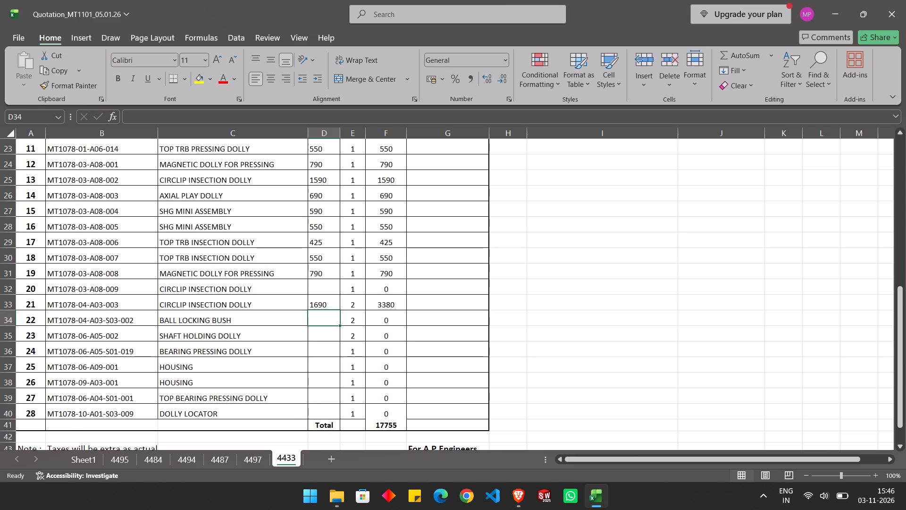
type("950")
key("Return")
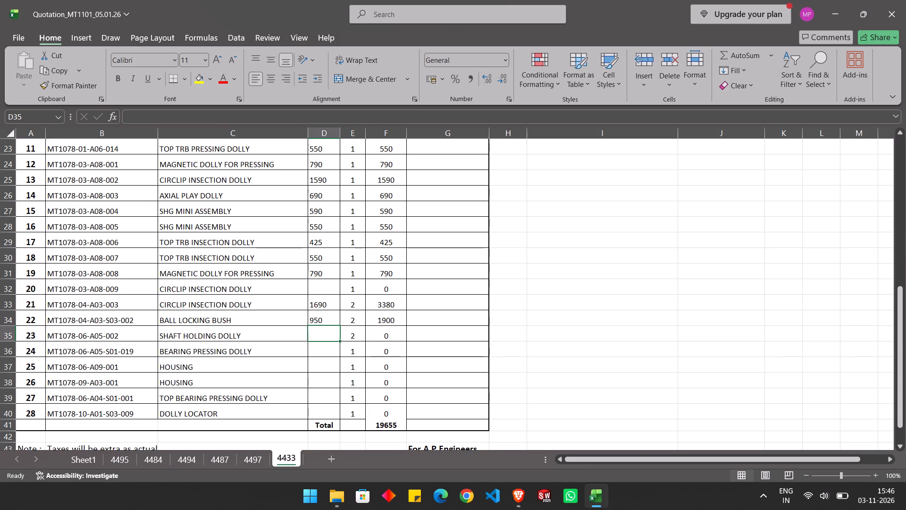
Enter the rates 1080 for item 23, 1750 for item 24 and 1490 for item 25.
type("1080")
key("Return")
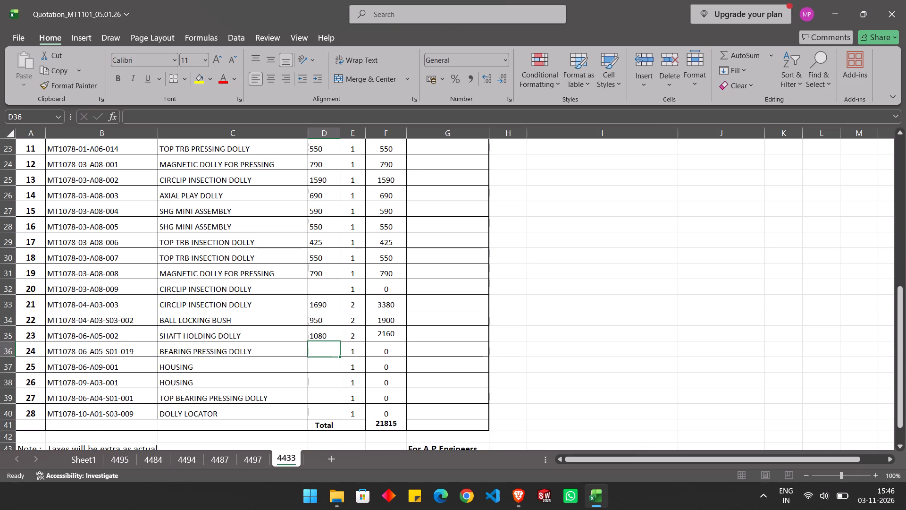
type("1750")
key("Return")
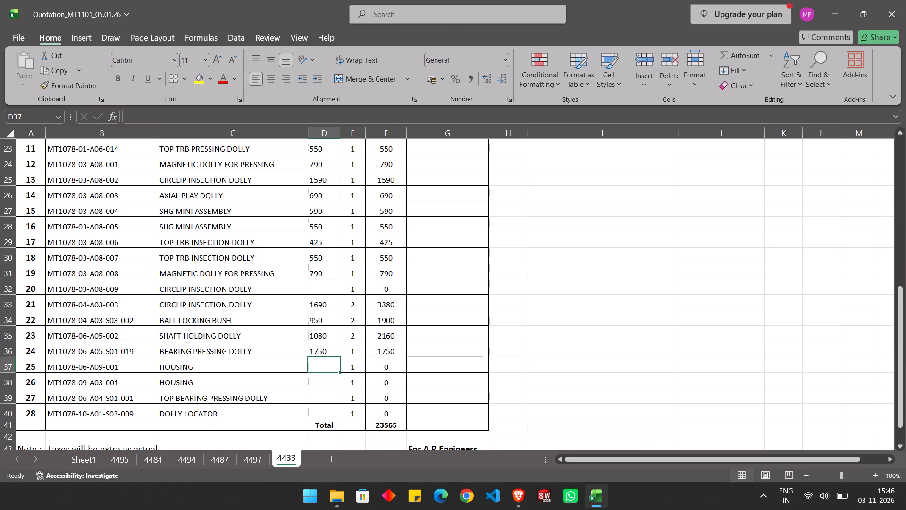
type("1490")
key("Return")
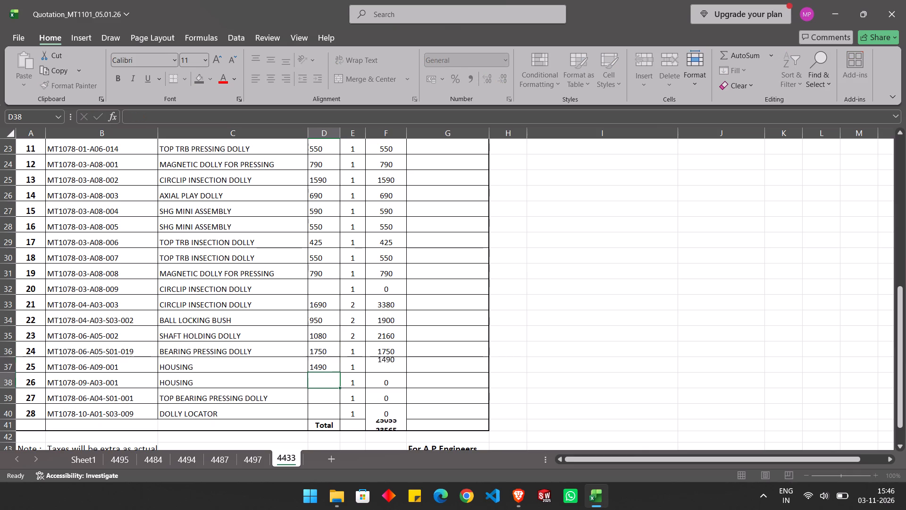
Skip item 26's rate and enter 1450 for item 27 and 760 for item 28.
key("Return")
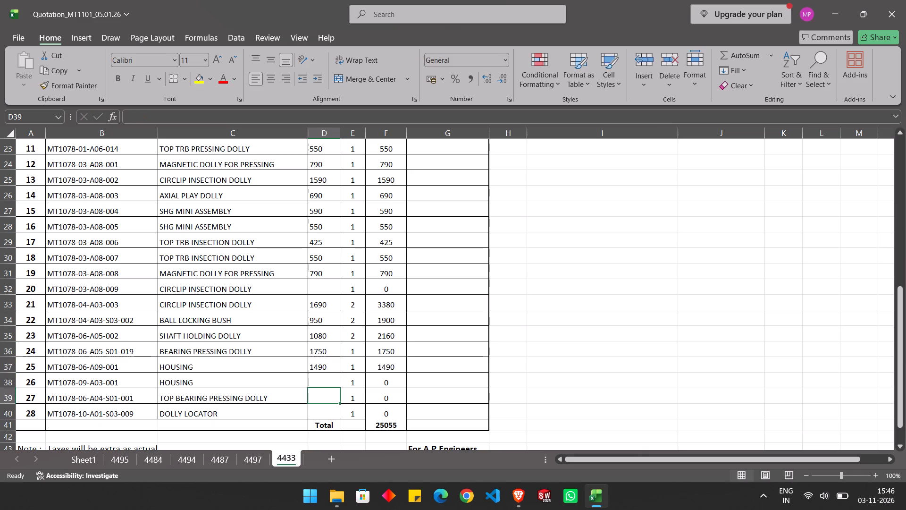
type("1450")
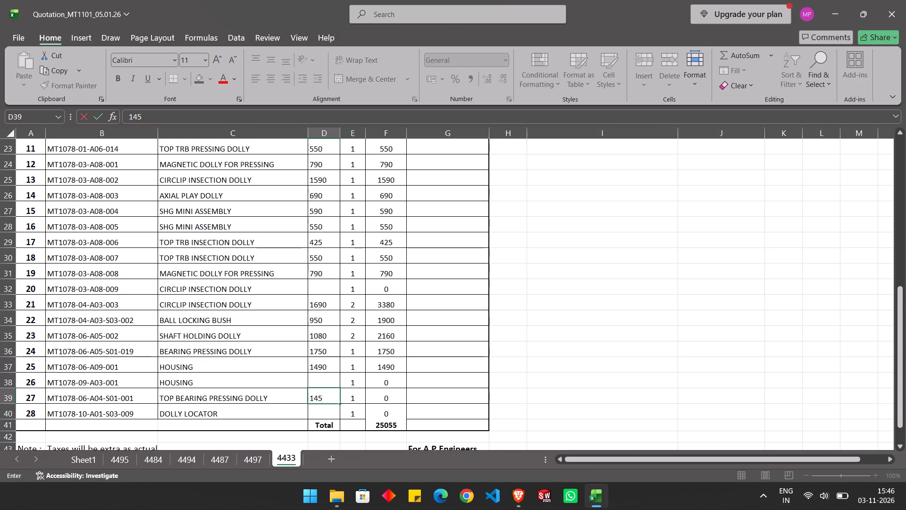
key("Return")
type("760")
key("Return")
Save the workbook with the completed rates on sheet 4433.
left_click(458, 355)
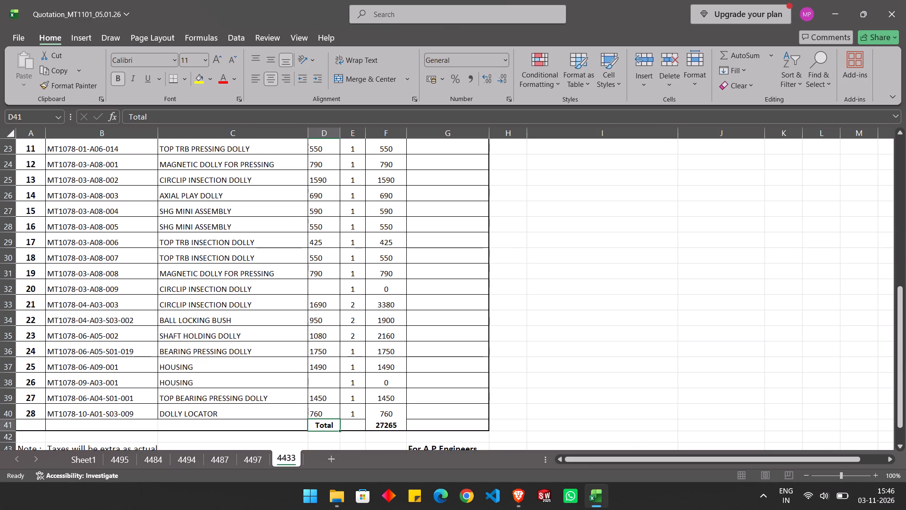
left_click(458, 355)
left_click(445, 372)
key("ctrl+s")
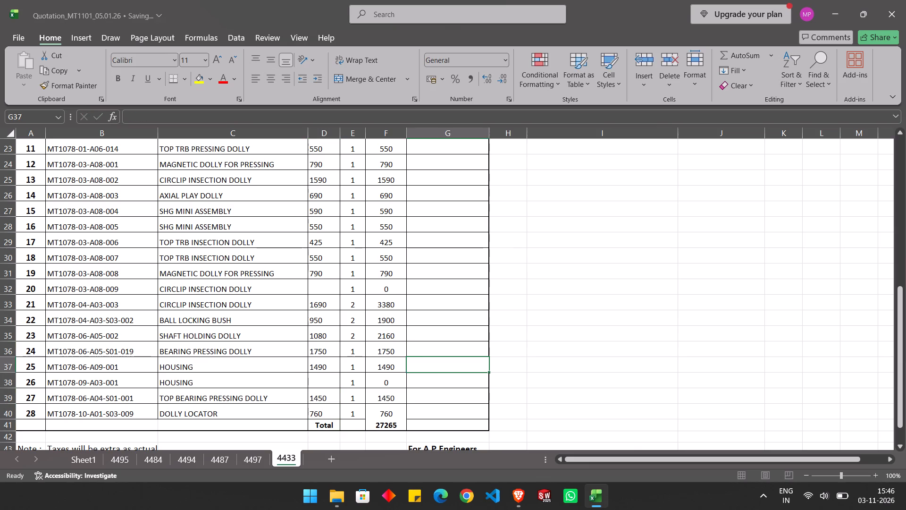
Create a copy of sheet 4487 at the end of the workbook.
scroll(340, 402, "up", 3)
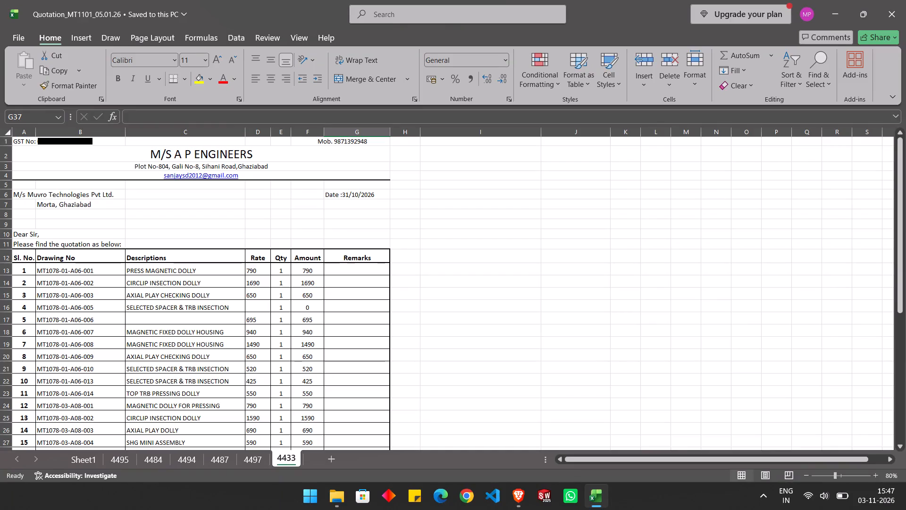
scroll(217, 374, "down", 2)
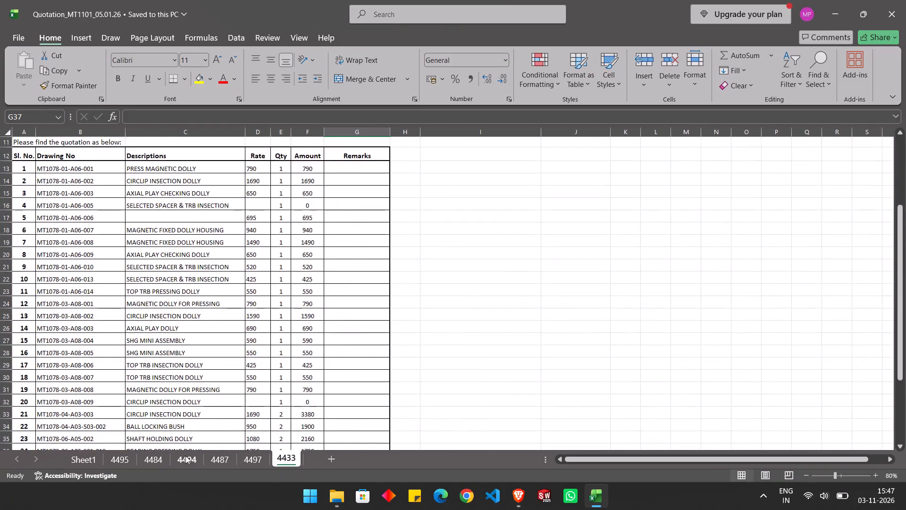
left_click(185, 456)
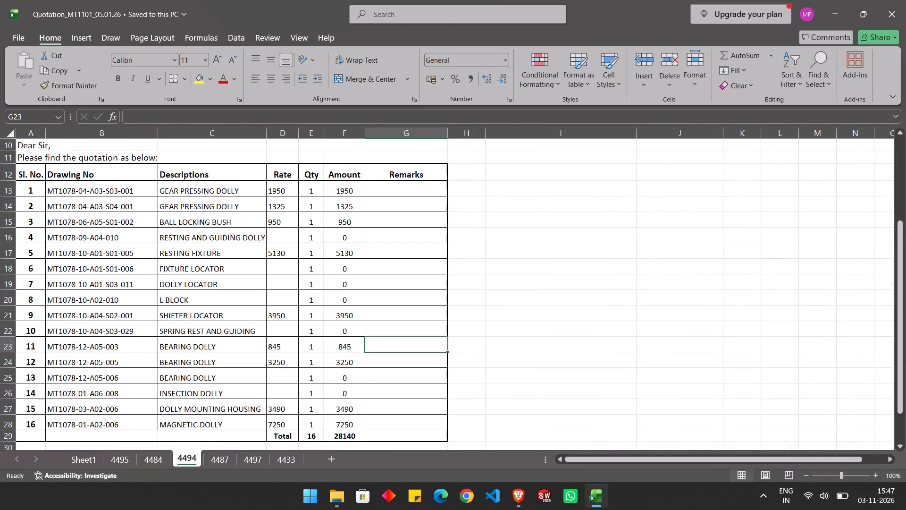
left_click(250, 457)
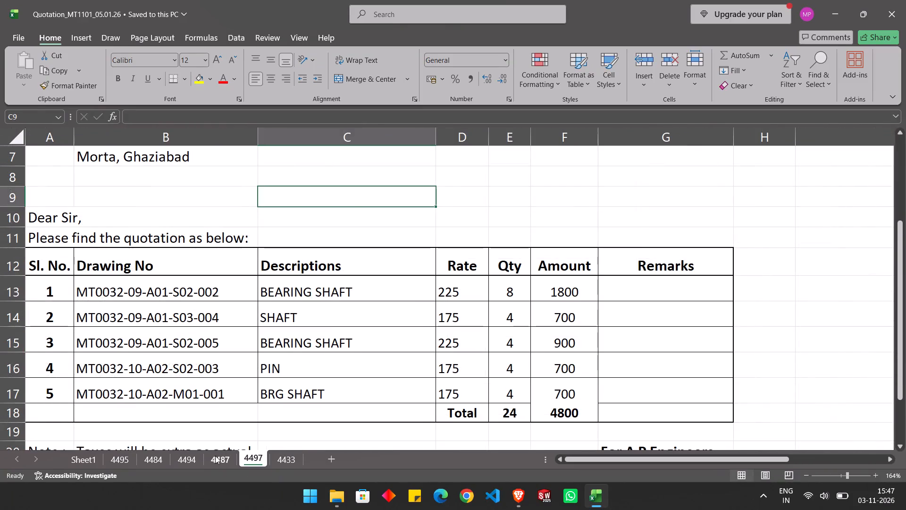
left_click(214, 456)
right_click(214, 456)
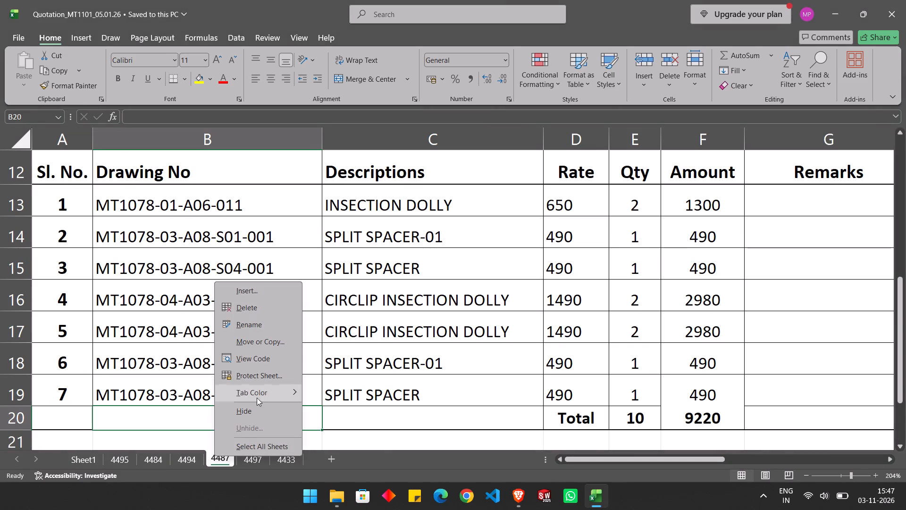
left_click(278, 340)
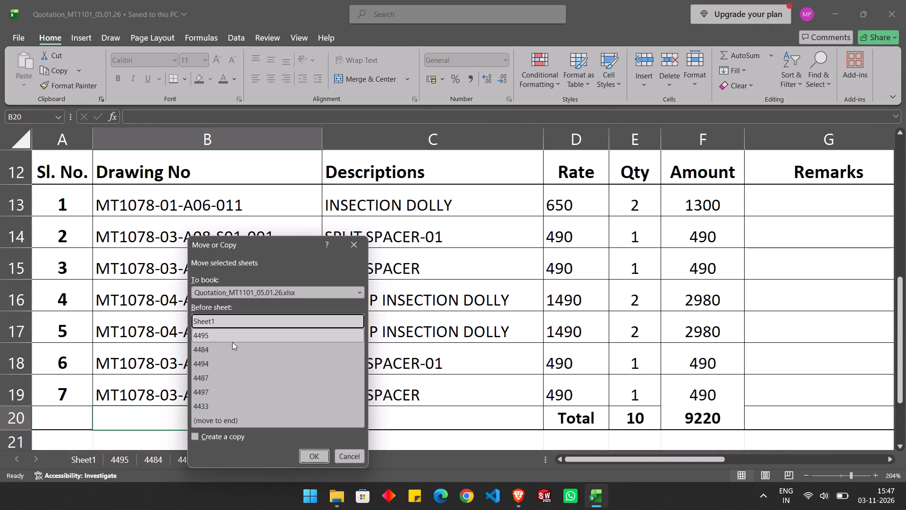
left_click(207, 422)
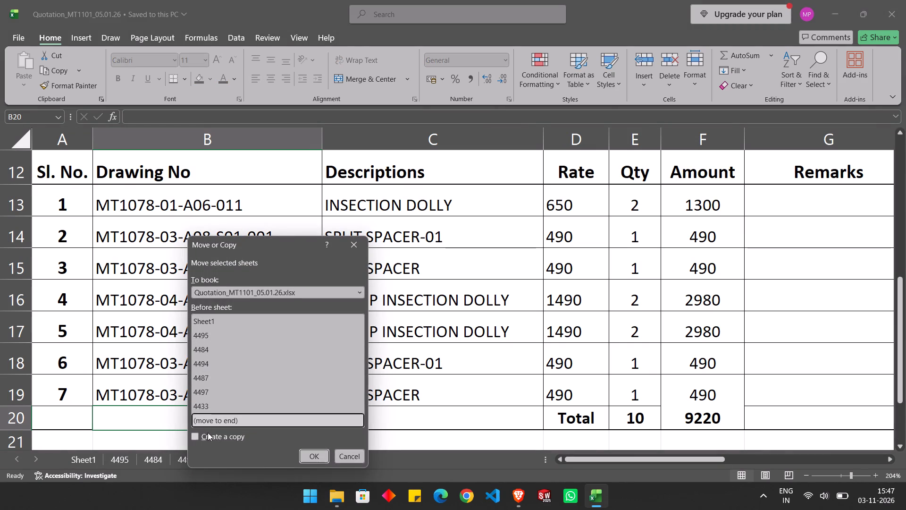
left_click(208, 433)
left_click(310, 456)
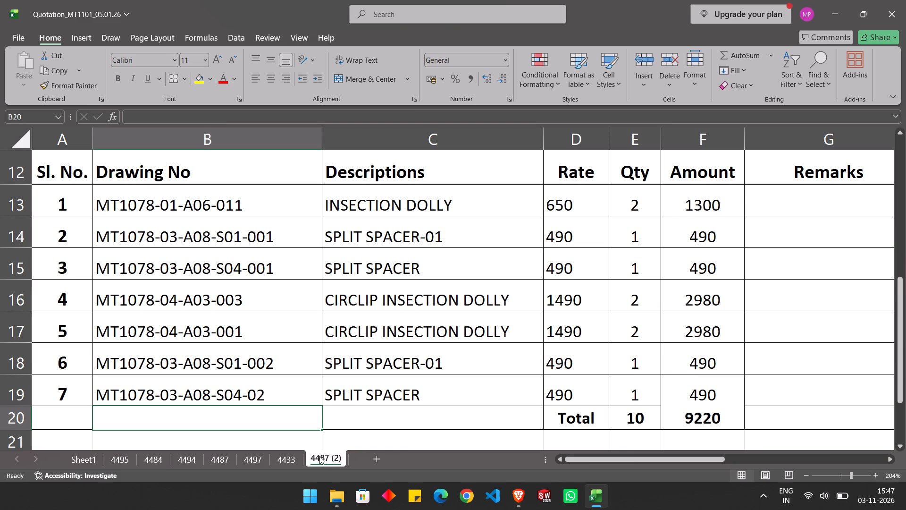
Rename the copied sheet as 4446.
double_click(319, 456)
type("4446")
key("Return")
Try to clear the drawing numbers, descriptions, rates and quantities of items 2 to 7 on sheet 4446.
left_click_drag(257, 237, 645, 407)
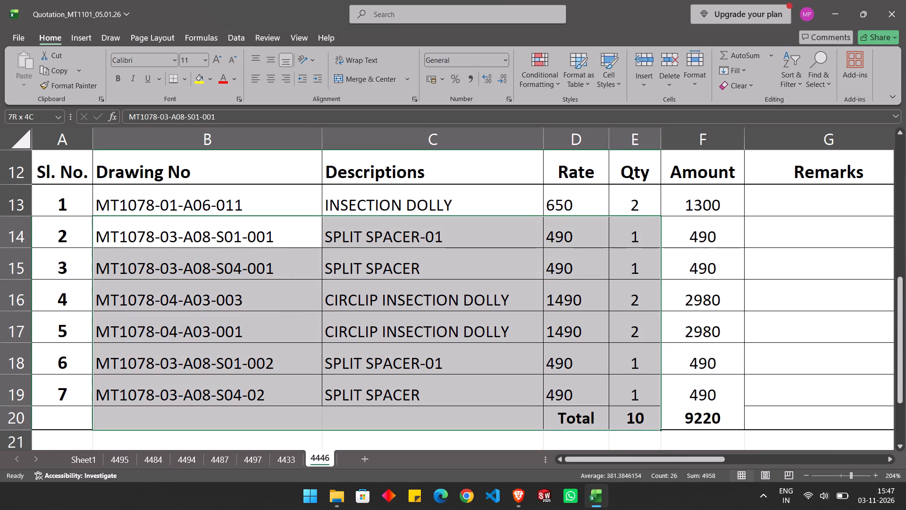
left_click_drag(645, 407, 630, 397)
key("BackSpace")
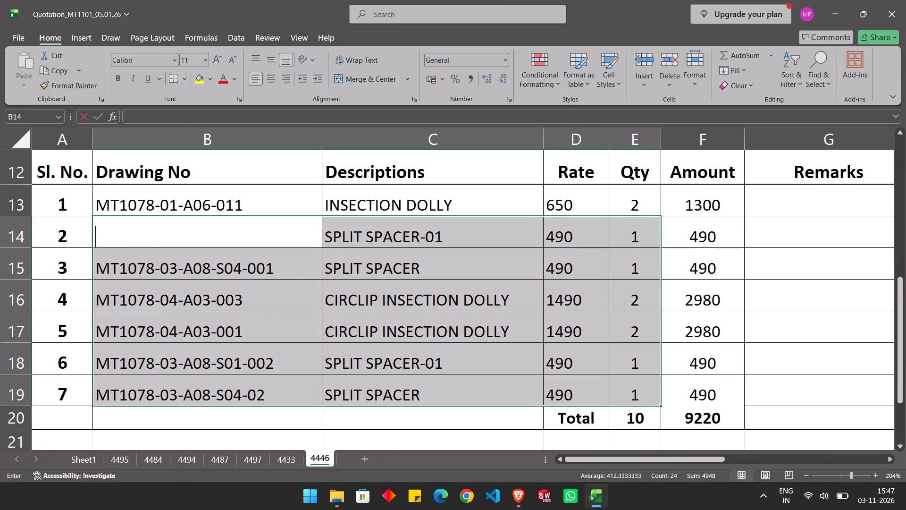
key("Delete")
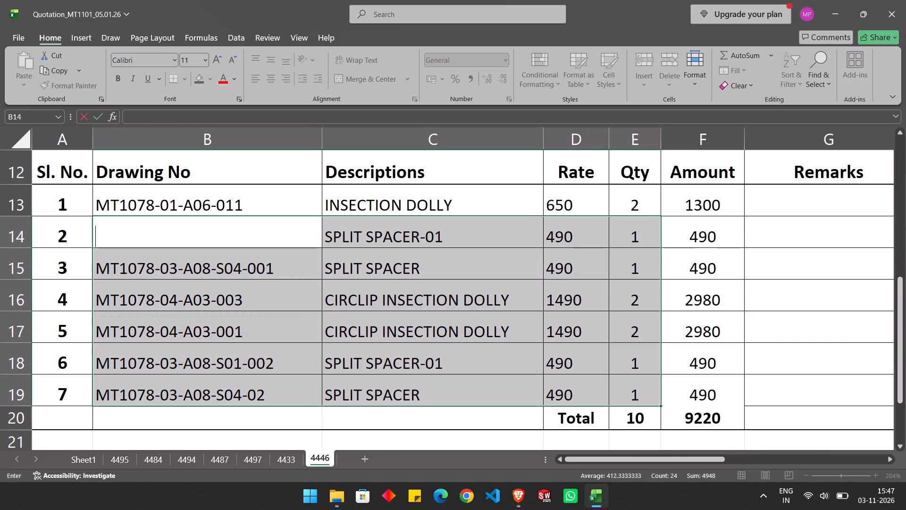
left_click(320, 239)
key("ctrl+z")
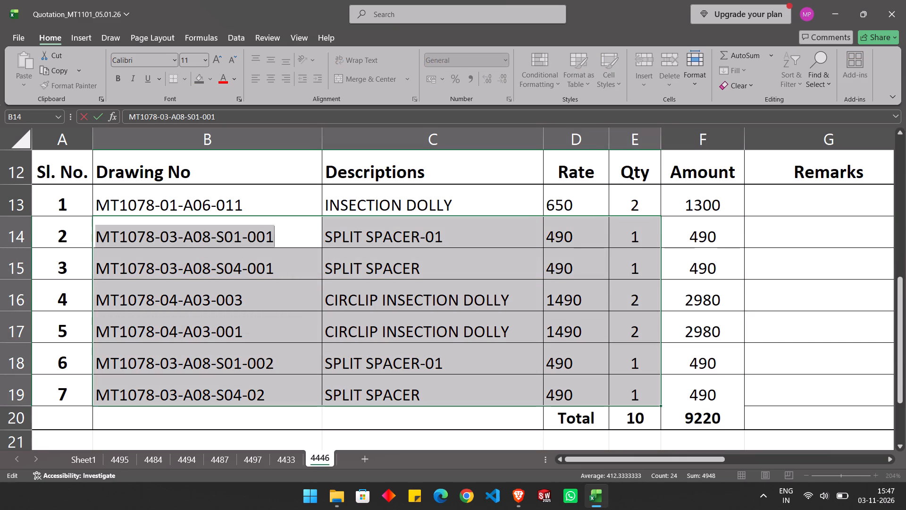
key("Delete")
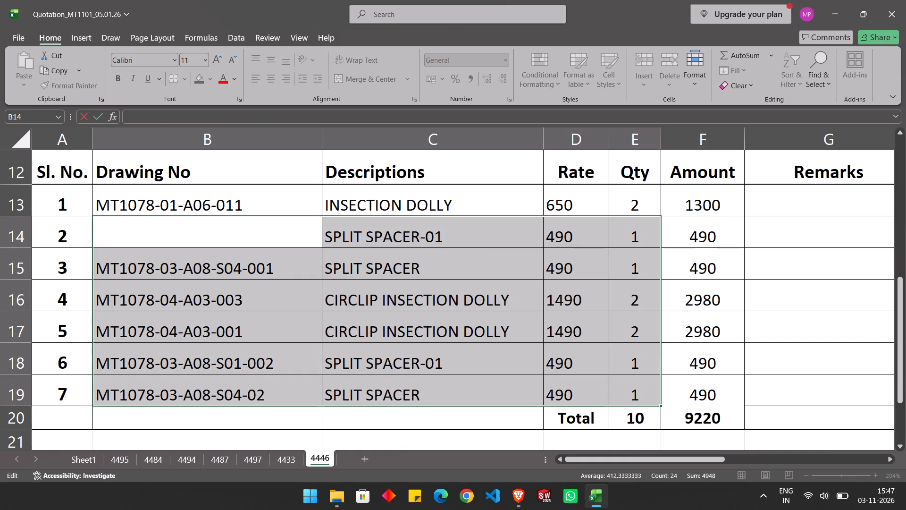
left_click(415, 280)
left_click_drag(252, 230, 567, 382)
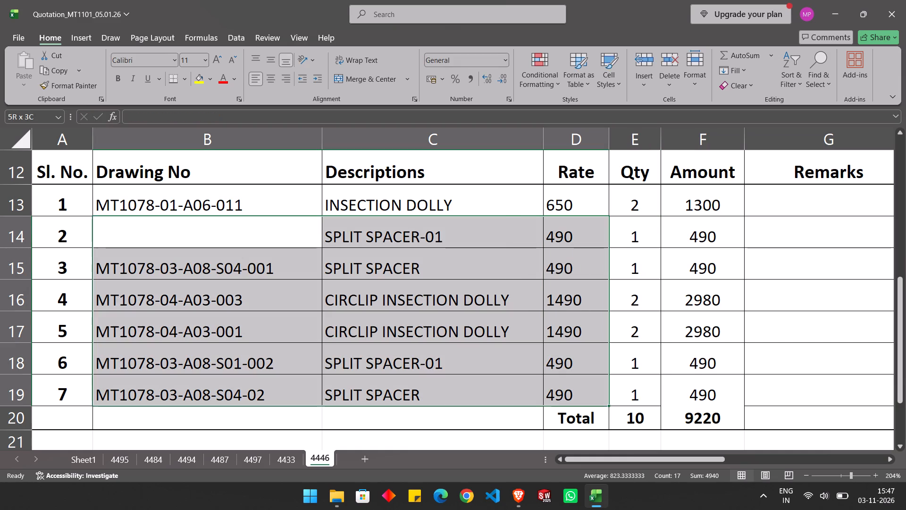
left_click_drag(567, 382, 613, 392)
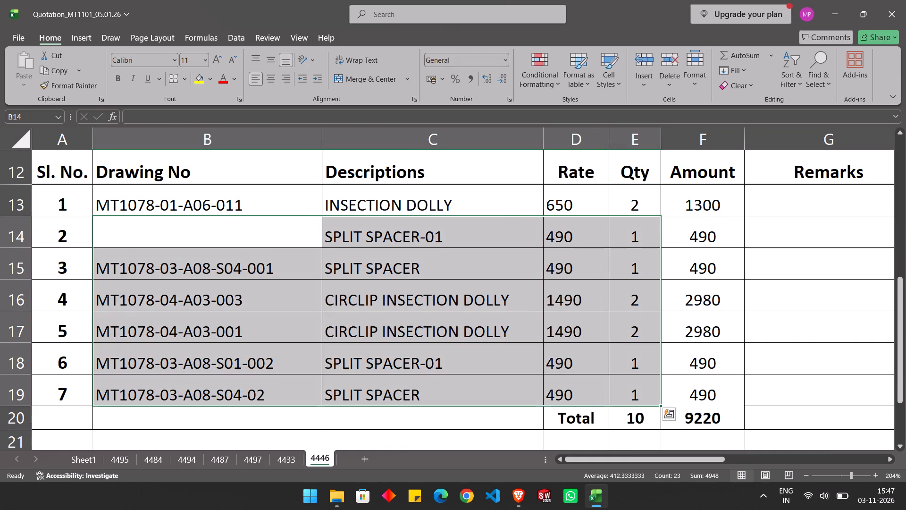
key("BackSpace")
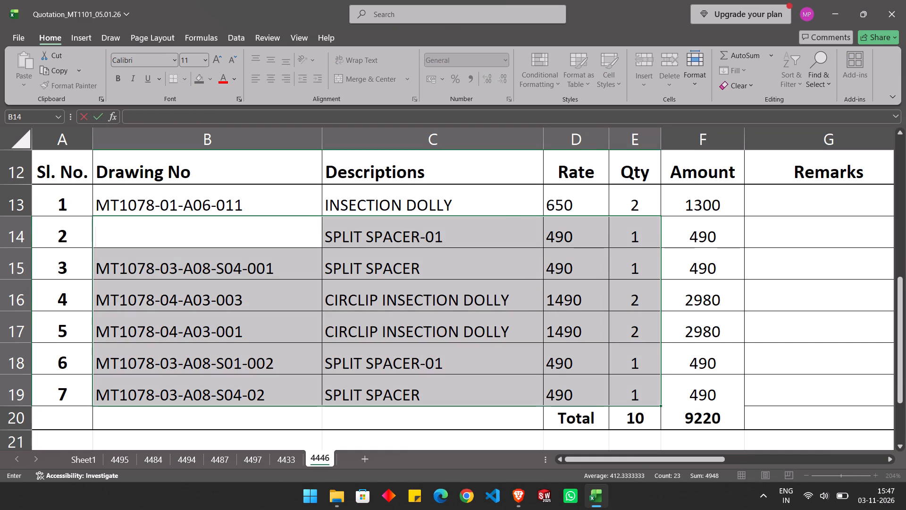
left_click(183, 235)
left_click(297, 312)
Clear the drawing numbers, descriptions, rates and quantities of items 2 to 7, plus item 1's description, rate and quantity.
left_click_drag(235, 240, 581, 331)
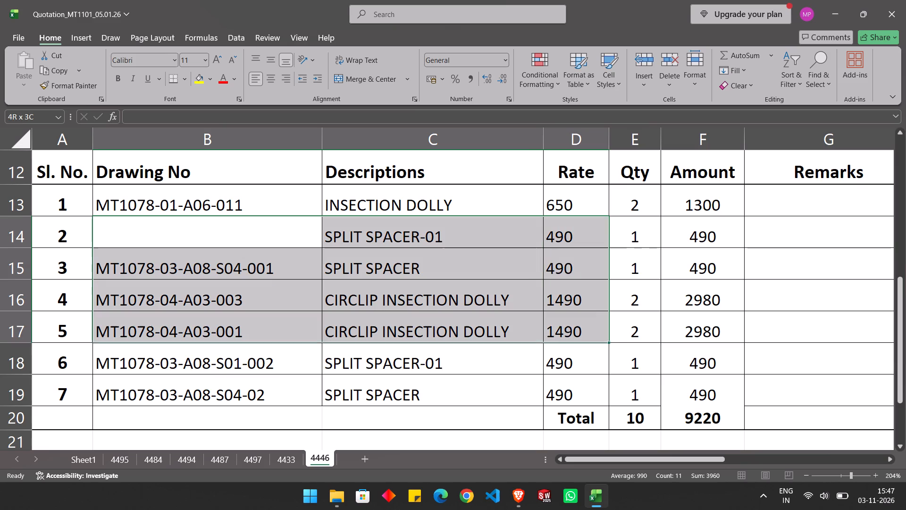
left_click_drag(581, 331, 622, 391)
key("Delete")
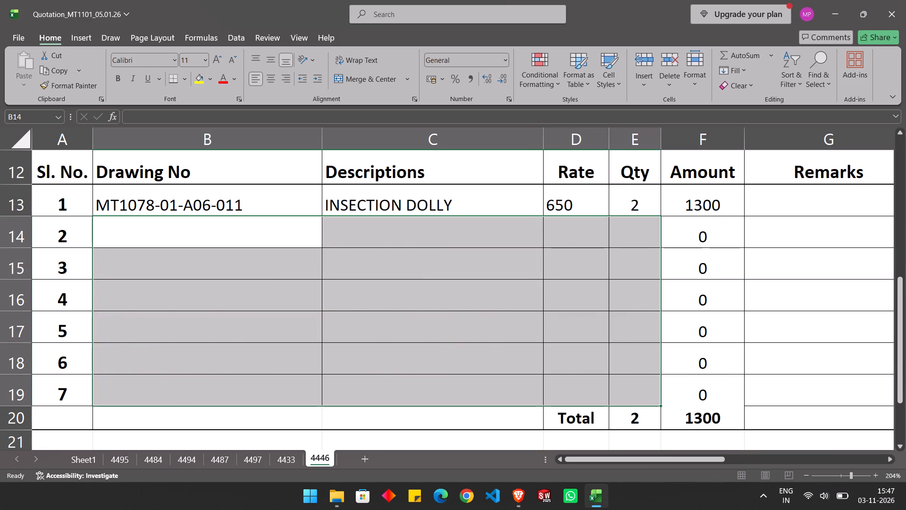
left_click_drag(402, 211, 622, 205)
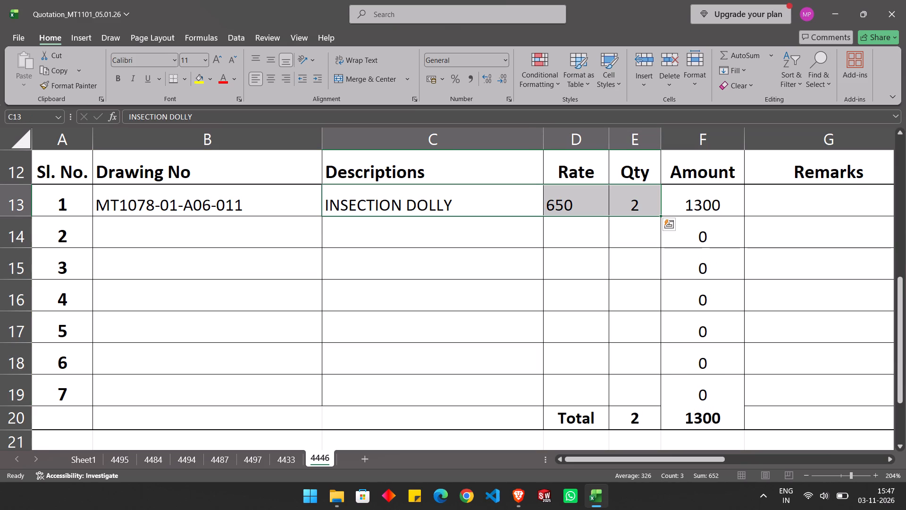
key("Delete")
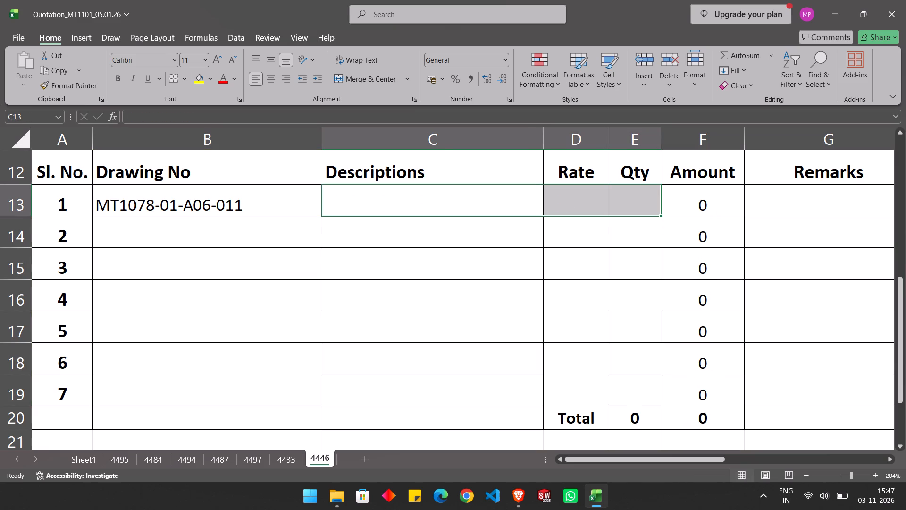
Change item 1's drawing number on sheet 4446 to MT1078-01-A04-S02-002.
double_click(274, 206)
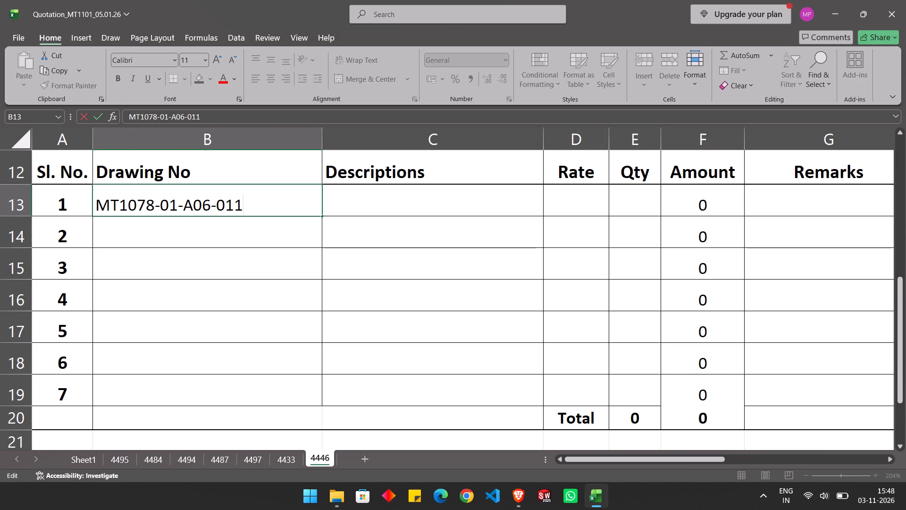
key("BackSpace")
key("BackSpace")
type("02")
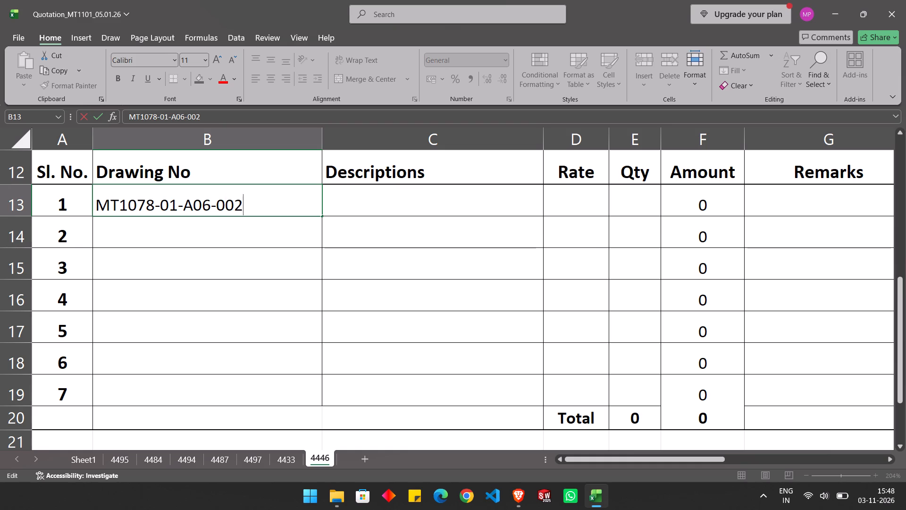
key("Left")
key("Left")
key("Left")
key("Left")
type("-S")
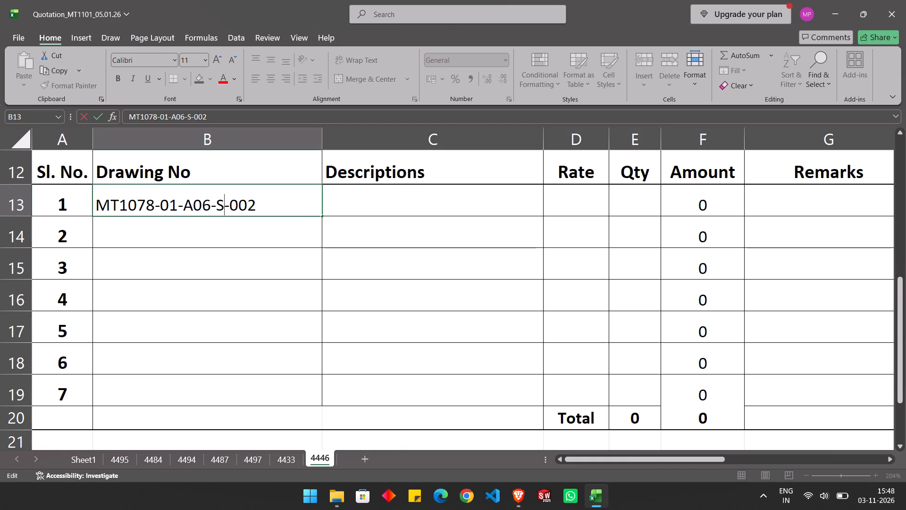
type("02")
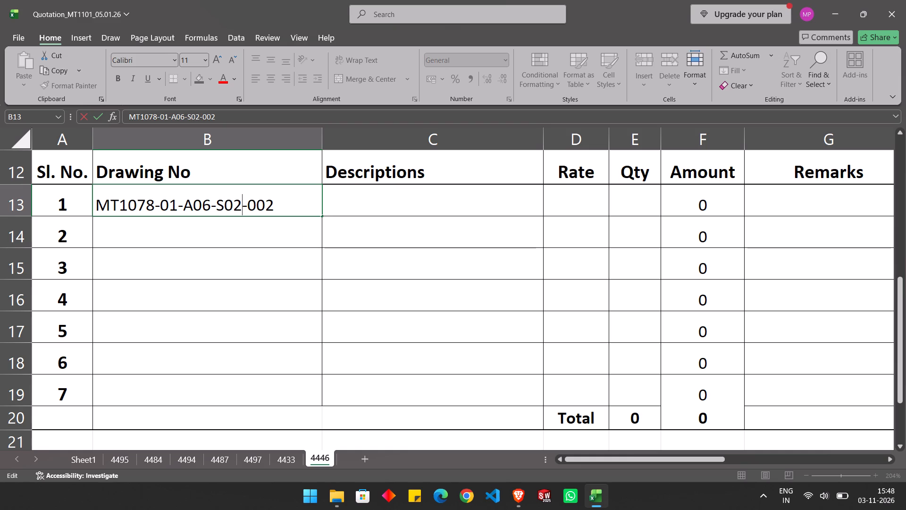
key("Left")
key("Left")
key("Left")
key("Left")
key("BackSpace")
key("4")
key("Left")
key("Left")
key("Left")
key("Left")
key("Left")
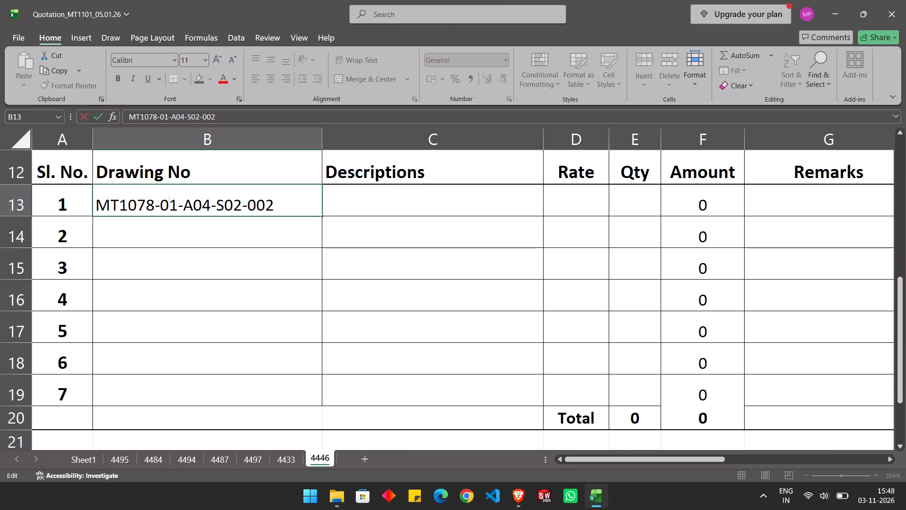
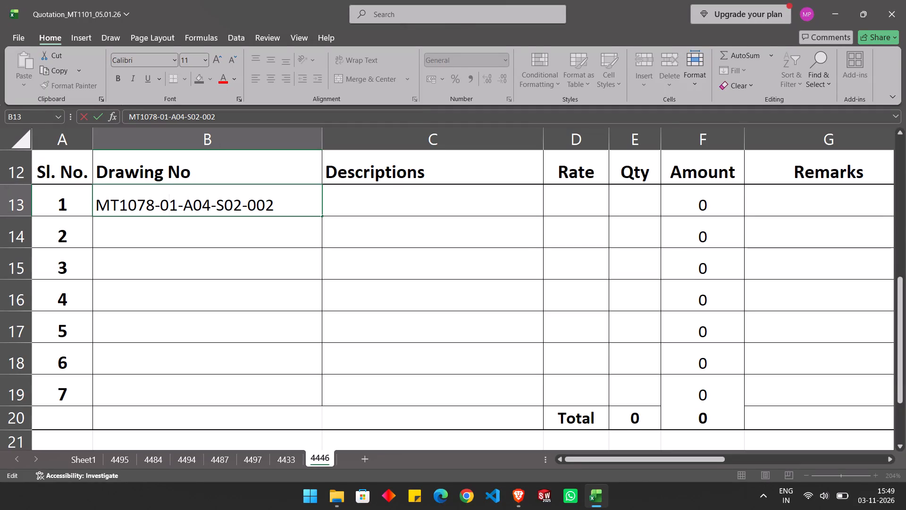
Change item 1's drawing number to MT1078-09-A04-S02-002.
left_click(177, 207)
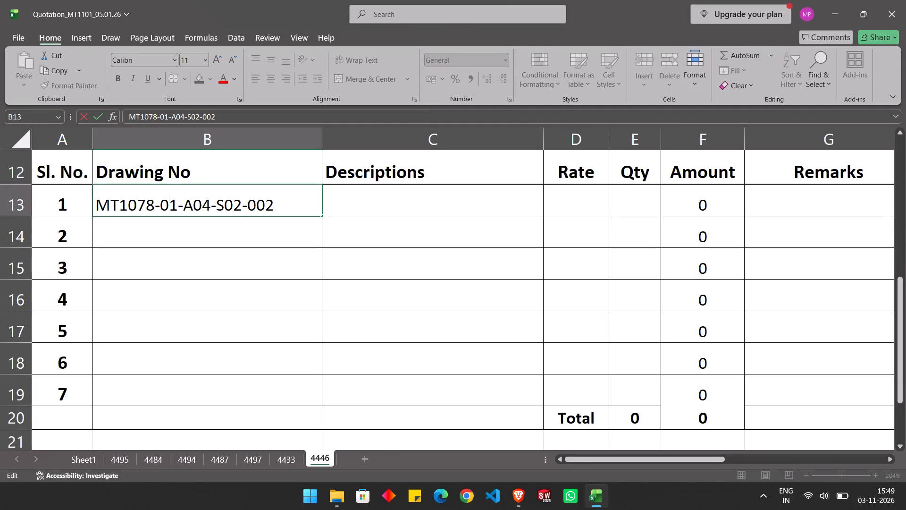
key("9")
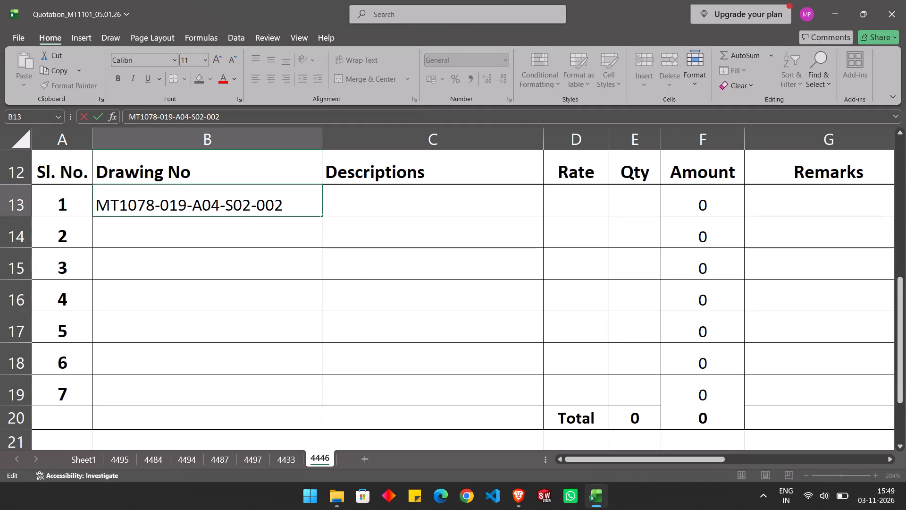
key("BackSpace")
key("BackSpace")
key("9")
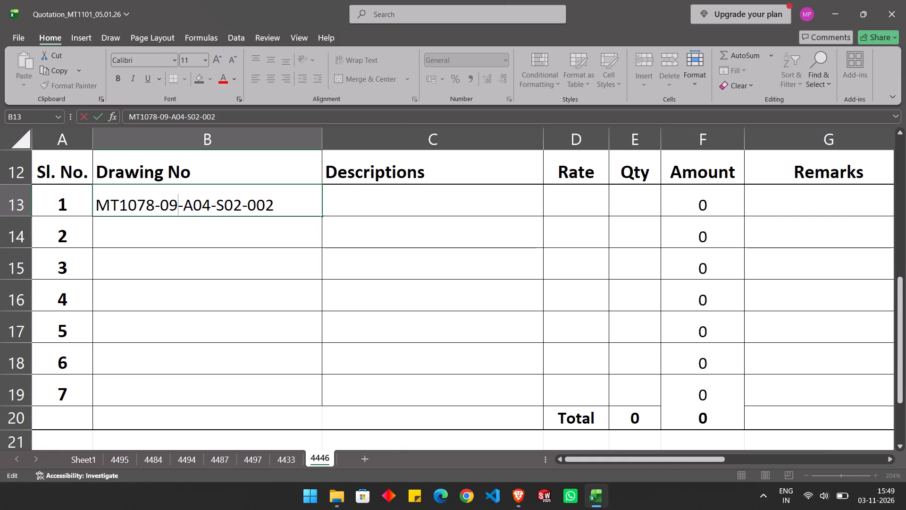
key("Return")
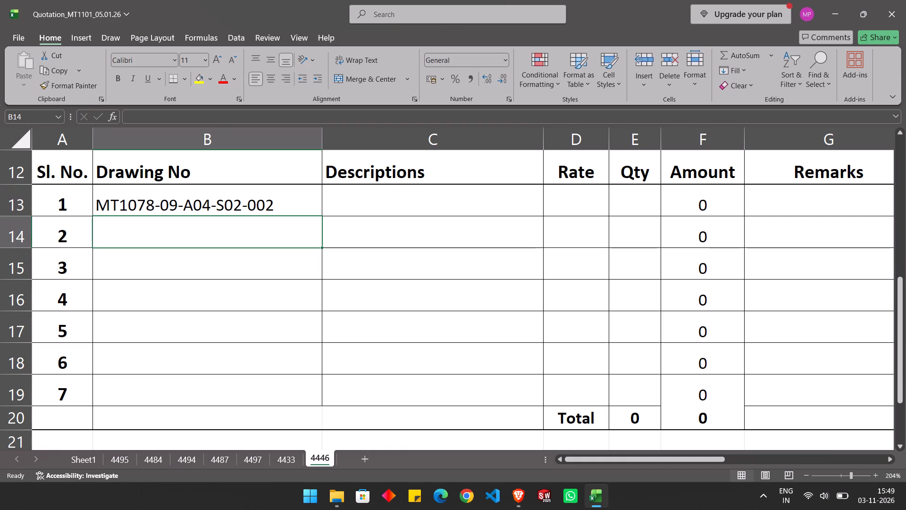
Fill item 1's drawing number down to item 2 and edit it to MT1078-09-A04-S03-002.
left_click(206, 203)
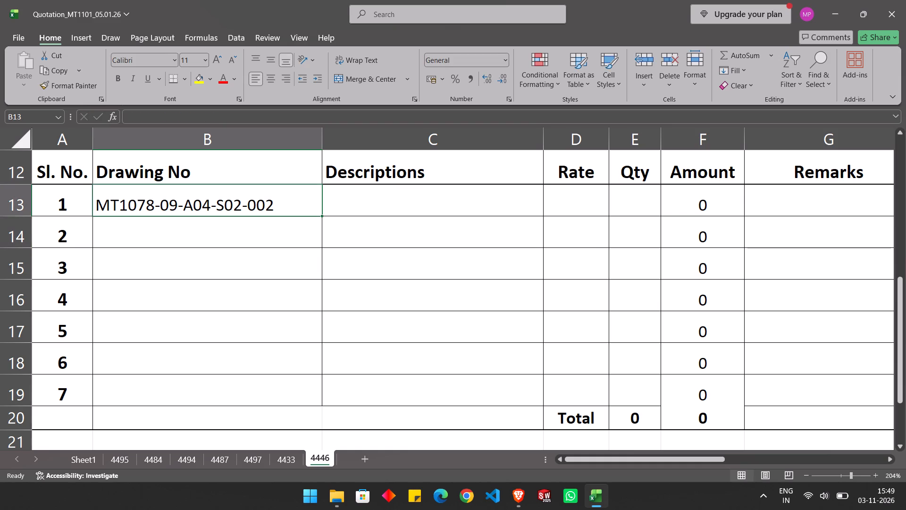
left_click_drag(322, 215, 323, 232)
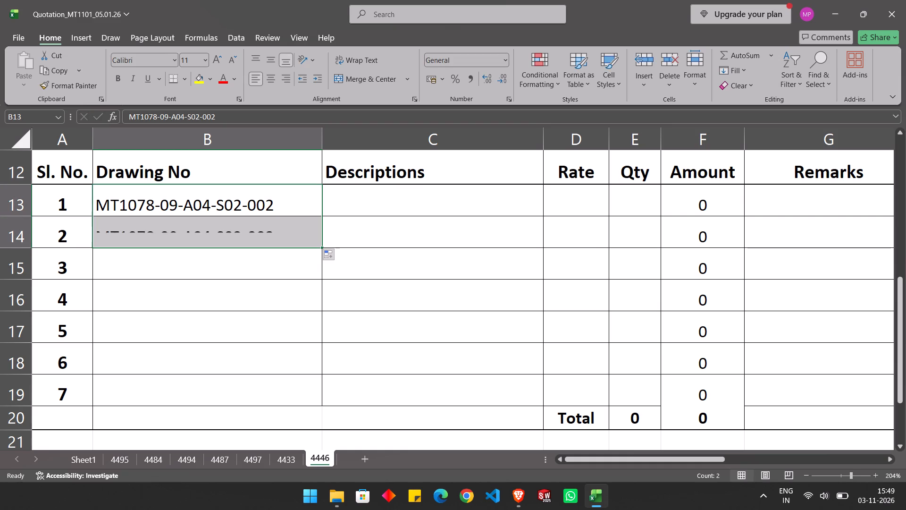
double_click(303, 232)
left_click(312, 313)
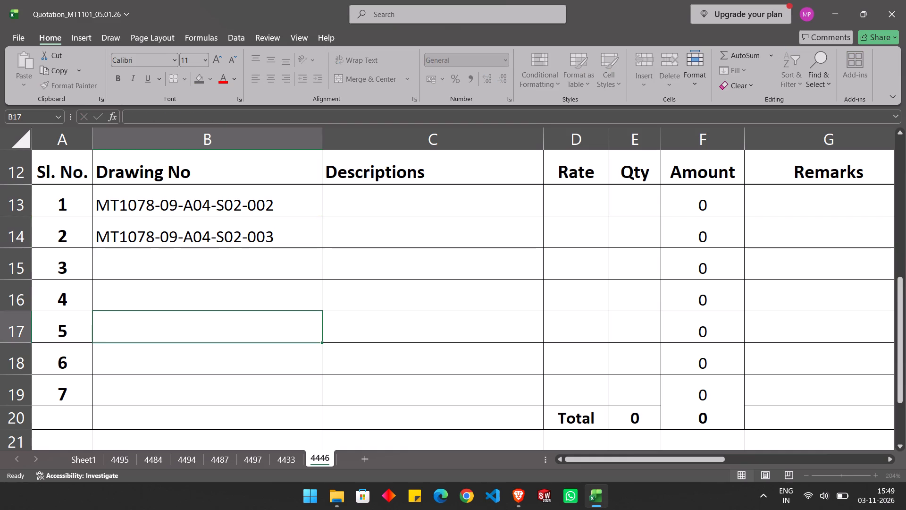
double_click(302, 236)
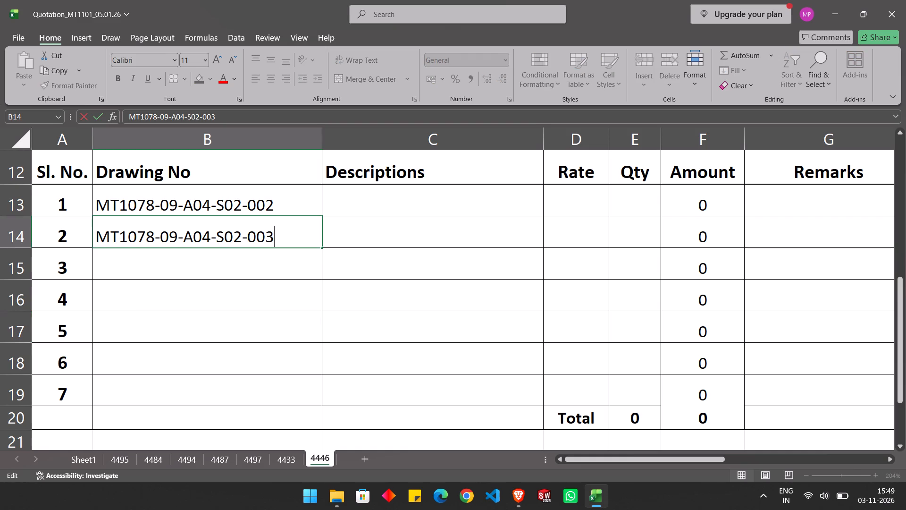
key("BackSpace")
key("2")
key("Left")
key("Left")
key("Left")
key("Left")
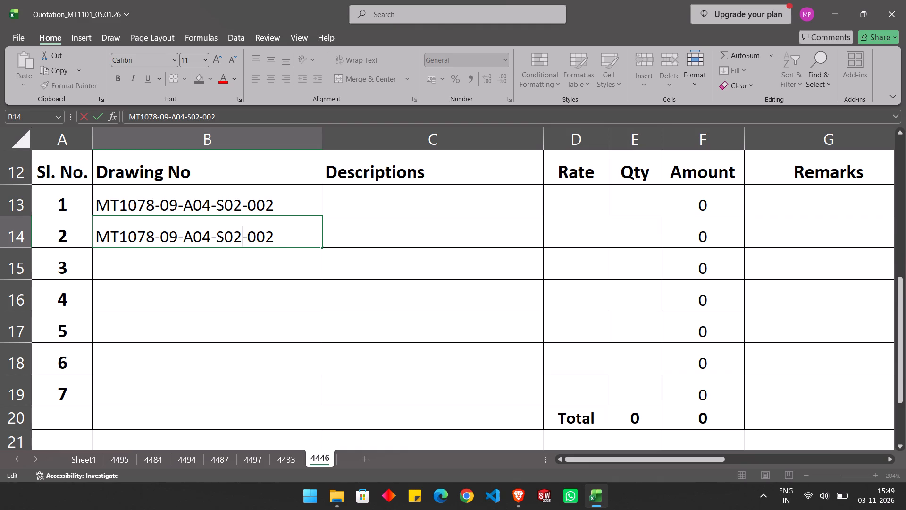
key("BackSpace")
key("3")
key("Return")
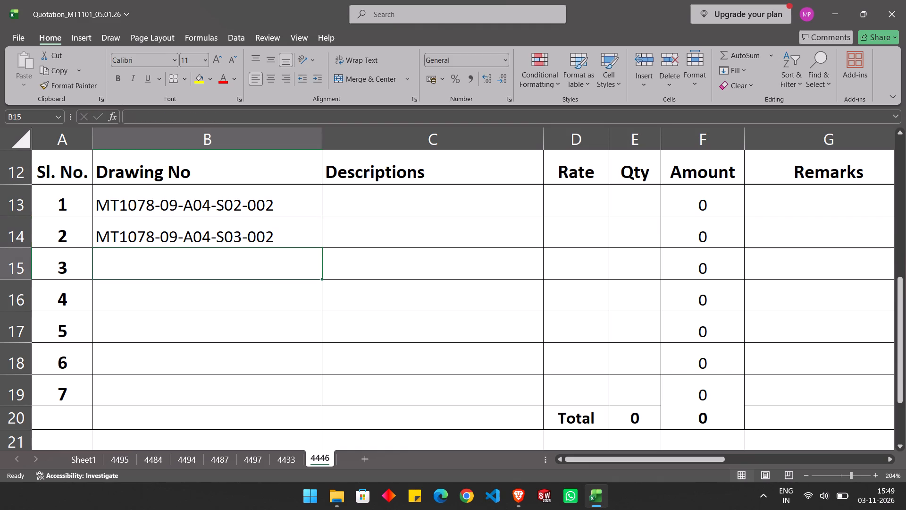
Fill item 2's drawing number down as a series through item 7, giving MT1078-09-A04-S03-003 to MT1078-09-A04-S03-007.
left_click(309, 238)
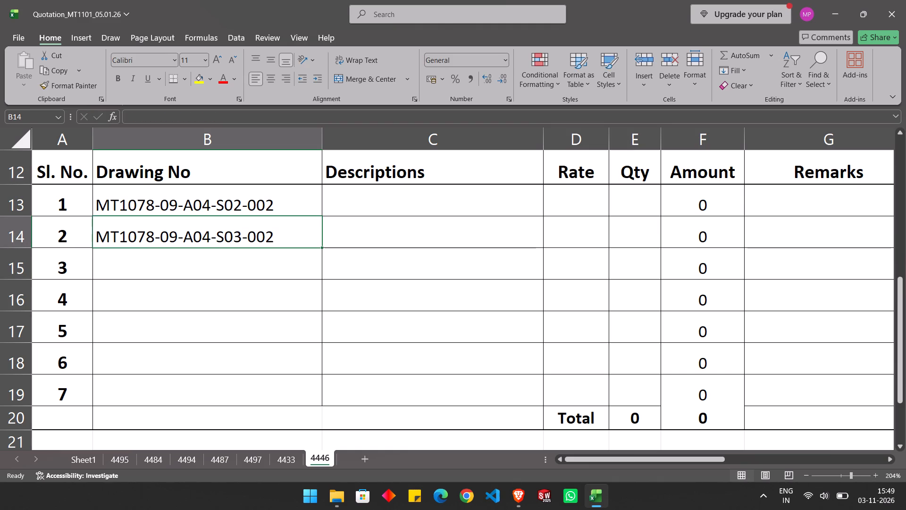
left_click_drag(320, 246, 323, 271)
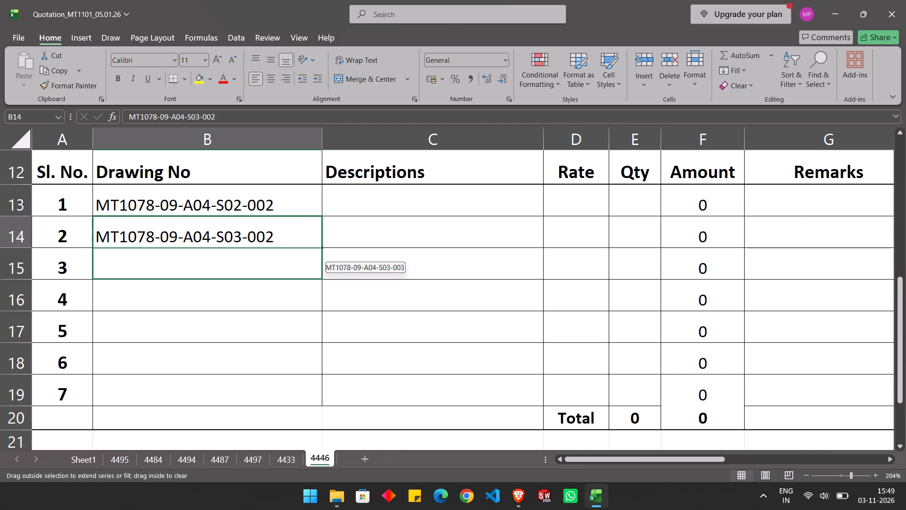
left_click_drag(323, 271, 317, 401)
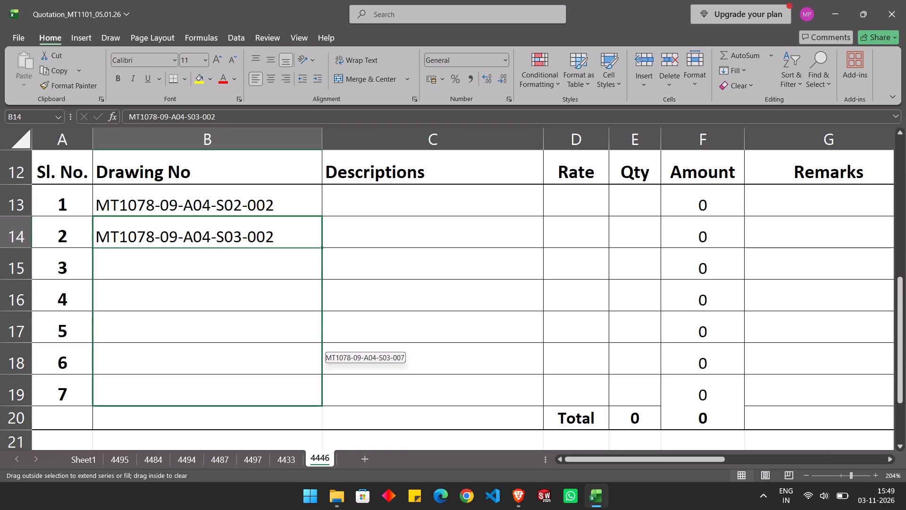
left_click_drag(317, 401, 316, 401)
Change item 3's drawing number to MT1078-01-A06-012.
left_click(289, 261)
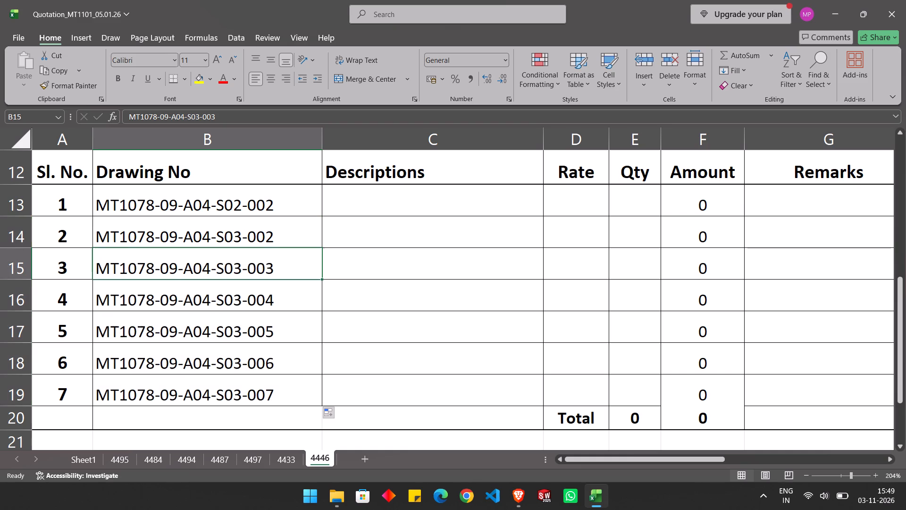
double_click(285, 238)
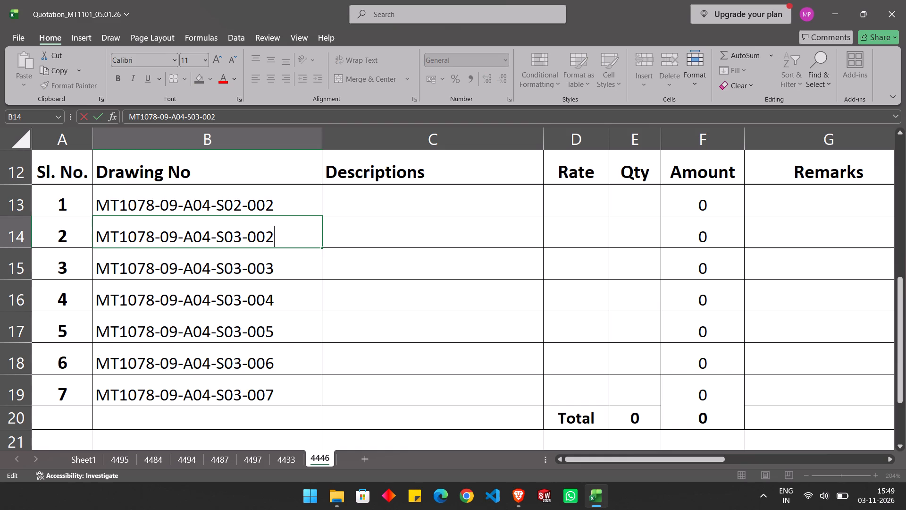
double_click(296, 268)
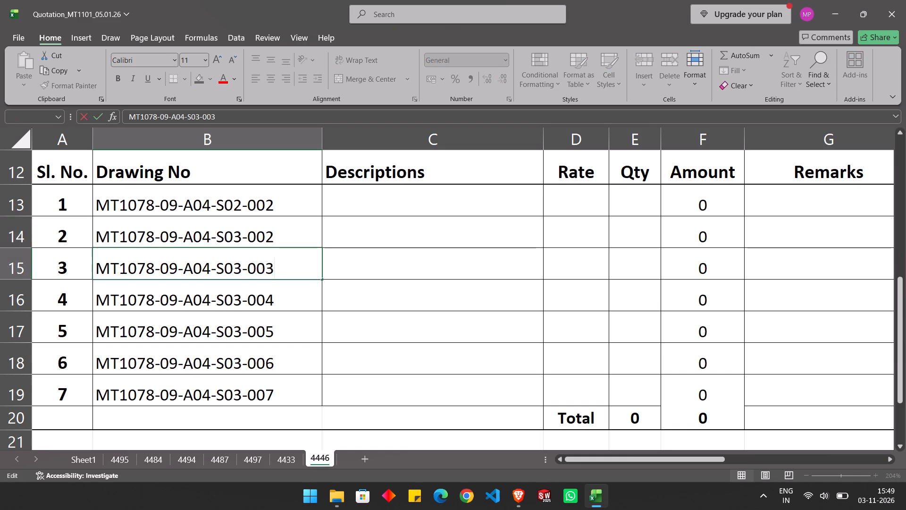
key("BackSpace")
key("BackSpace")
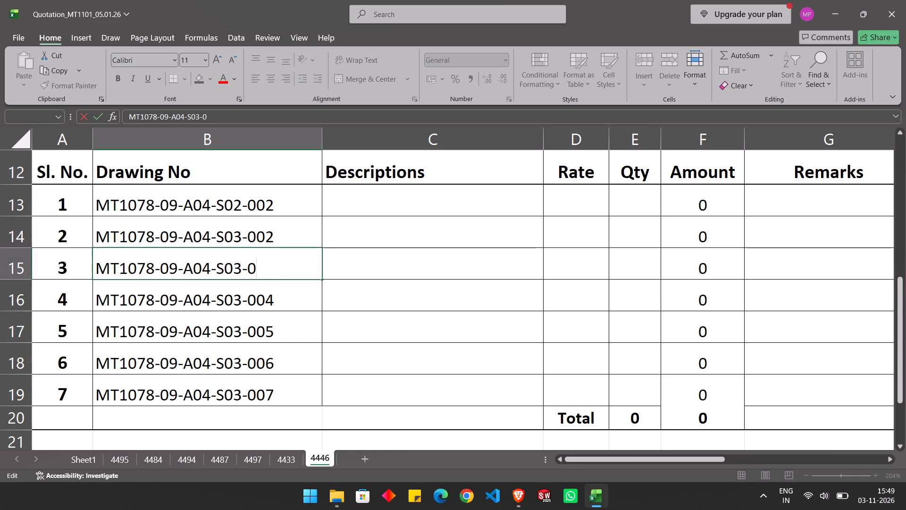
type("12")
key("Left")
key("Left")
key("Left")
key("Left")
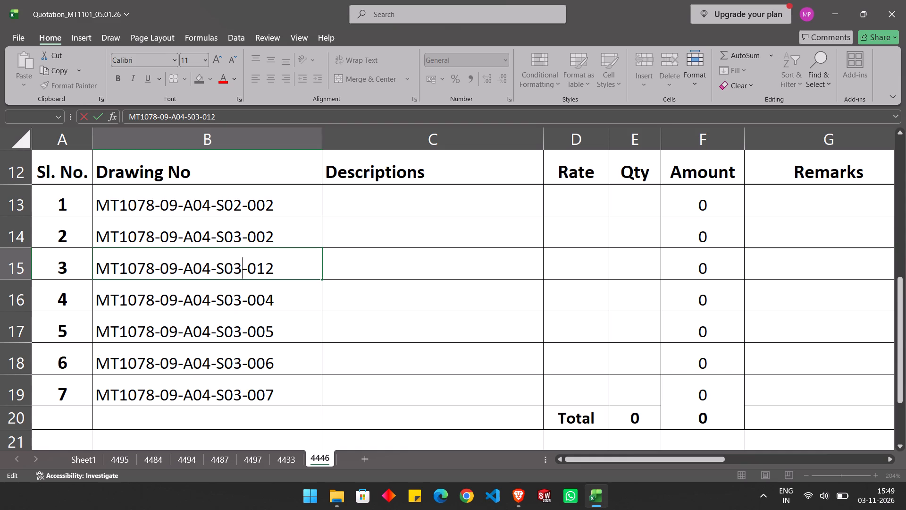
key("BackSpace")
key("BackSpace")
key("BackSpace")
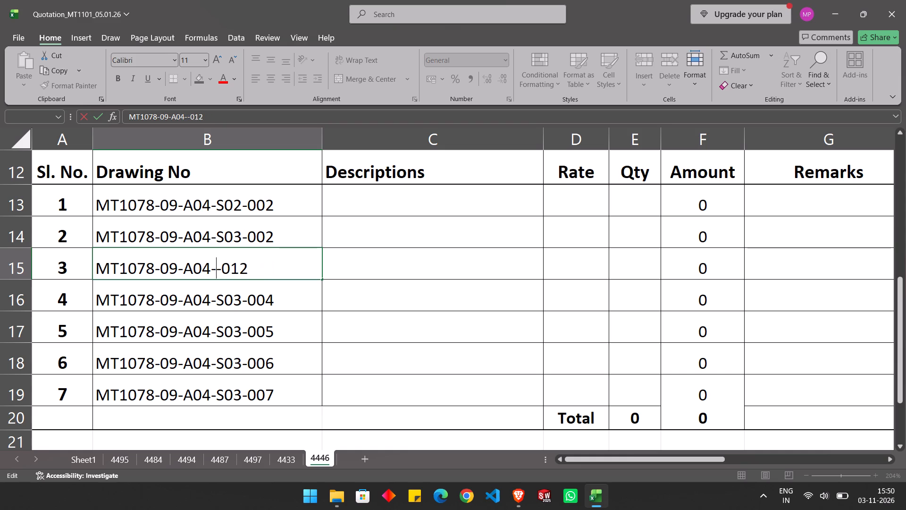
key("BackSpace")
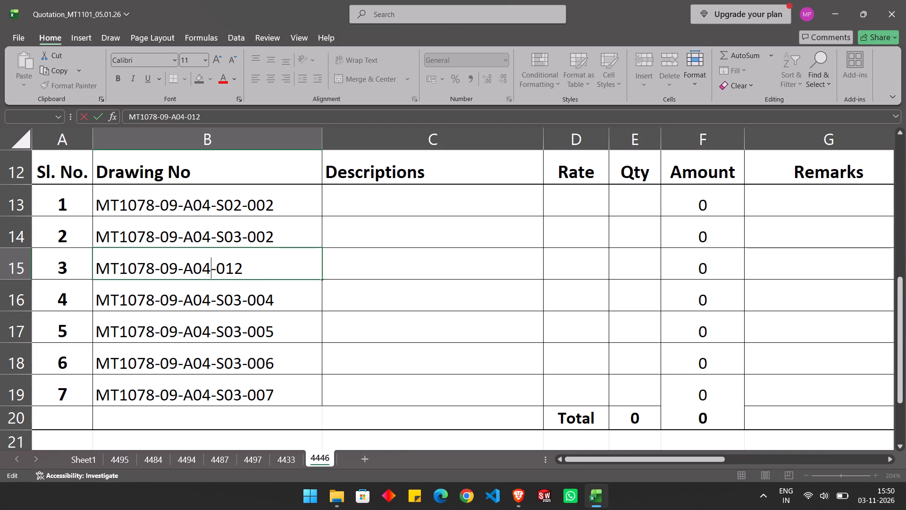
key("BackSpace")
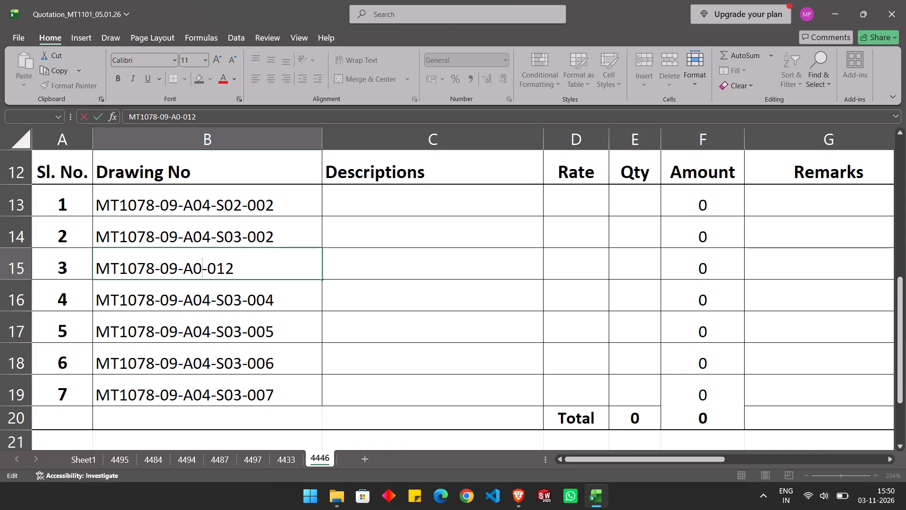
key("6")
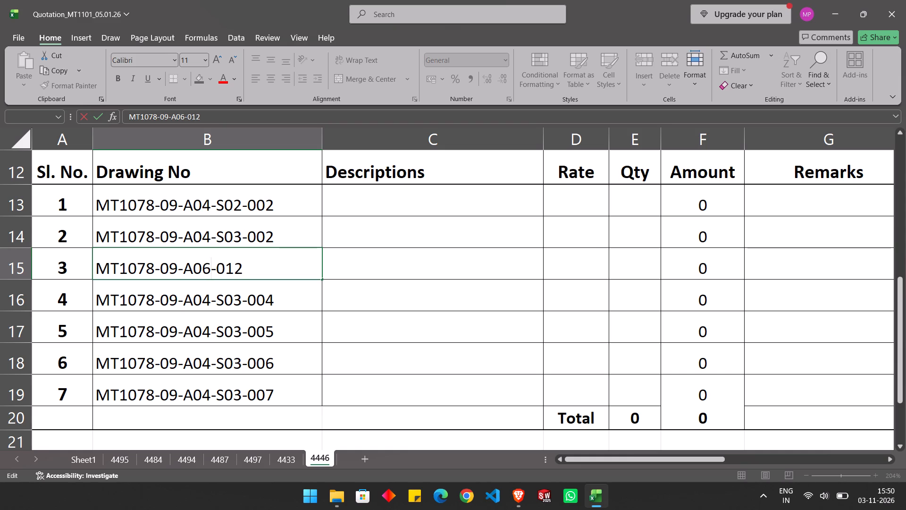
key("Left")
key("Left")
key("Left")
key("Left")
key("BackSpace")
key("1")
key("Return")
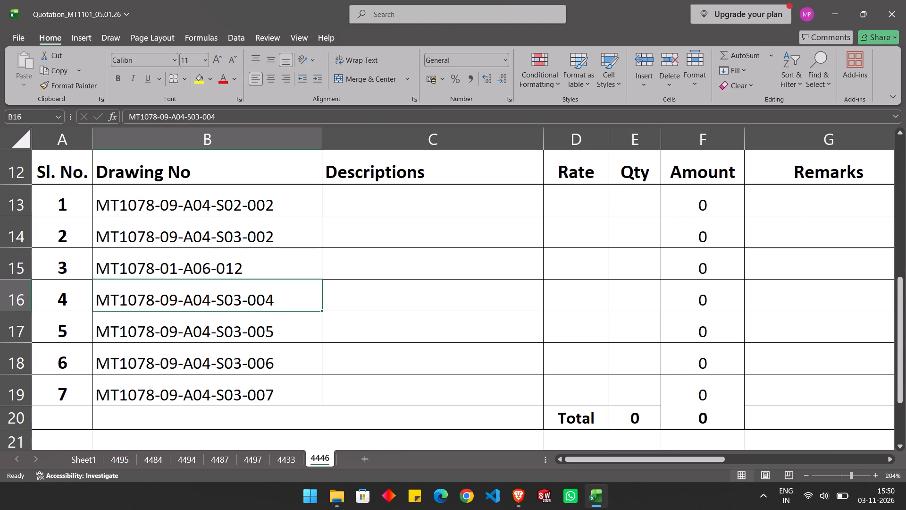
Change item 4's drawing number to MT1078-04-A06-001.
double_click(286, 297)
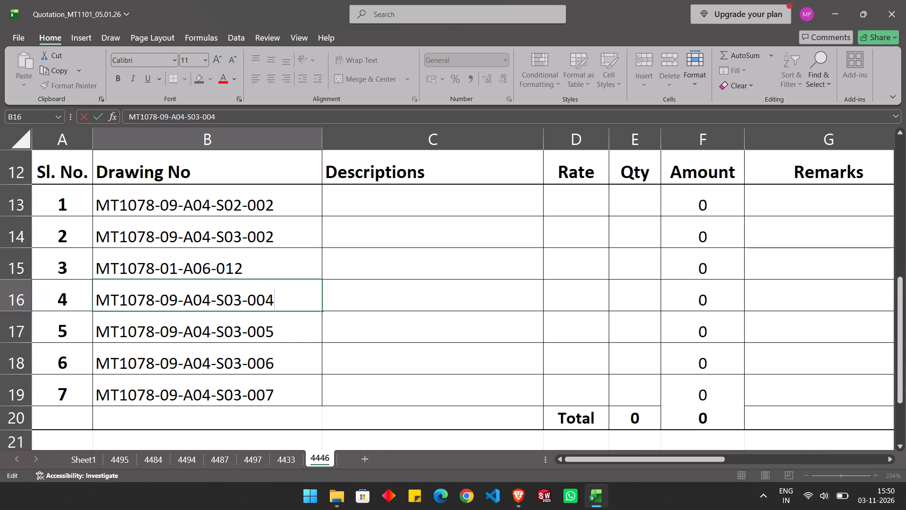
key("BackSpace")
key("1")
key("Left")
key("Left")
key("Left")
key("BackSpace")
key("BackSpace")
key("BackSpace")
key("BackSpace")
key("Left")
key("Left")
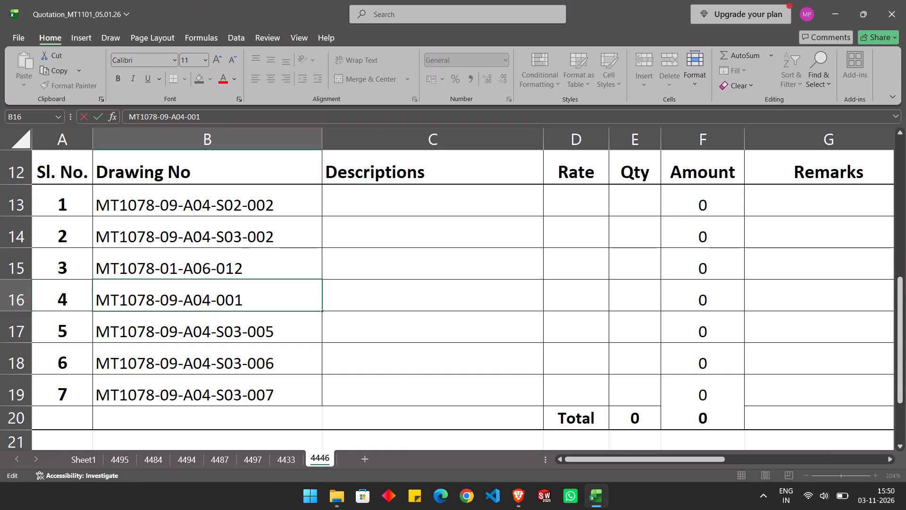
key("Delete")
key("6")
key("Left")
key("Left")
key("Left")
key("Left")
key("BackSpace")
key("4")
key("Return")
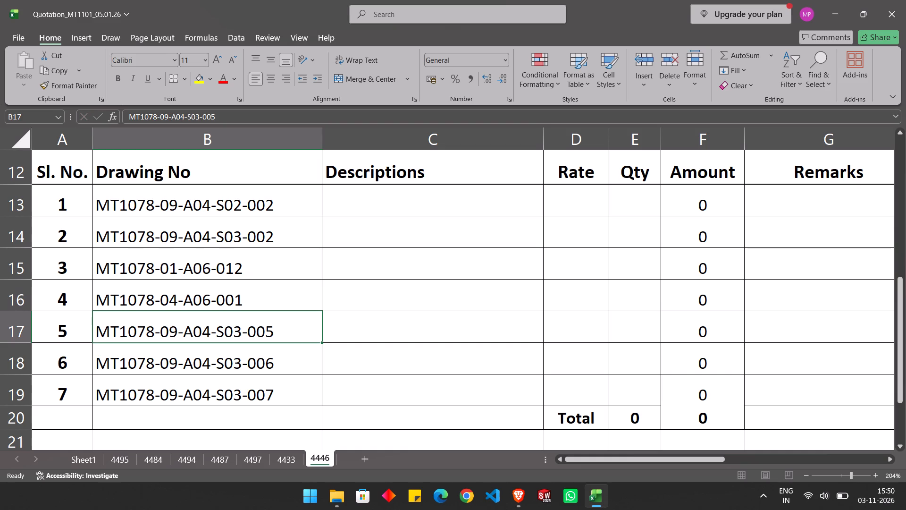
Change item 5's drawing number to MT1078-03-A08-011.
double_click(289, 333)
key("BackSpace")
key("BackSpace")
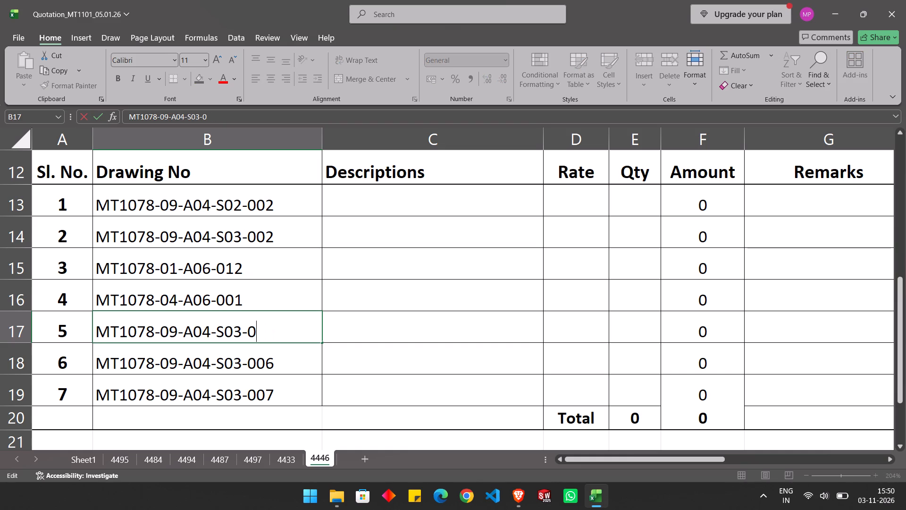
type("11")
key("Left")
key("Left")
key("Left")
key("Left")
key("Delete")
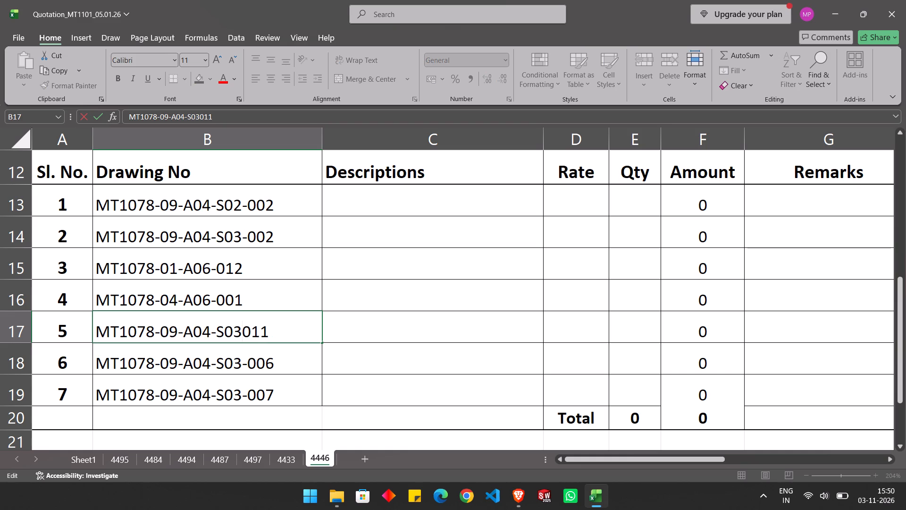
key("minus")
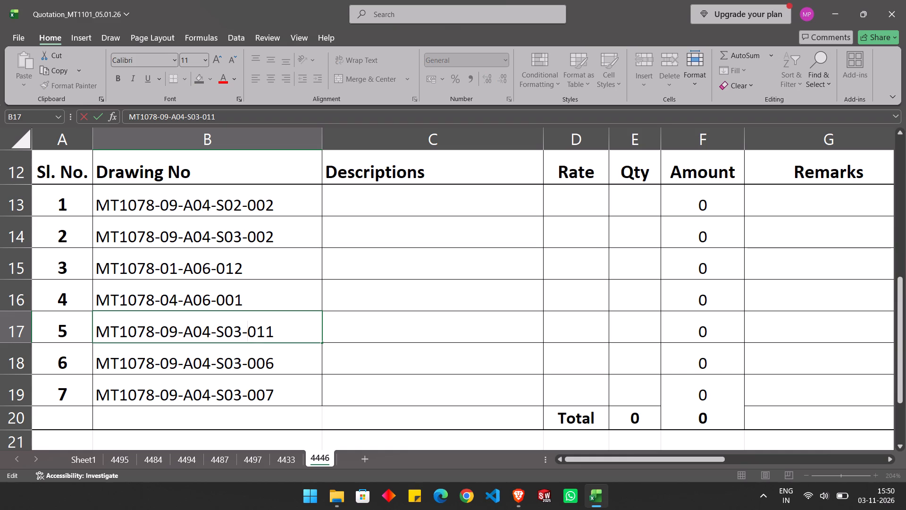
key("Left")
key("BackSpace")
key("BackSpace")
key("BackSpace")
key("BackSpace")
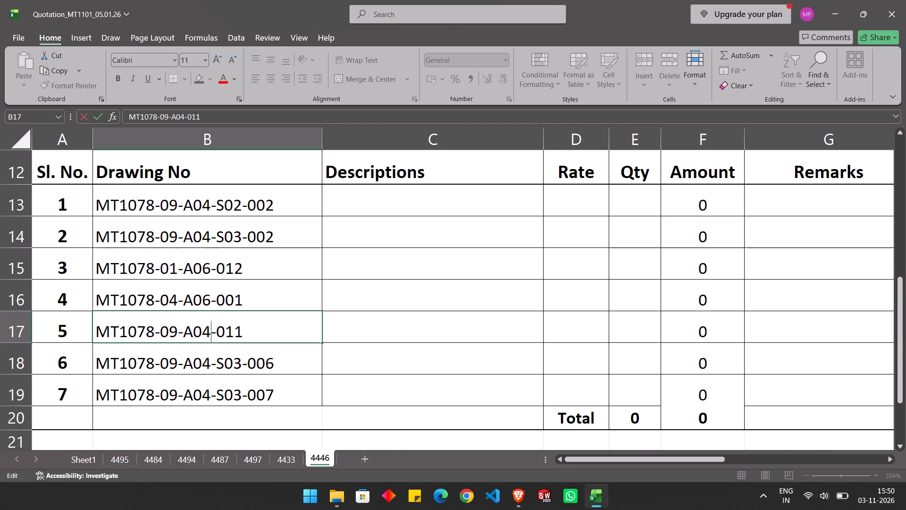
key("BackSpace")
key("8")
key("Left")
key("Left")
key("Left")
key("Left")
key("Left")
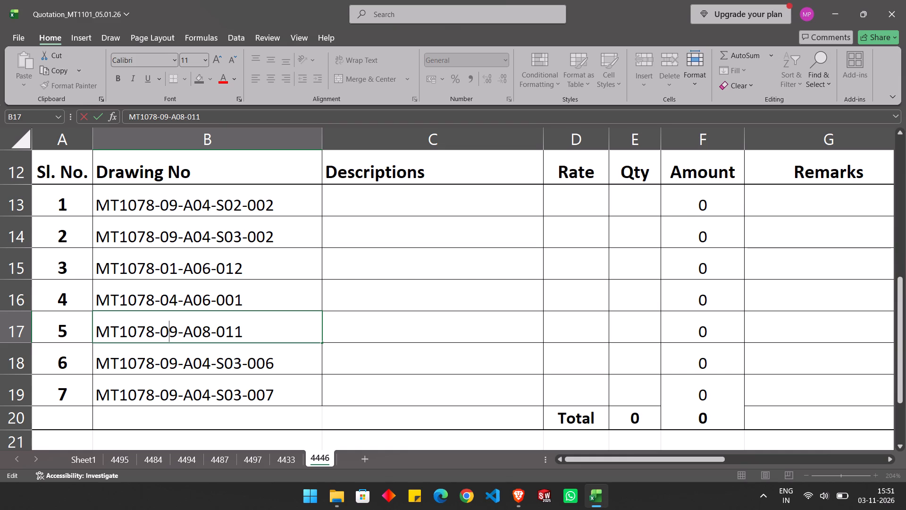
key("Delete")
key("3")
key("Return")
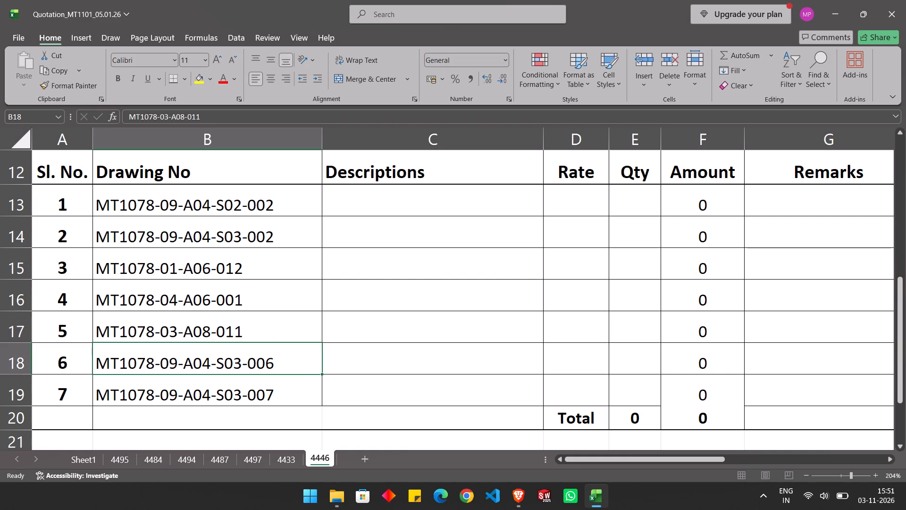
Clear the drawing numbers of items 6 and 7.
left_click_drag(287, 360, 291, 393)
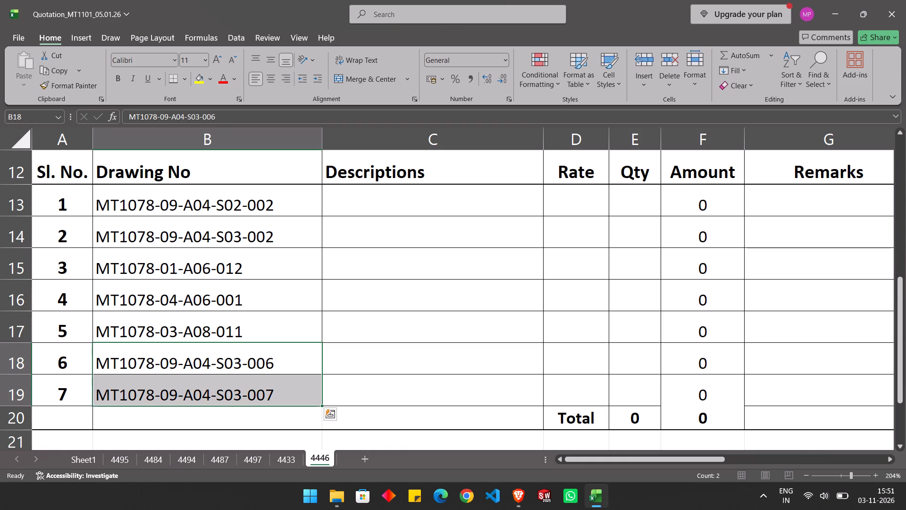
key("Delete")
Copy item 3's drawing number to item 6 and edit it to MT1078-03-A08-012.
left_click(256, 263)
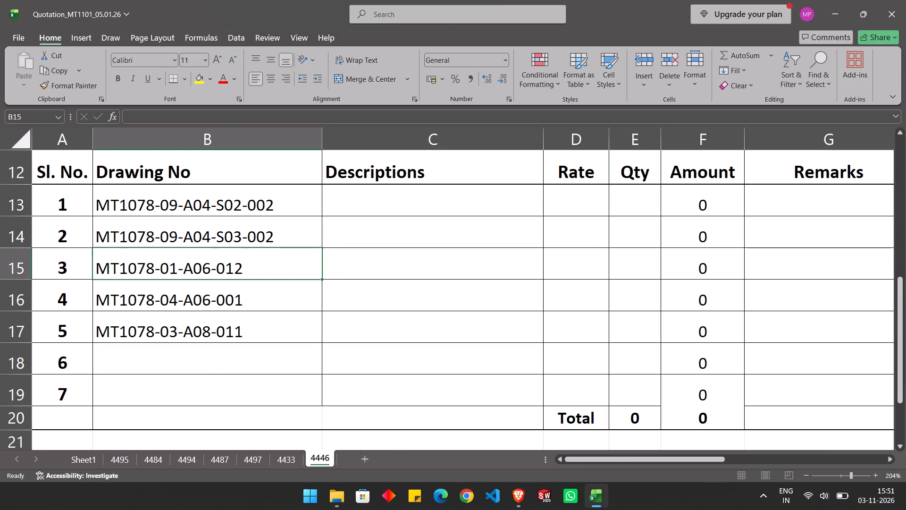
key("ctrl+c")
left_click(244, 352)
key("Return")
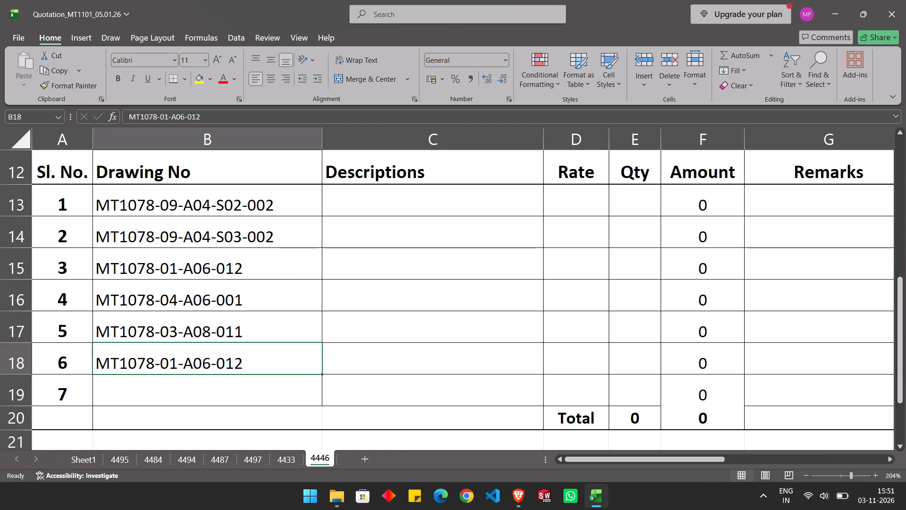
double_click(210, 360)
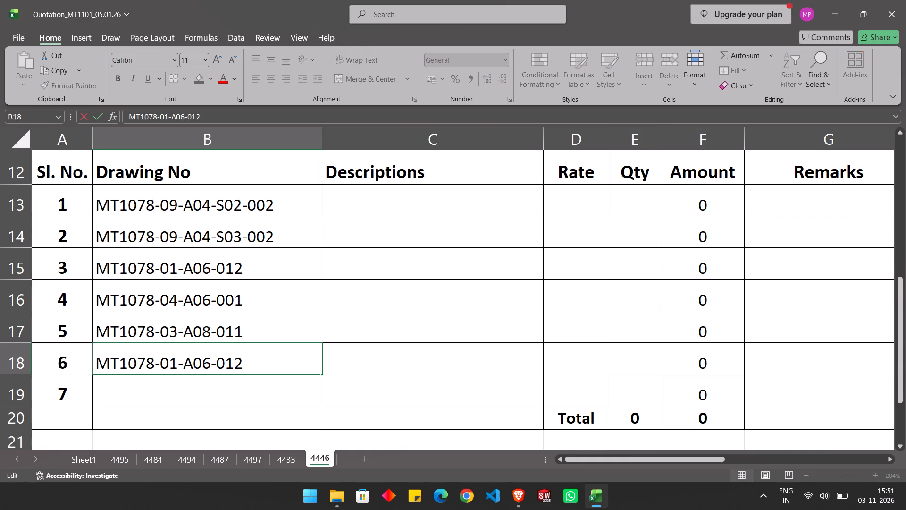
key("BackSpace")
key("8")
key("Return")
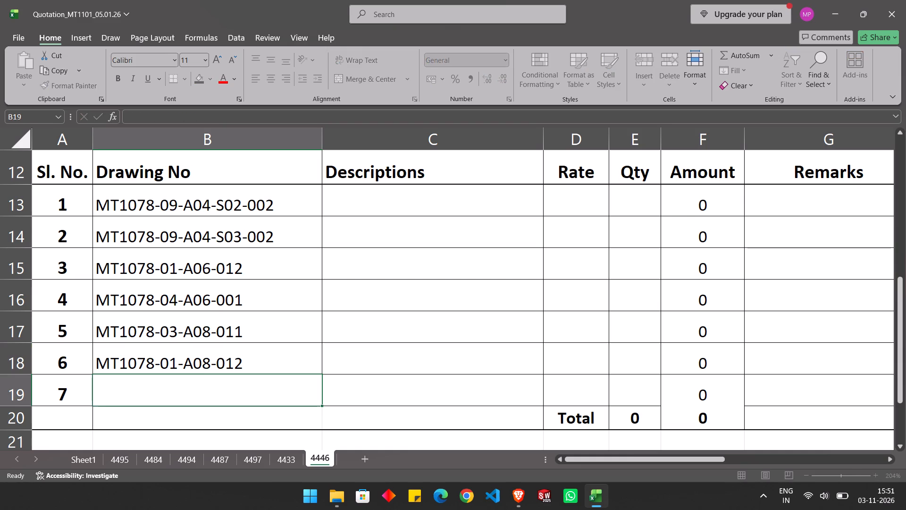
double_click(175, 361)
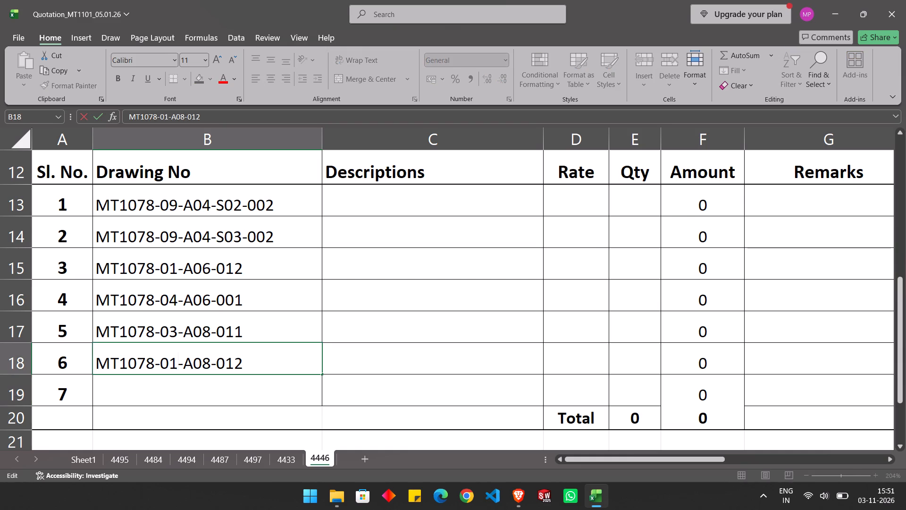
key("BackSpace")
key("3")
key("Return")
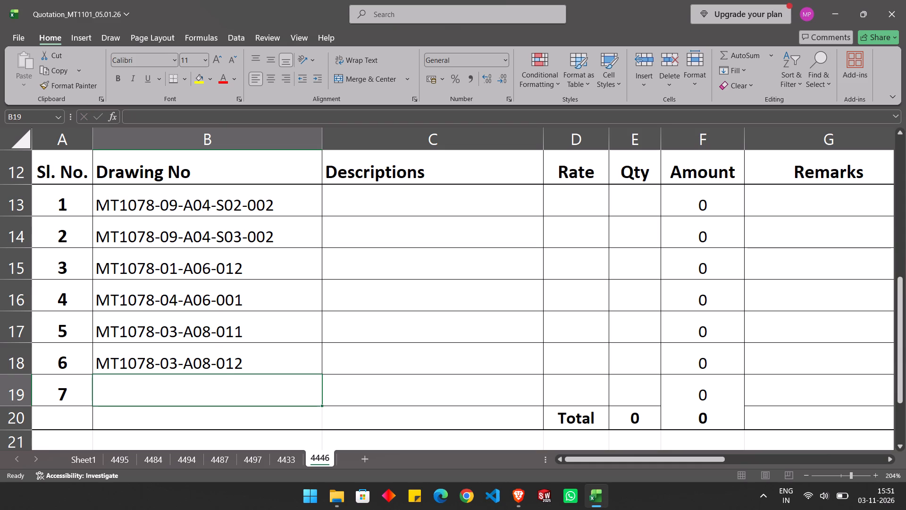
Fill item 6's drawing number down to item 7 and edit it to MT1078-01-A06-004.
left_click(246, 367)
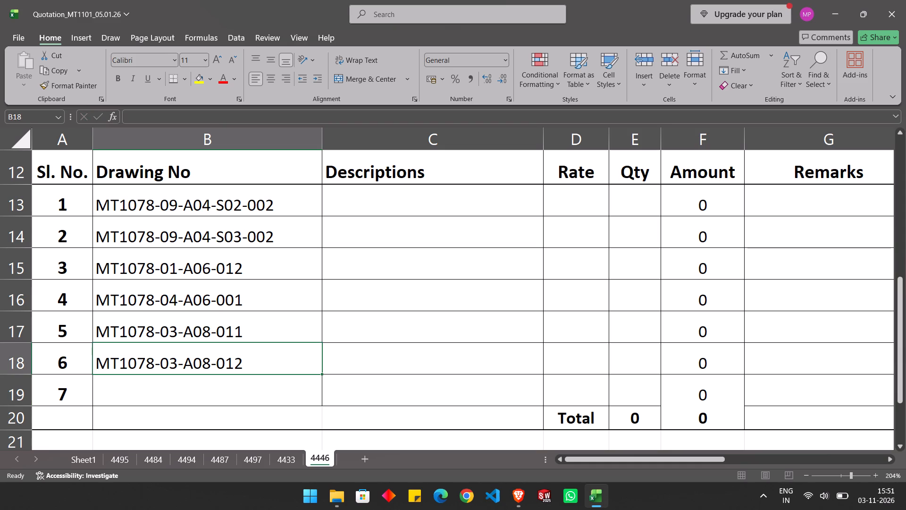
left_click_drag(321, 373, 322, 399)
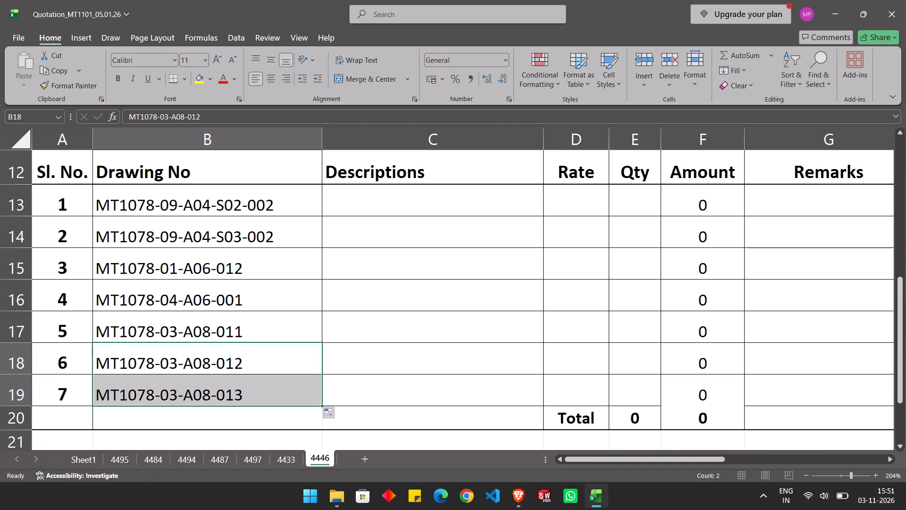
double_click(292, 389)
key("BackSpace")
key("BackSpace")
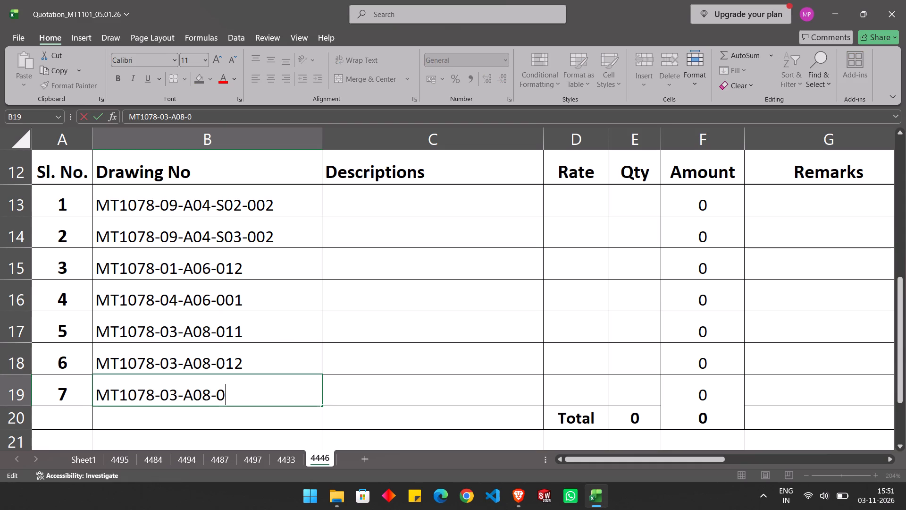
type("04")
key("Left")
key("Left")
key("Left")
key("Left")
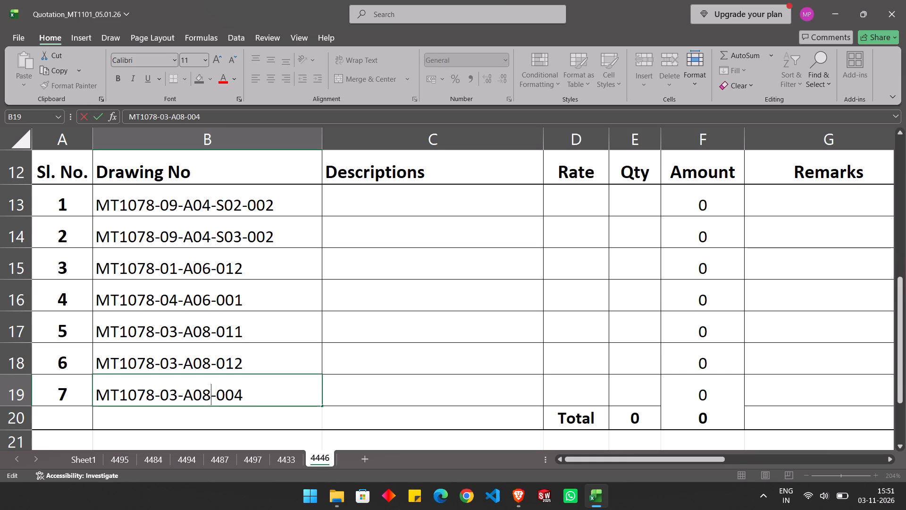
key("BackSpace")
key("6")
key("Left")
key("Left")
key("Left")
key("Left")
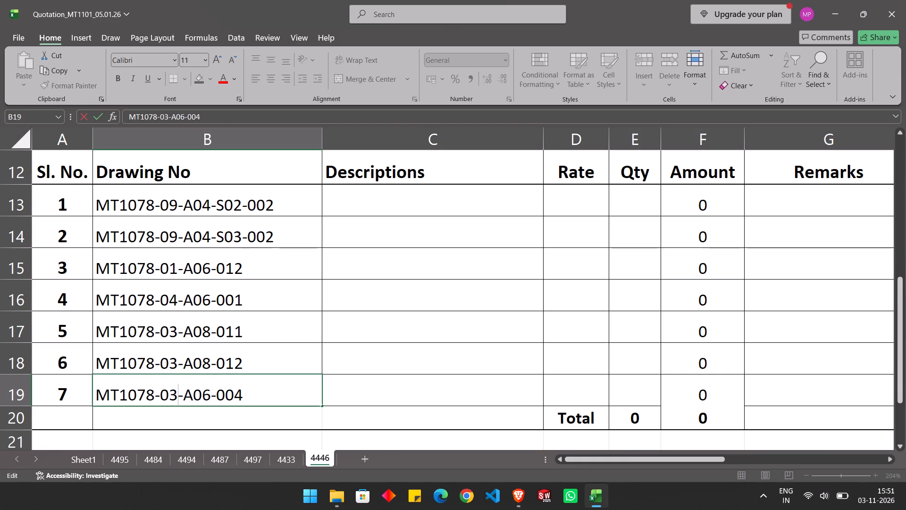
key("BackSpace")
key("1")
key("Tab")
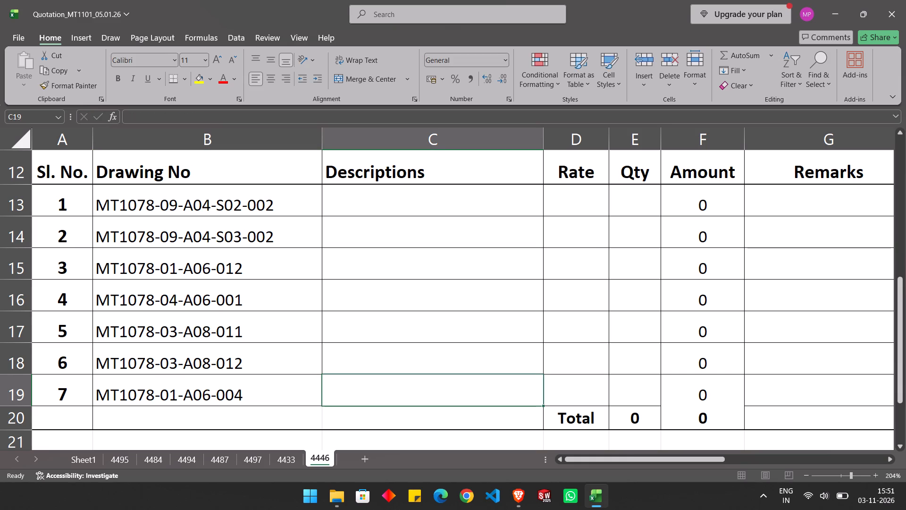
Enter BALL LOCKING BUSH as the description of items 1 and 2.
left_click(386, 199)
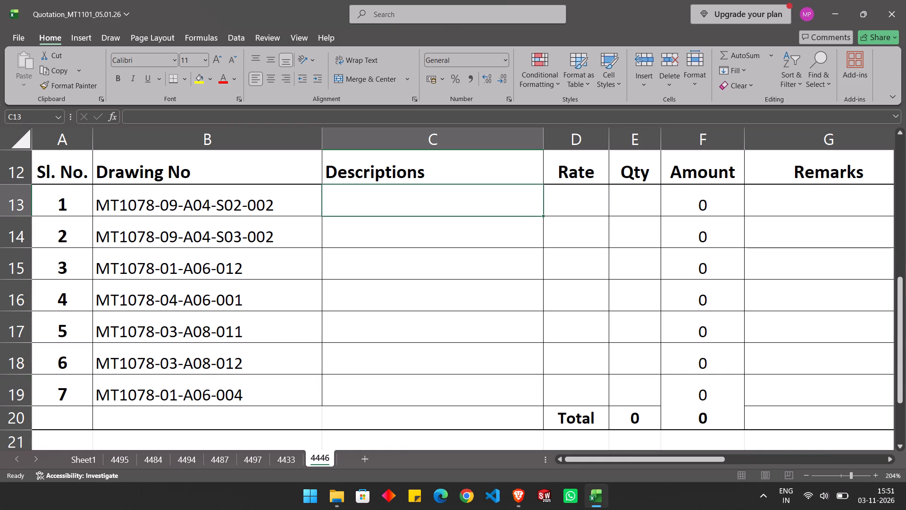
type("BALL LOCKING")
key("space")
type("USH")
key("Return")
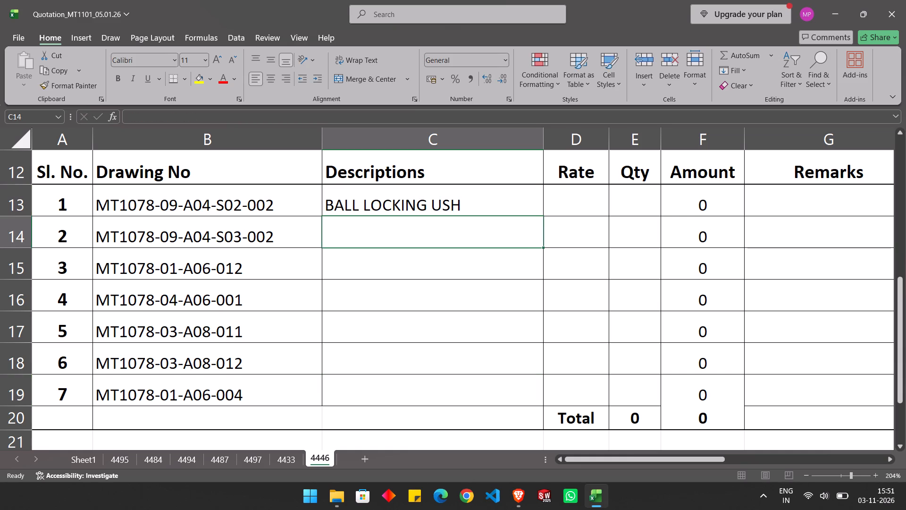
double_click(437, 208)
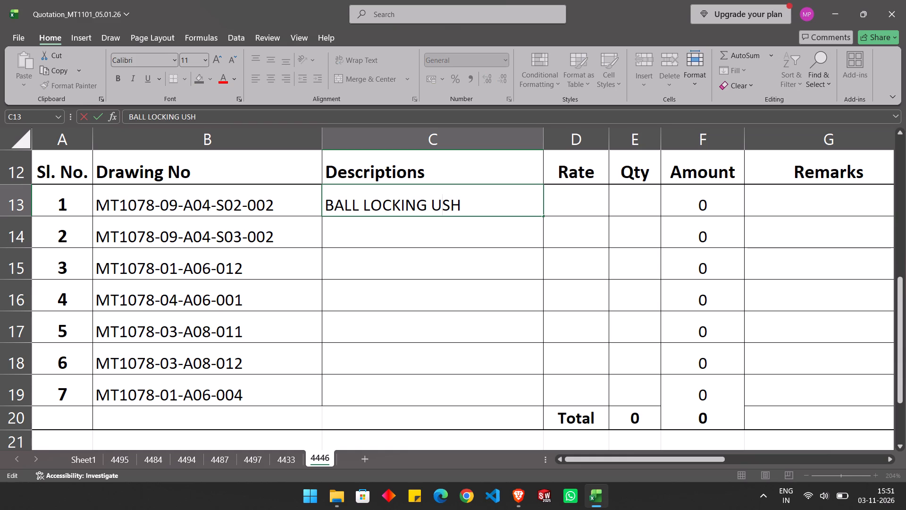
key("Left")
key("b")
key("Return")
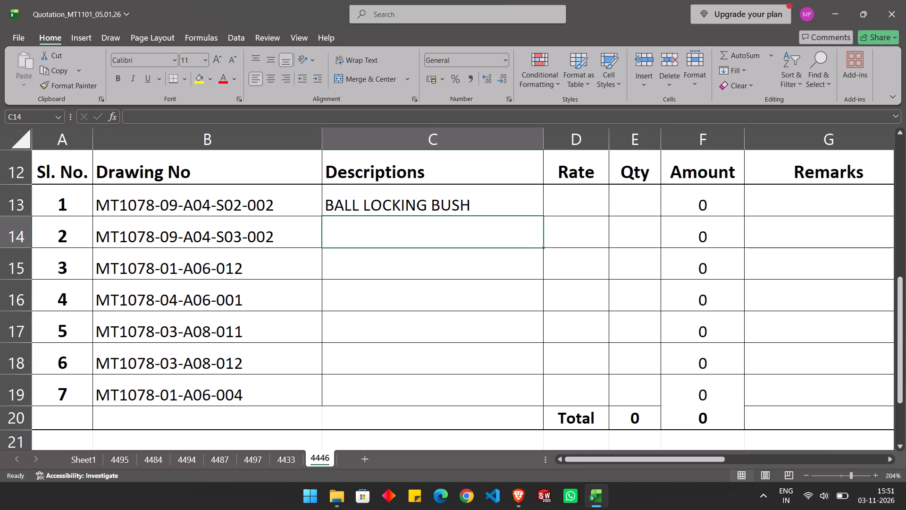
type("BA")
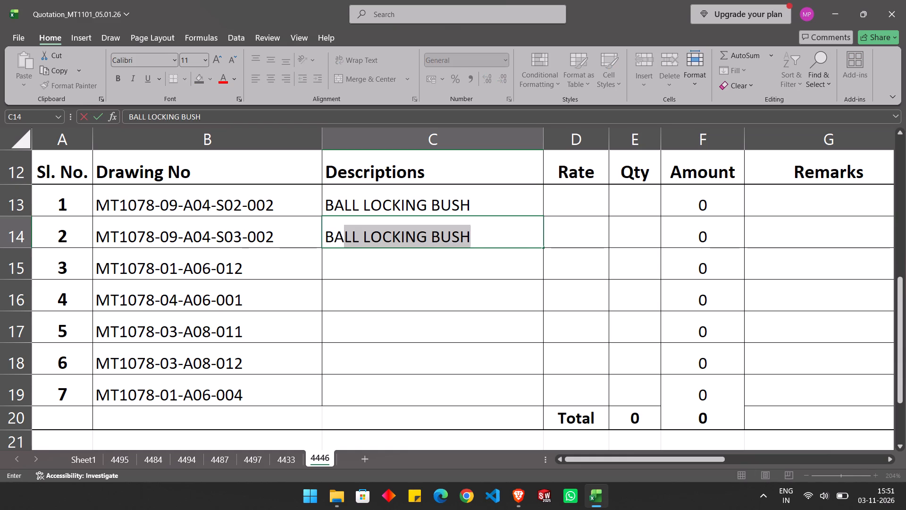
key("Return")
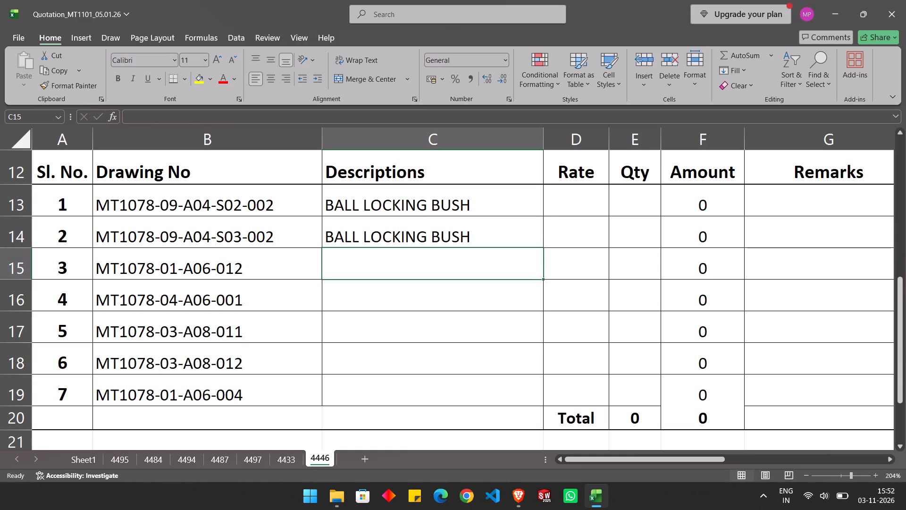
Enter the descriptions INSECTION DOLLY for item 3 and HOUSING for item 4.
type("INSECTION DOLLY")
key("Return")
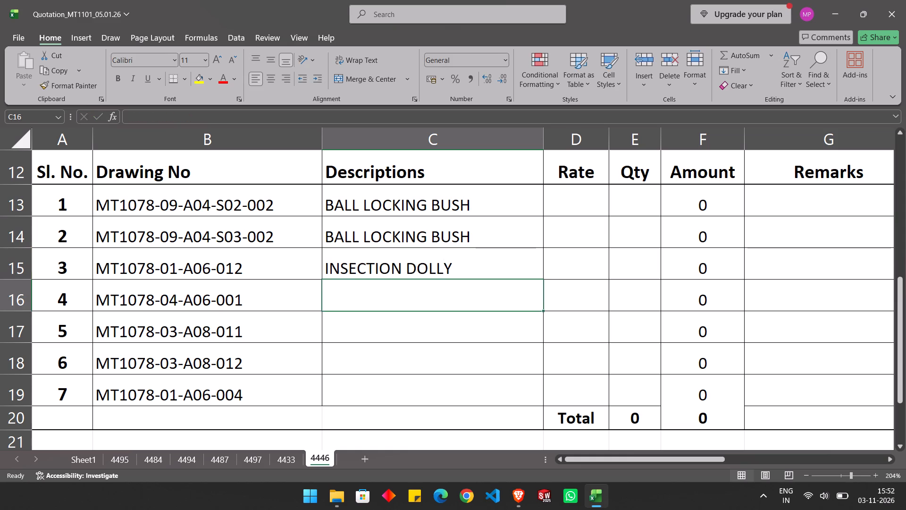
type("HOUSING")
key("space")
key("Return")
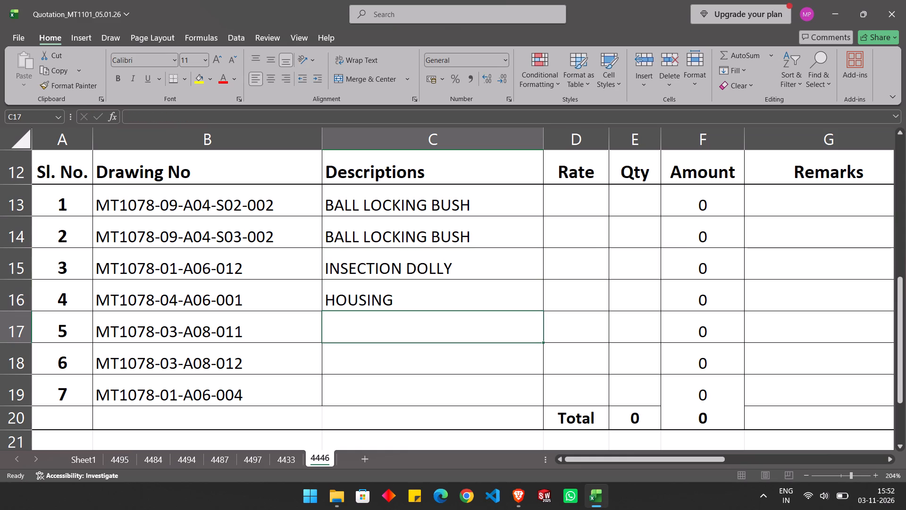
Enter INSECTTION DOLLY as the description of item 5.
key("n")
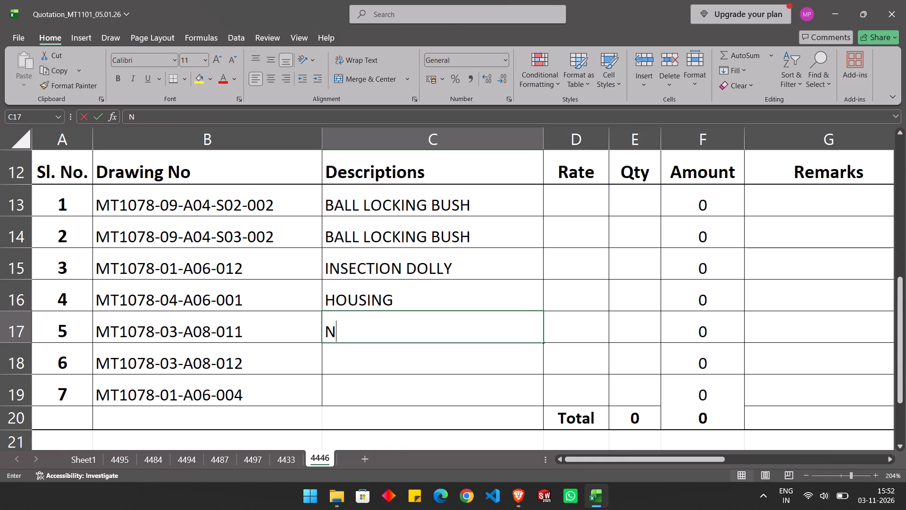
key("BackSpace")
type("INSECT")
type("TION")
key("Return")
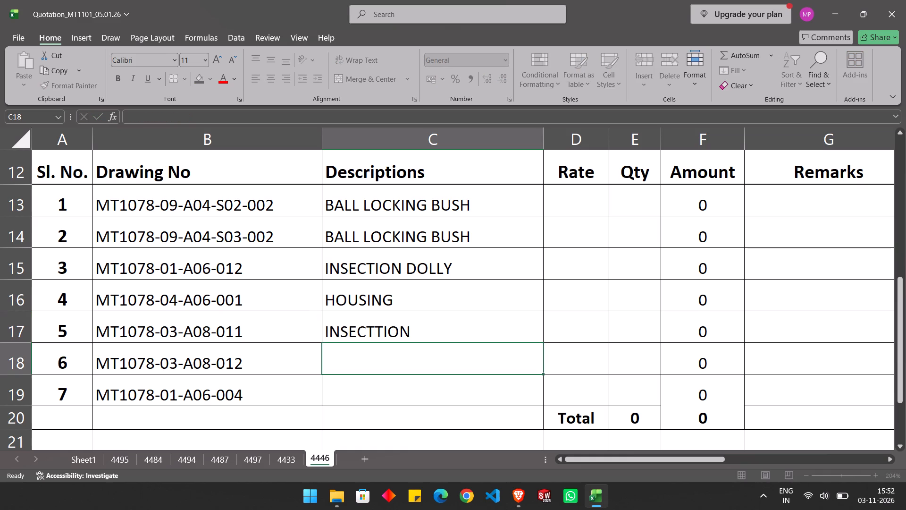
left_click(458, 330)
left_click(458, 330)
key("space")
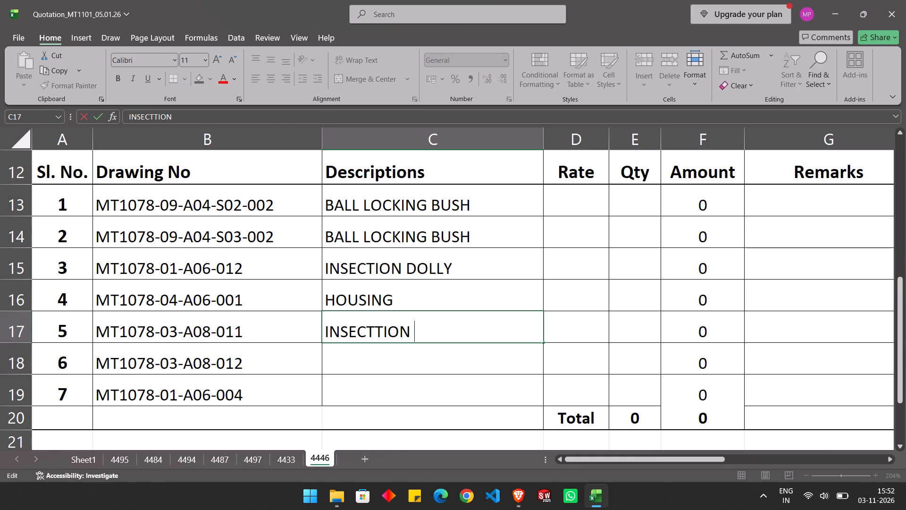
type("SOLLY")
key("BackSpace")
key("BackSpace")
key("BackSpace")
key("BackSpace")
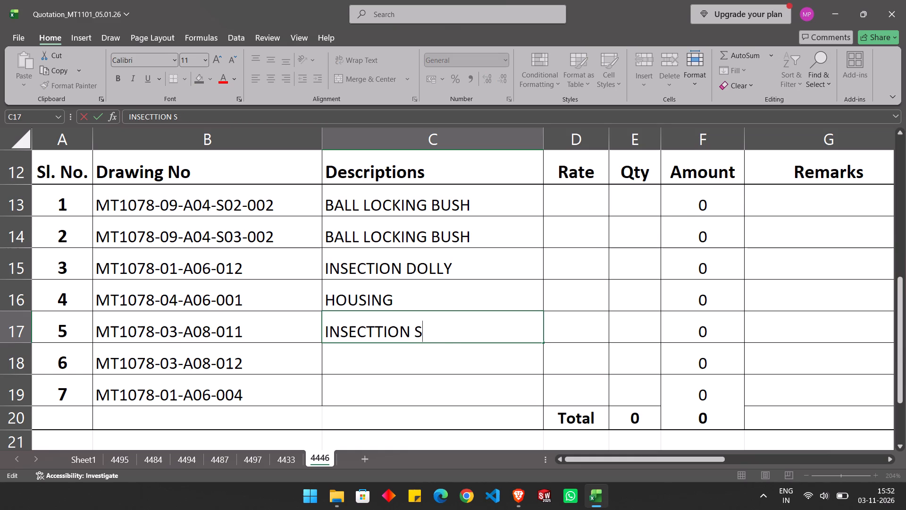
key("BackSpace")
type("DOLLY")
key("Return")
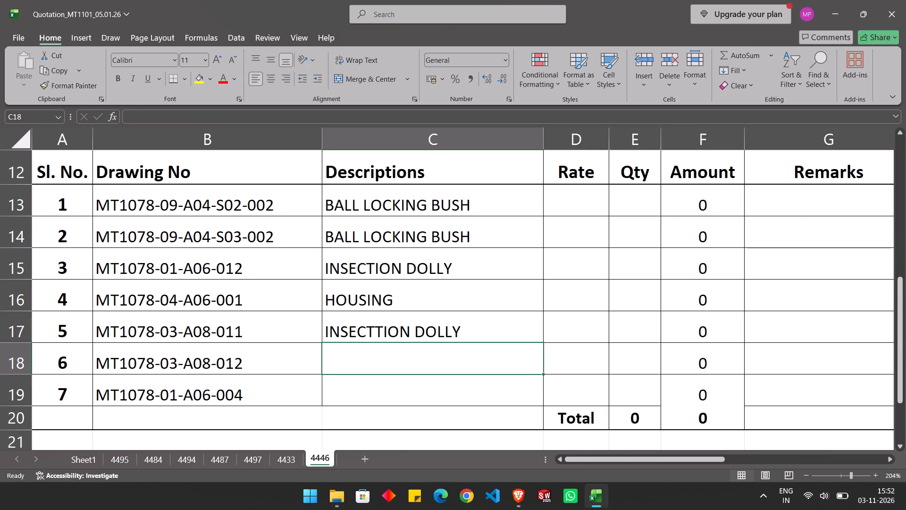
Enter INSECTION DOLLY as the description of items 6 and 7.
type("INSECTION")
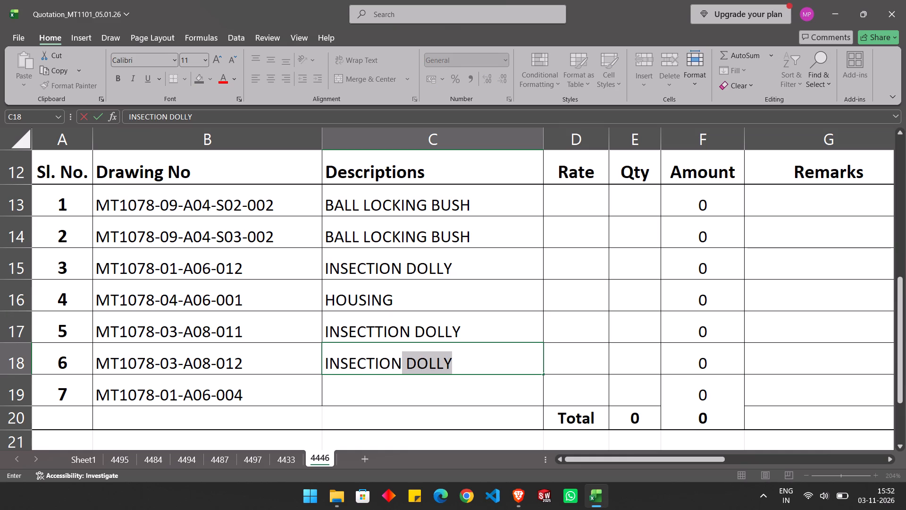
key("Return")
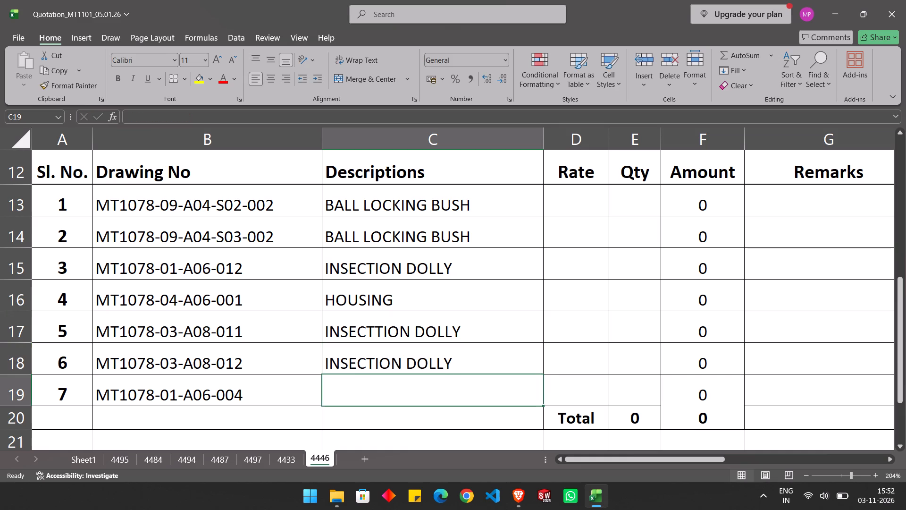
type("INSECTIO")
key("Tab")
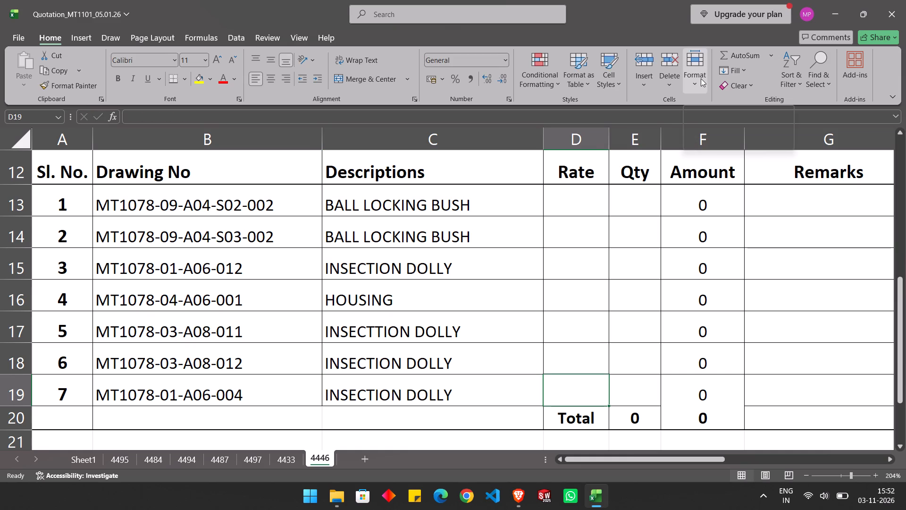
Enter the quantities 1, 1, 2, 1, 2, 1 and 2 for items 1 to 7.
left_click(641, 204)
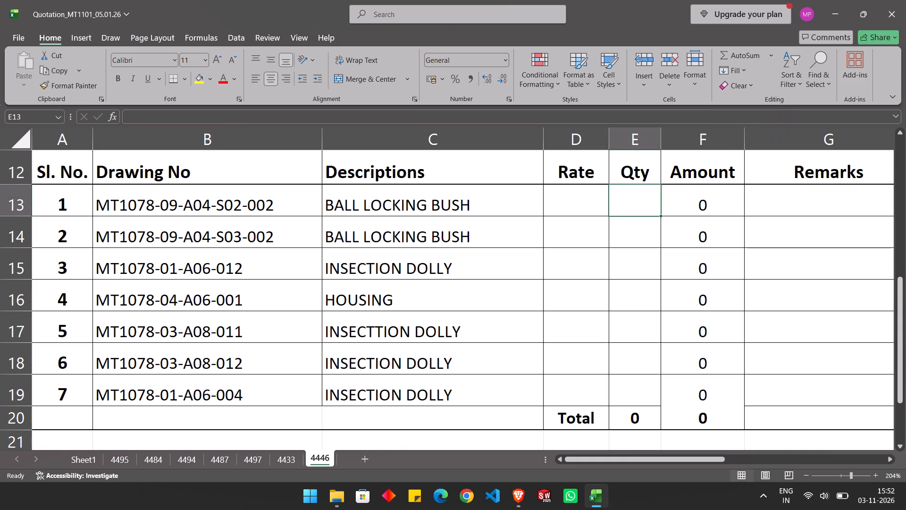
key("1")
key("Return")
key("1")
key("Return")
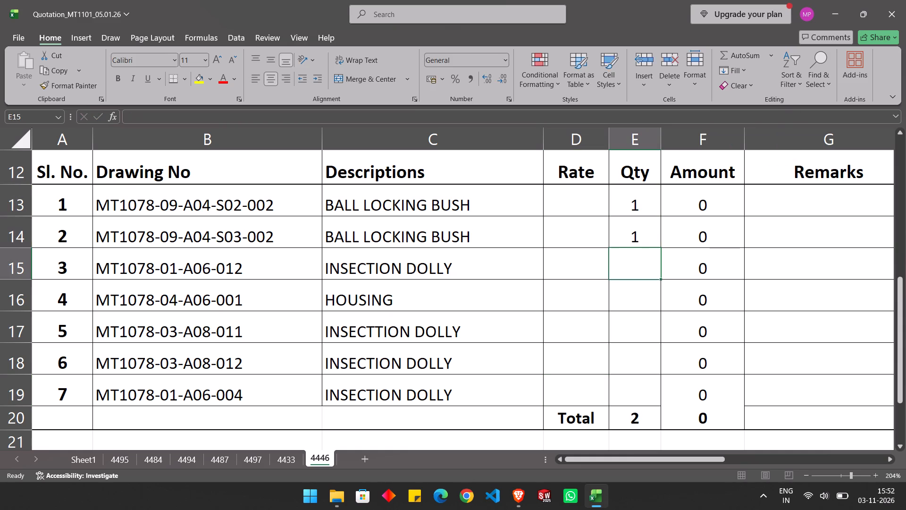
key("2")
key("Return")
key("1")
key("Return")
key("2")
key("Return")
key("1")
key("Return")
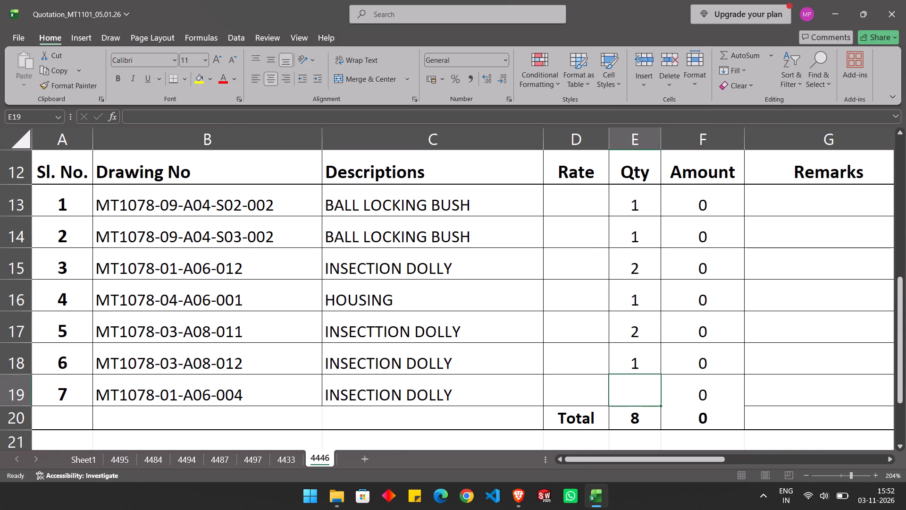
key("2")
key("Return")
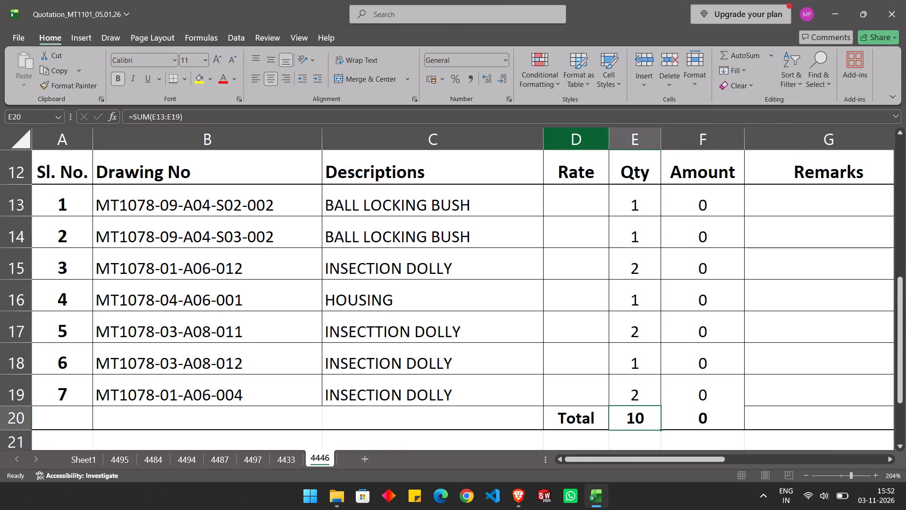
Enter the rates 950, 950, 1490, 1890, 1725 and 1525 for items 1 to 6.
left_click(584, 200)
type("950")
key("Return")
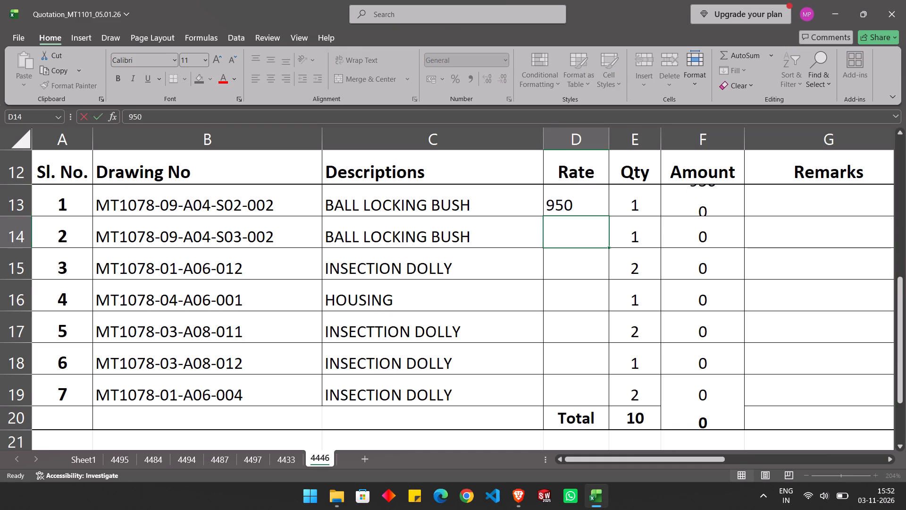
type("950")
key("Return")
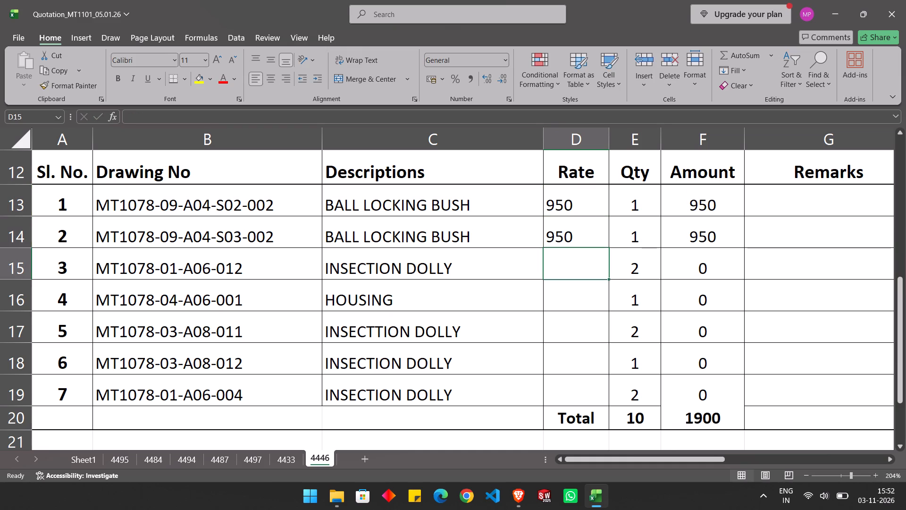
type("1490")
key("Return")
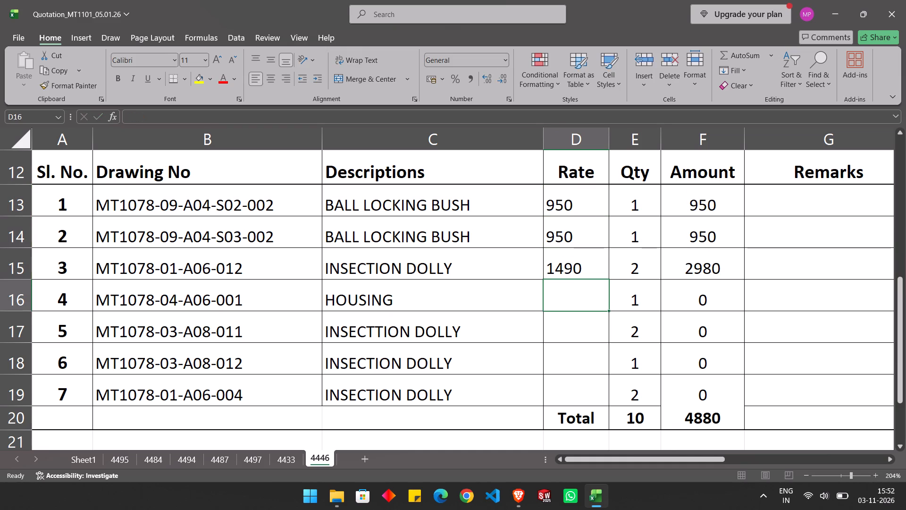
type("1890")
key("Return")
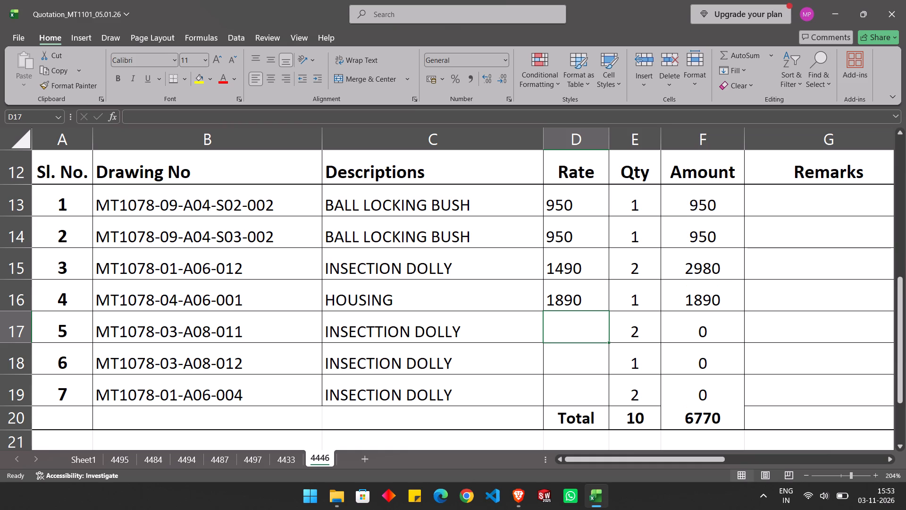
type("1725")
key("Return")
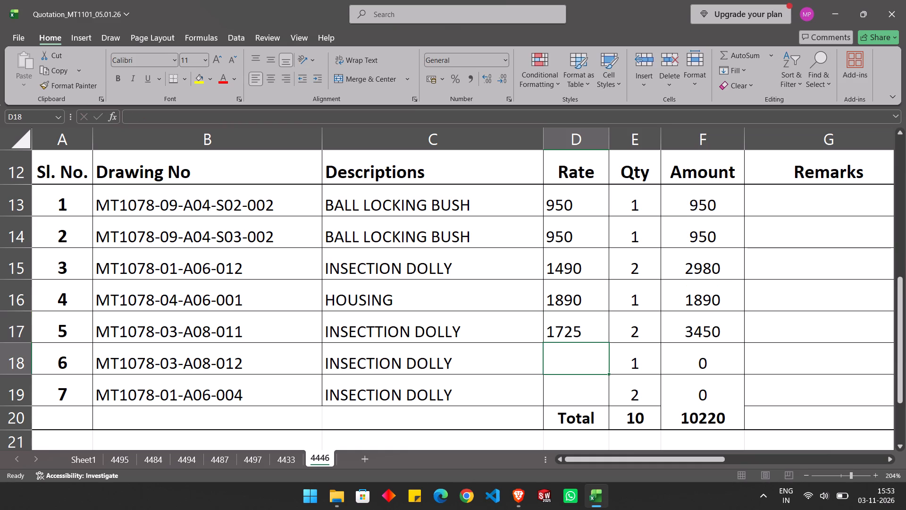
type("1525")
key("Return")
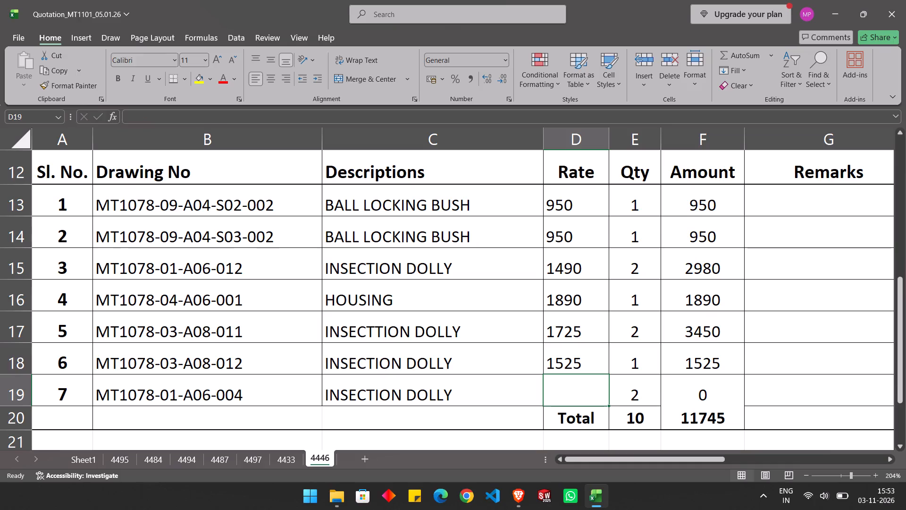
Save the quotation workbook.
left_click(483, 270)
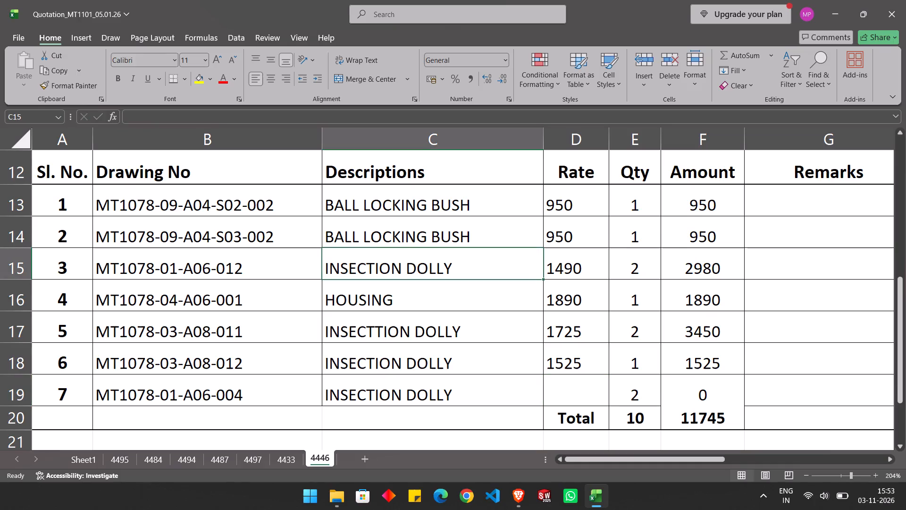
key("ctrl+s")
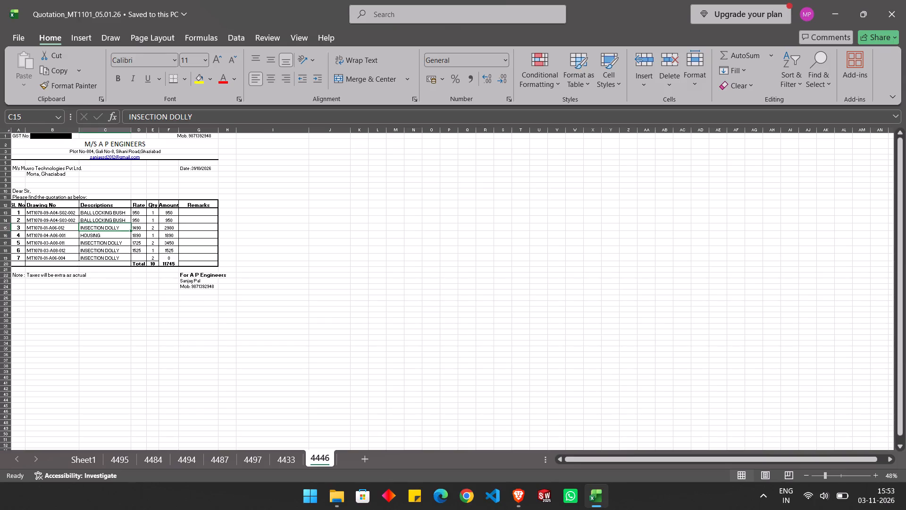
Launch Kuro from the desktop.
double_click(218, 305)
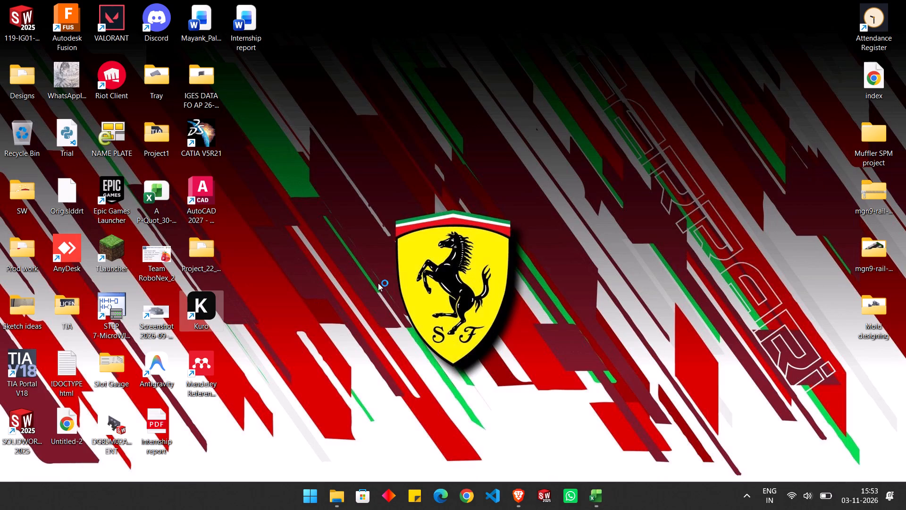
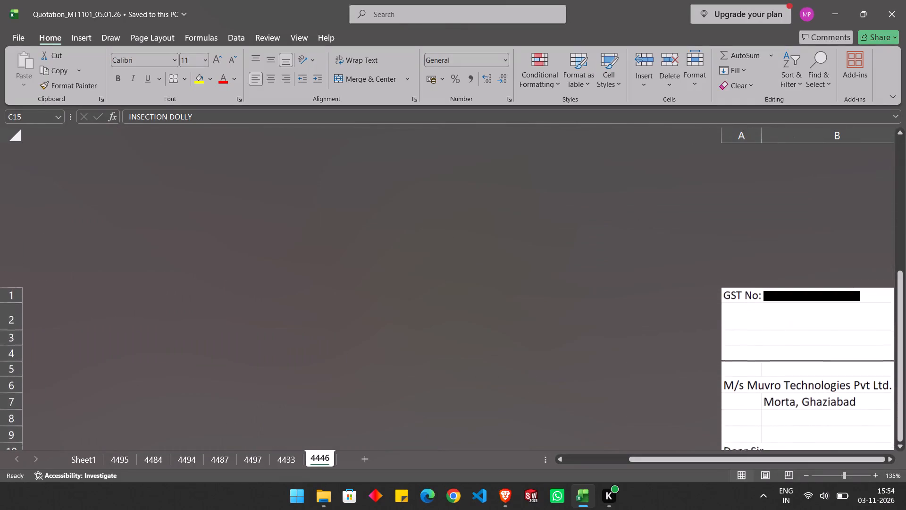
Create a copy of sheet 4446 at the end of the same workbook.
scroll(272, 300, "left", 1)
scroll(272, 300, "down", 3)
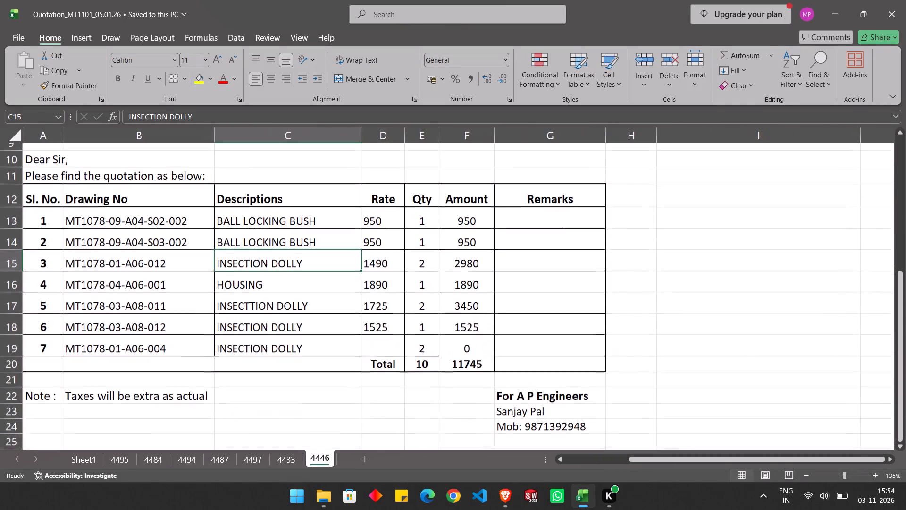
scroll(272, 300, "down", 1)
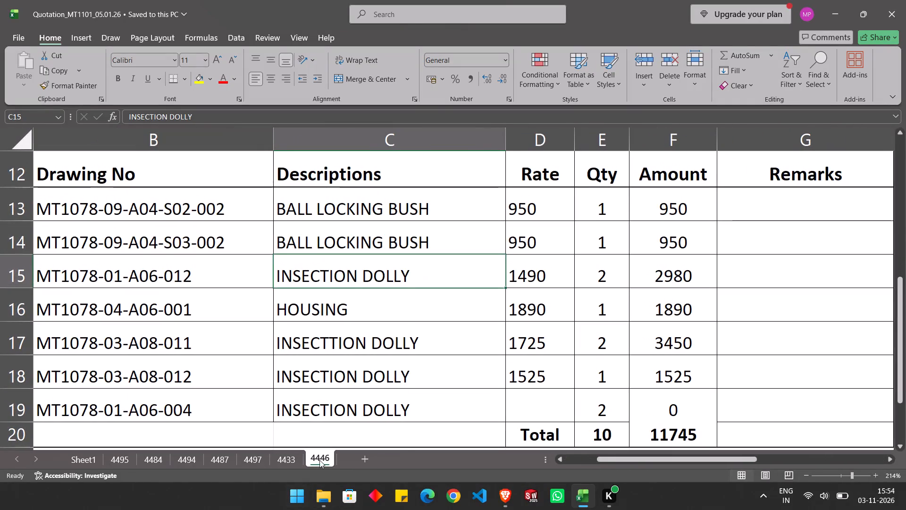
right_click(319, 460)
left_click(385, 346)
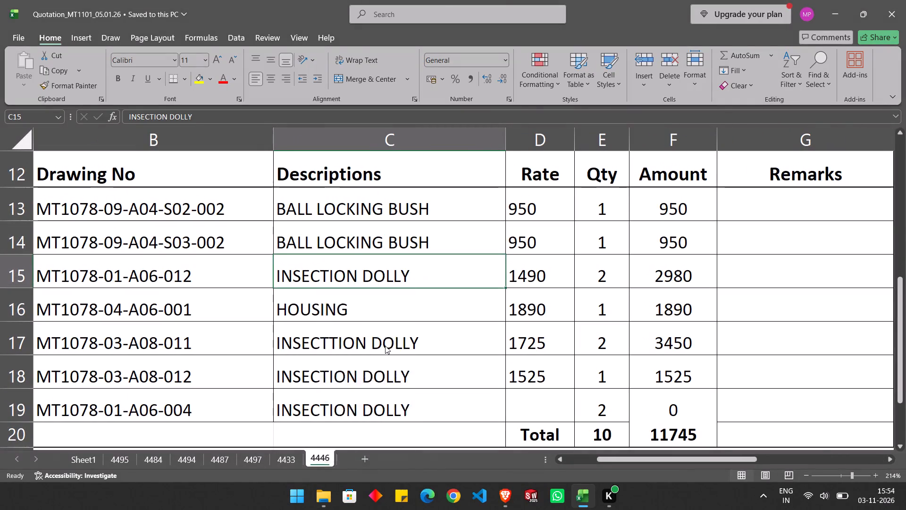
left_click(305, 441)
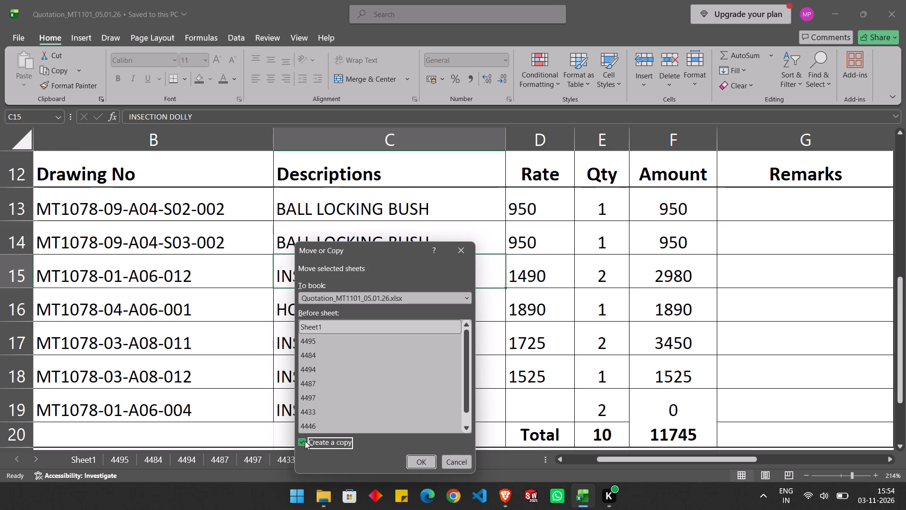
scroll(366, 402, "down", 5)
left_click(348, 427)
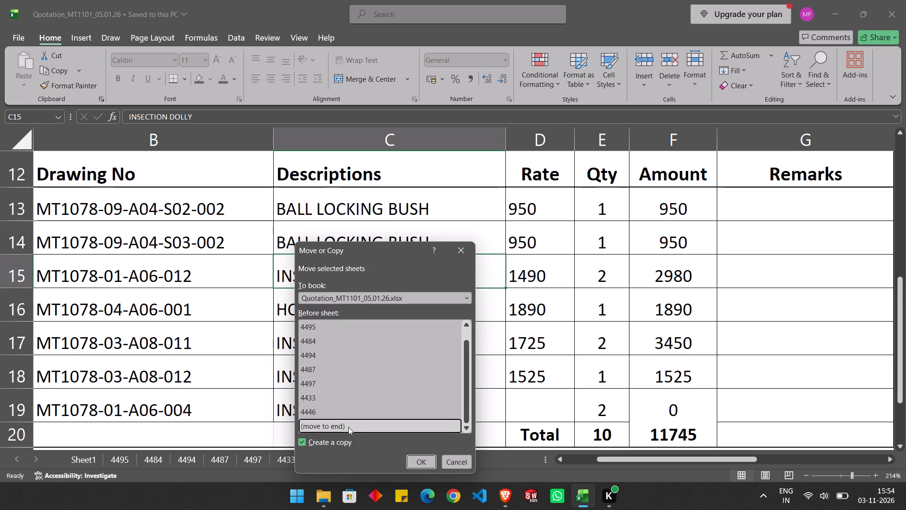
left_click(418, 463)
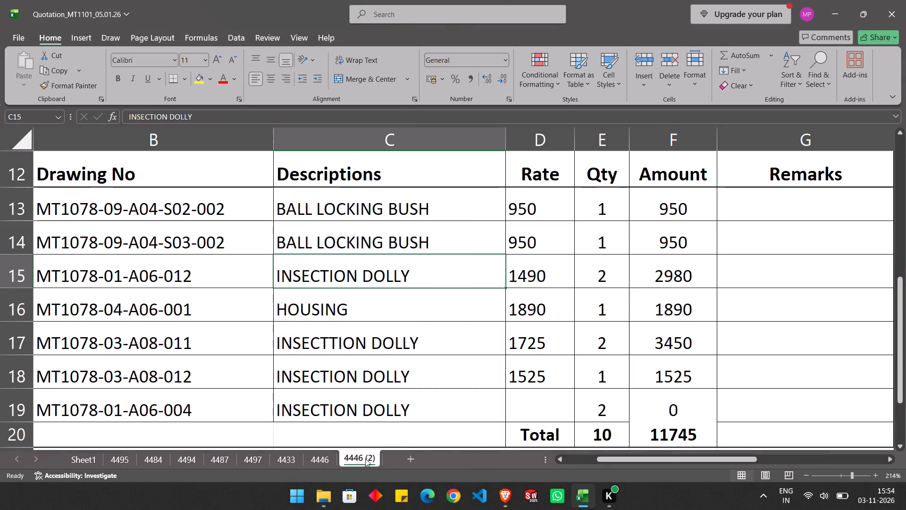
Rename the copied sheet as 4451.
double_click(365, 459)
type("4451")
key("Return")
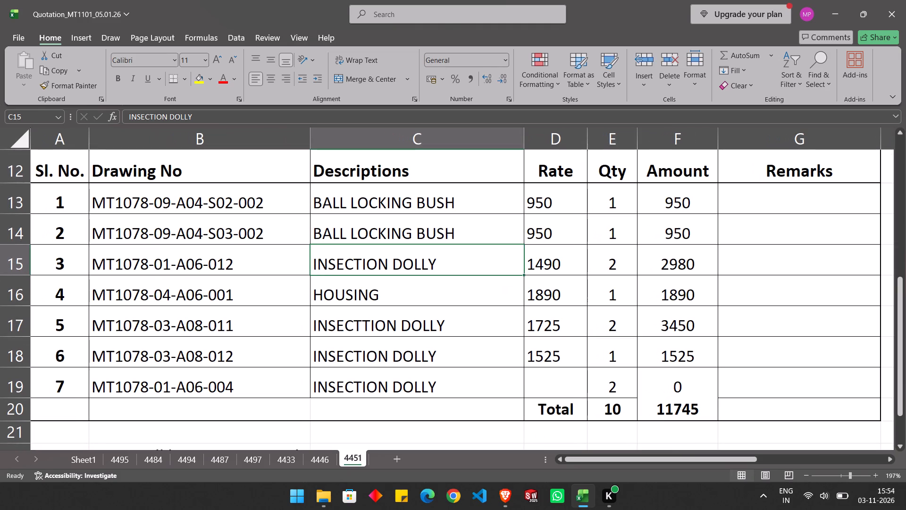
Clear the drawing numbers, descriptions, rates and quantities of all items, keeping only item 1's drawing number.
left_click_drag(226, 203, 561, 380)
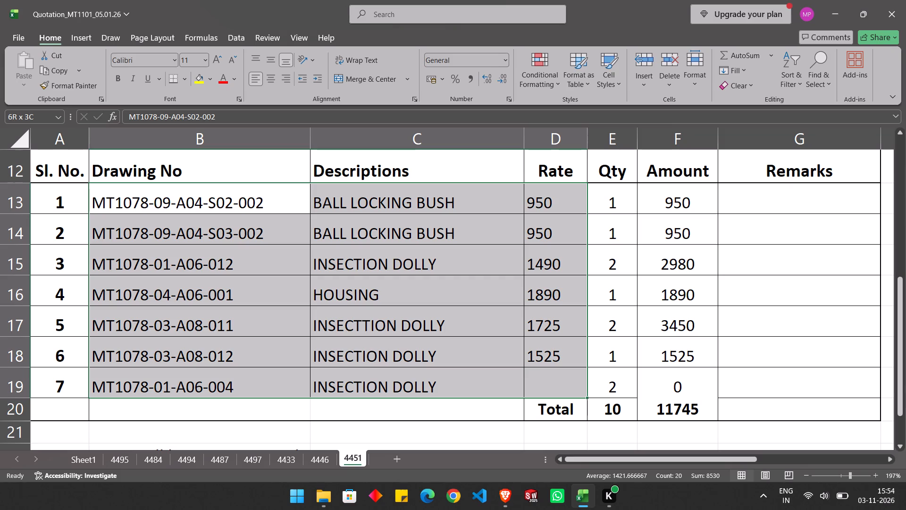
left_click_drag(561, 380, 609, 382)
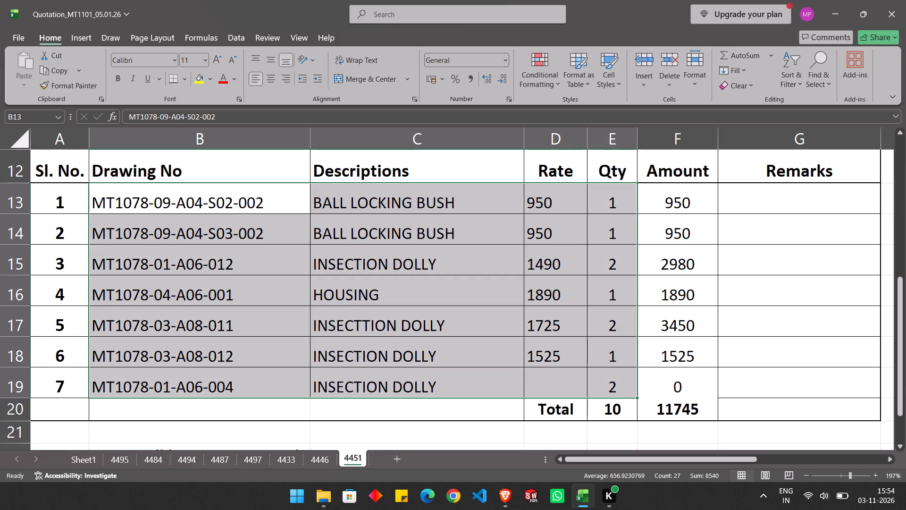
left_click(609, 382)
left_click_drag(201, 229, 562, 381)
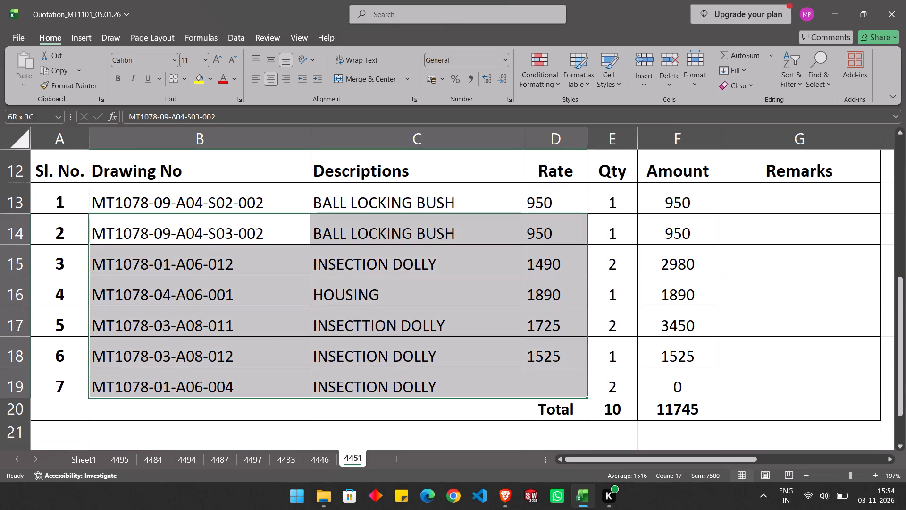
left_click_drag(562, 381, 598, 387)
key("Delete")
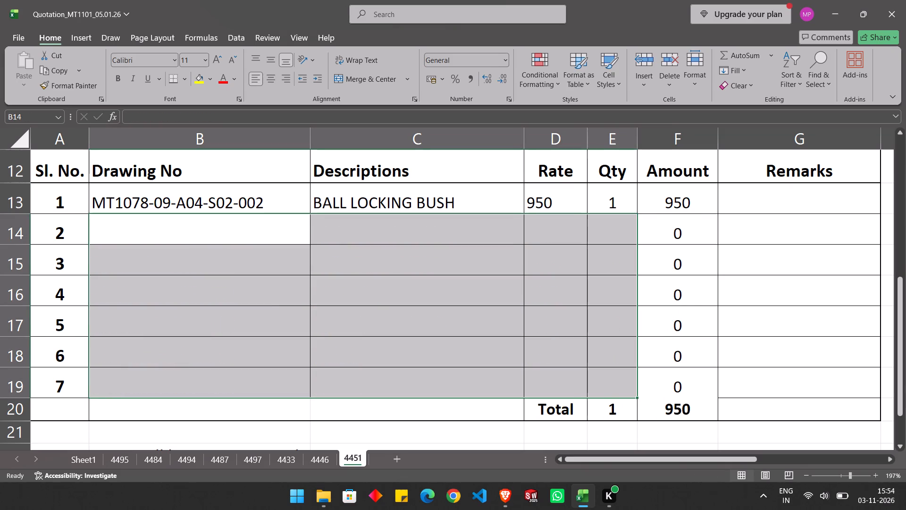
left_click_drag(446, 208, 589, 204)
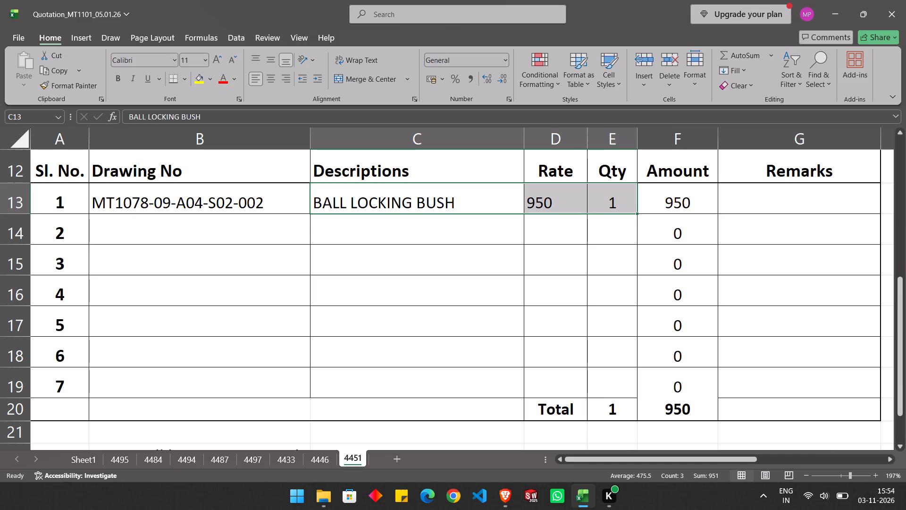
key("Delete")
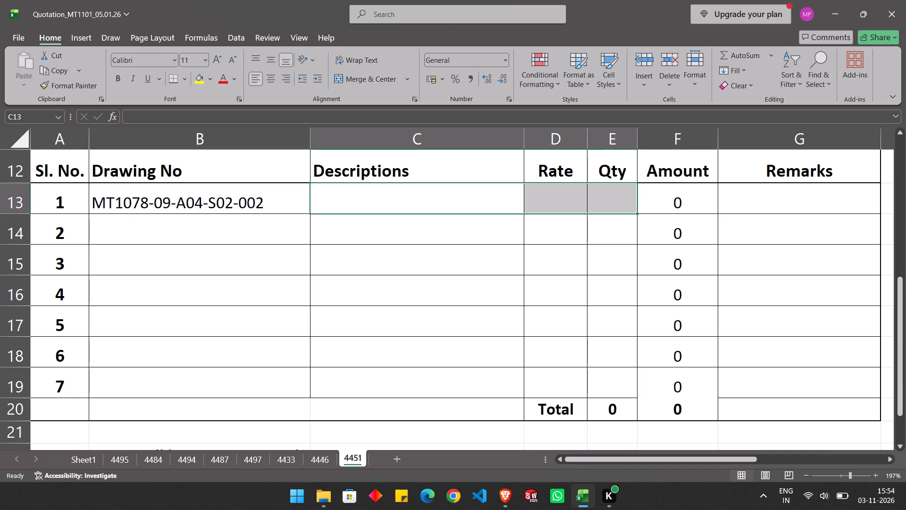
Insert five entire rows into the quotation table directly below item 2.
left_click_drag(180, 288, 177, 378)
right_click(177, 378)
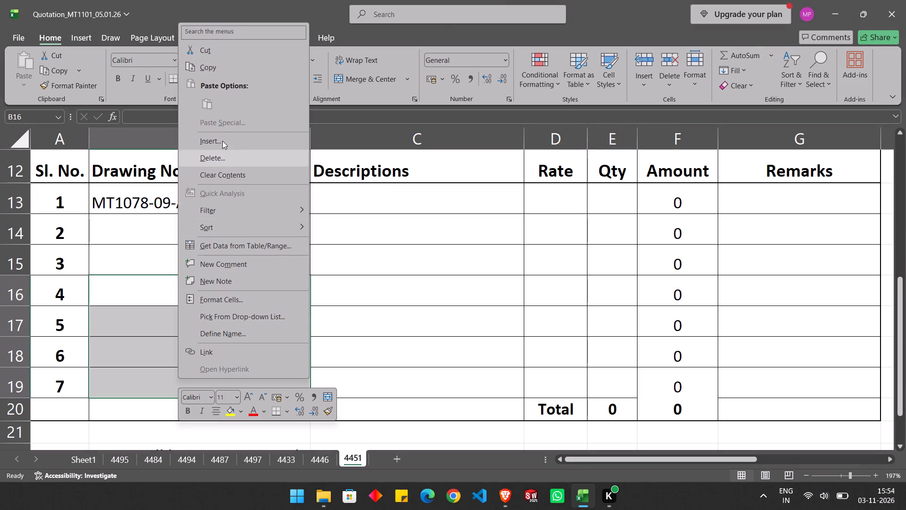
left_click(132, 267)
left_click(132, 267)
left_click_drag(132, 267, 121, 402)
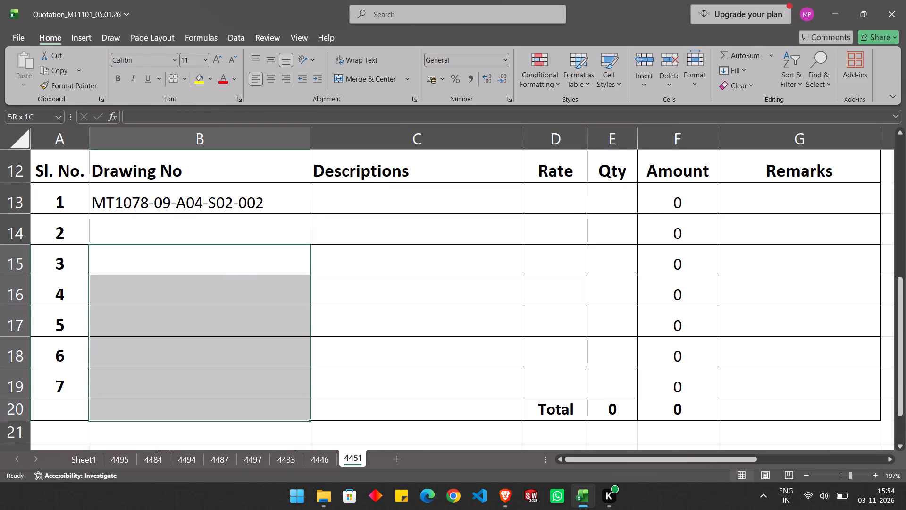
left_click_drag(121, 402, 126, 379)
right_click(126, 379)
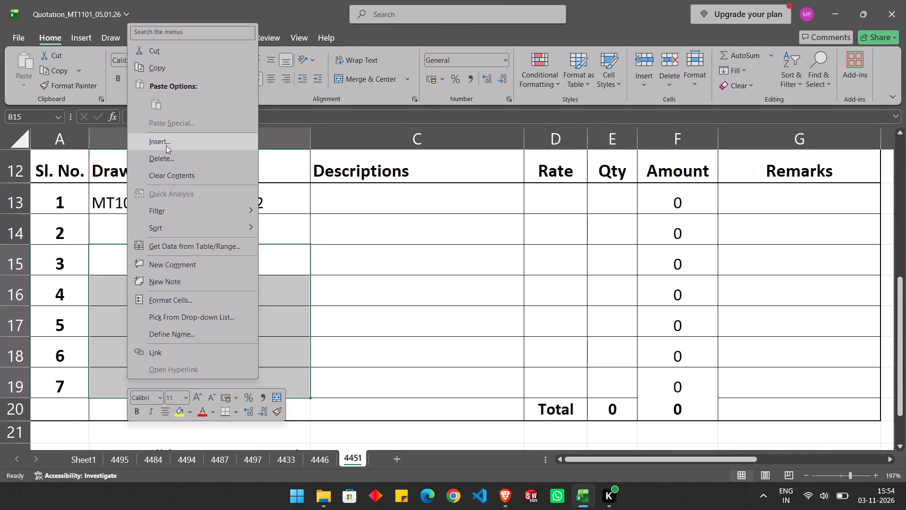
left_click(166, 144)
left_click(158, 169)
left_click(153, 194)
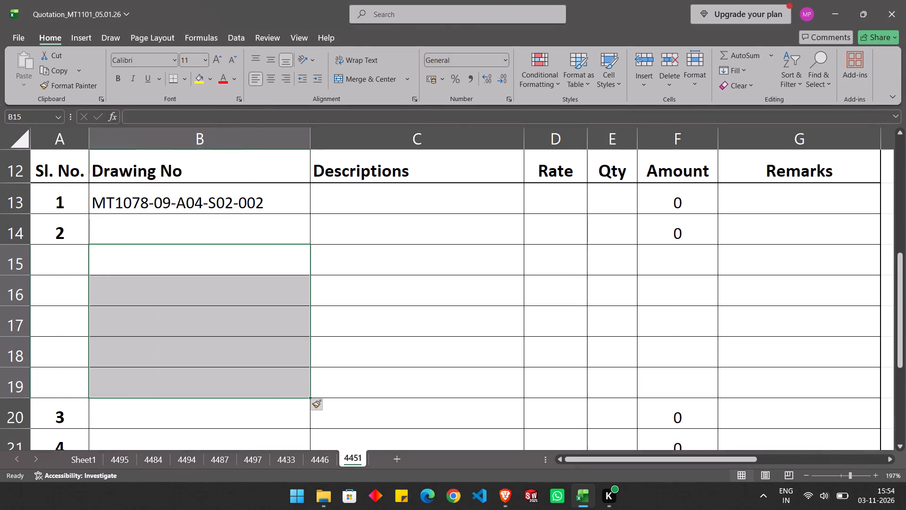
Extend the serial number series from items 1 and 2 down to 12 in the last item row.
left_click_drag(71, 204, 72, 237)
left_click_drag(90, 245, 86, 338)
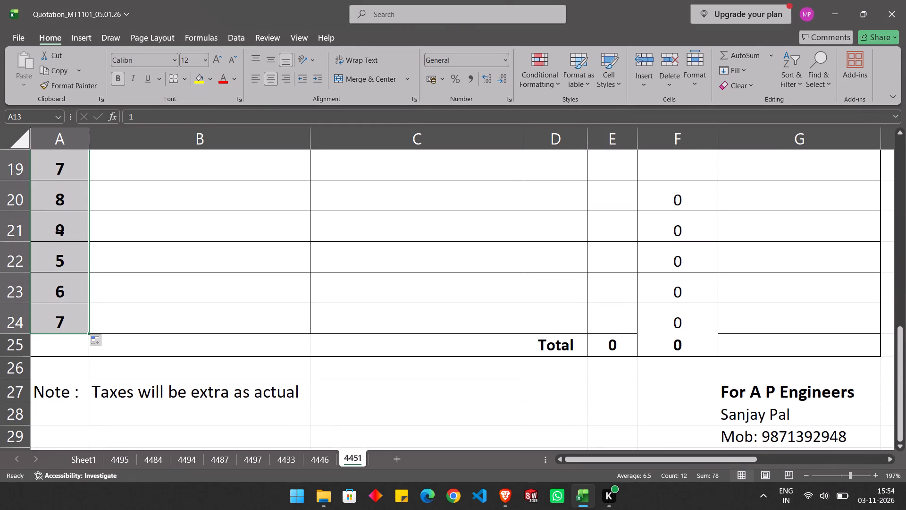
left_click(220, 271)
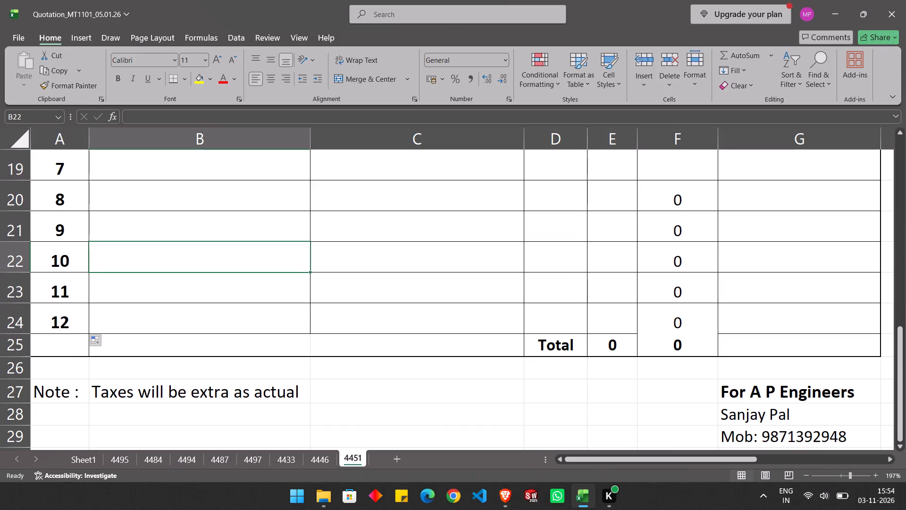
Delete the entire row of item 12 from the quotation table.
left_click(158, 322)
right_click(158, 322)
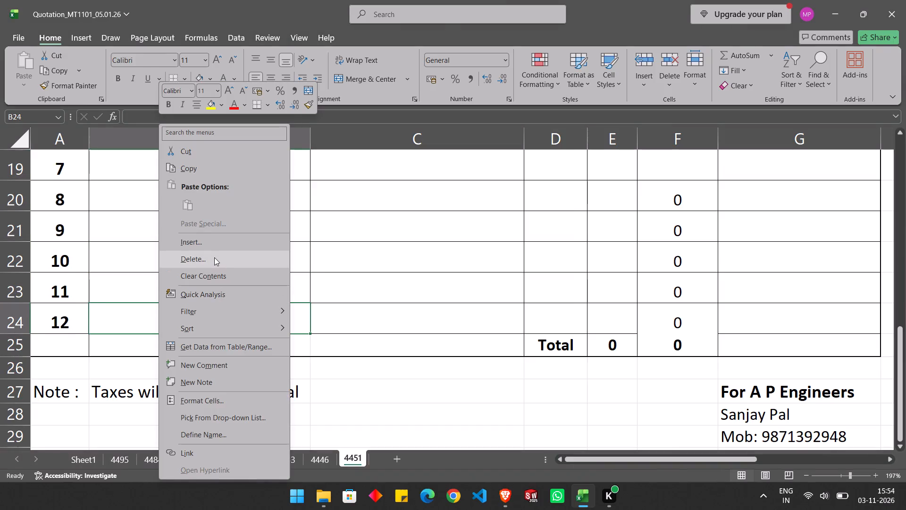
left_click(214, 257)
left_click(198, 280)
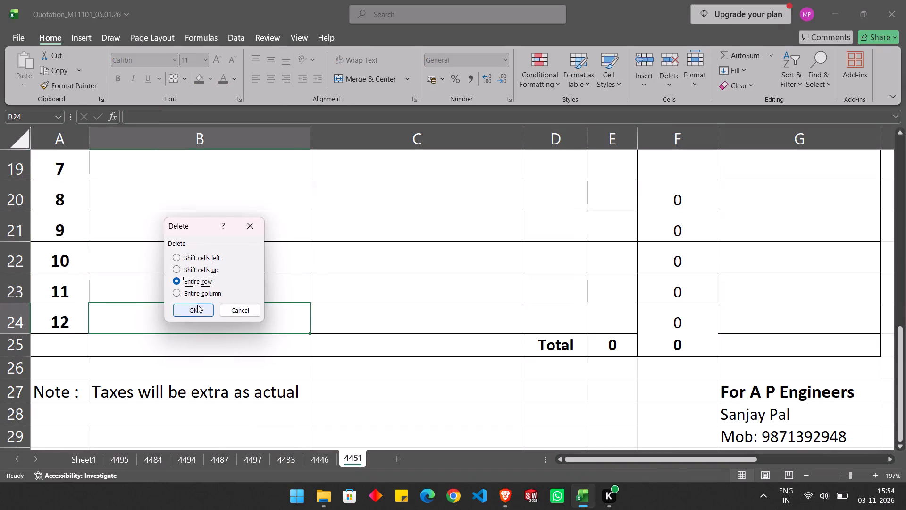
left_click(194, 307)
Fill the Amount formula from item 2 down through item 8.
scroll(328, 278, "up", 6)
scroll(328, 278, "down", 2)
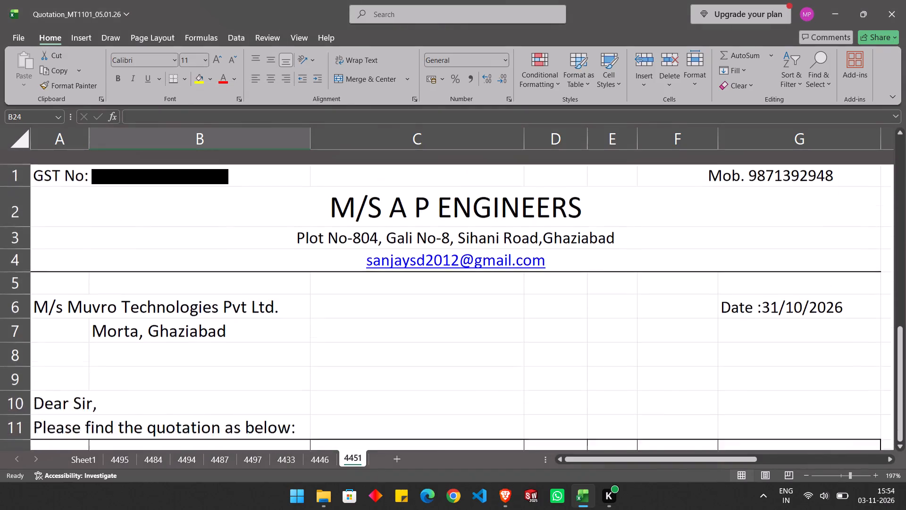
scroll(379, 385, "down", 1)
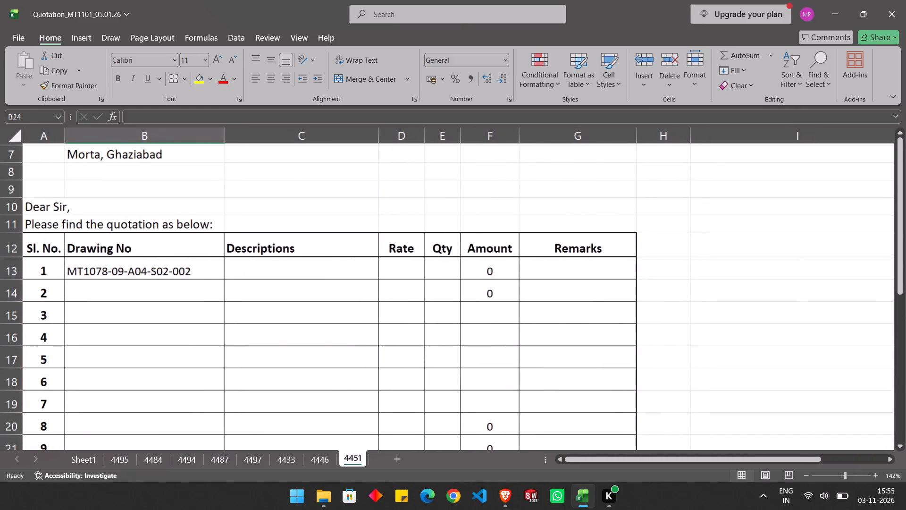
left_click(487, 296)
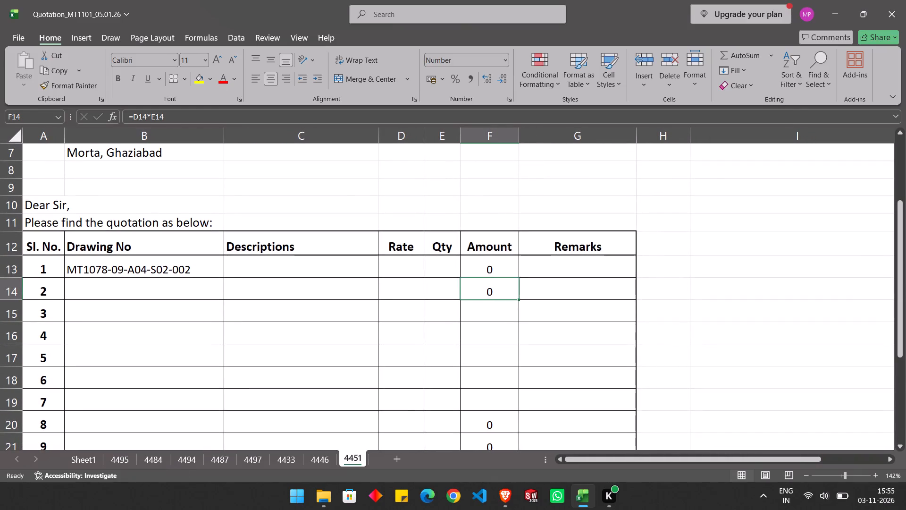
left_click_drag(520, 298, 512, 422)
left_click(593, 385)
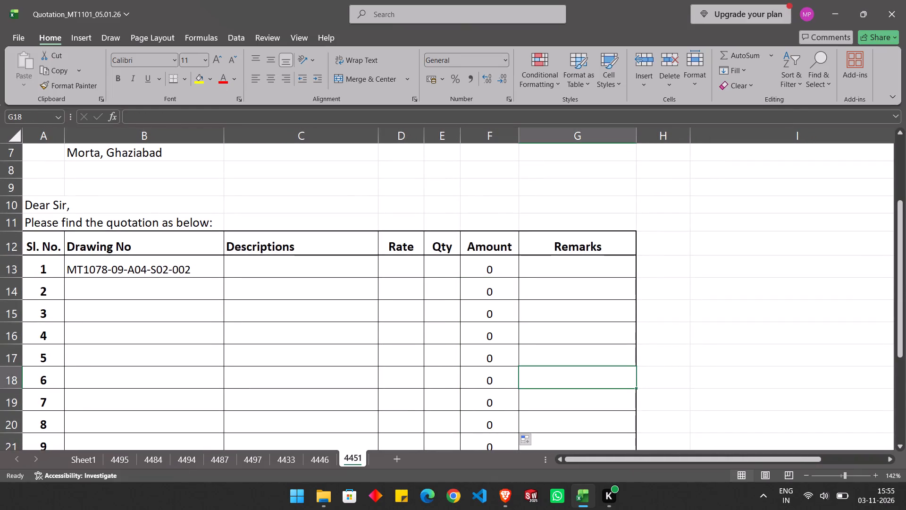
Change item 1's drawing number to MT1078-10-A04-S05-001.
left_click(154, 266)
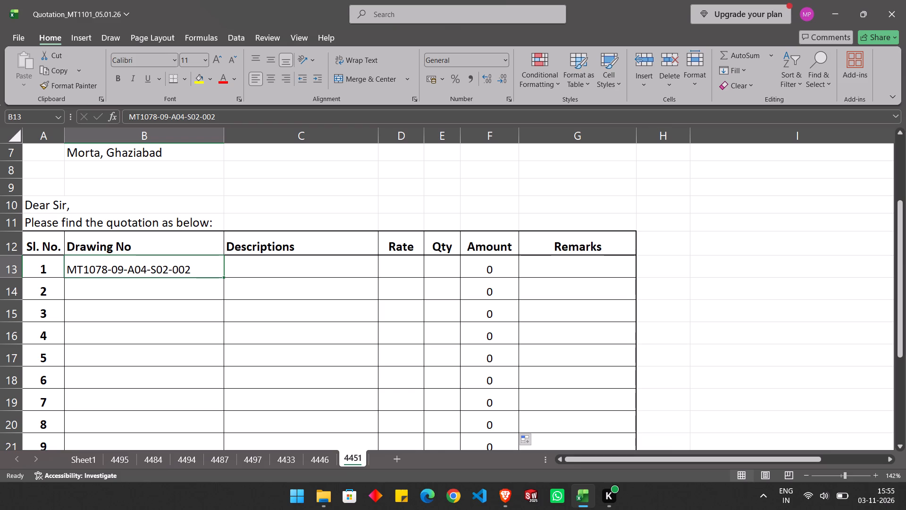
double_click(198, 270)
key("BackSpace")
key("1")
key("Left")
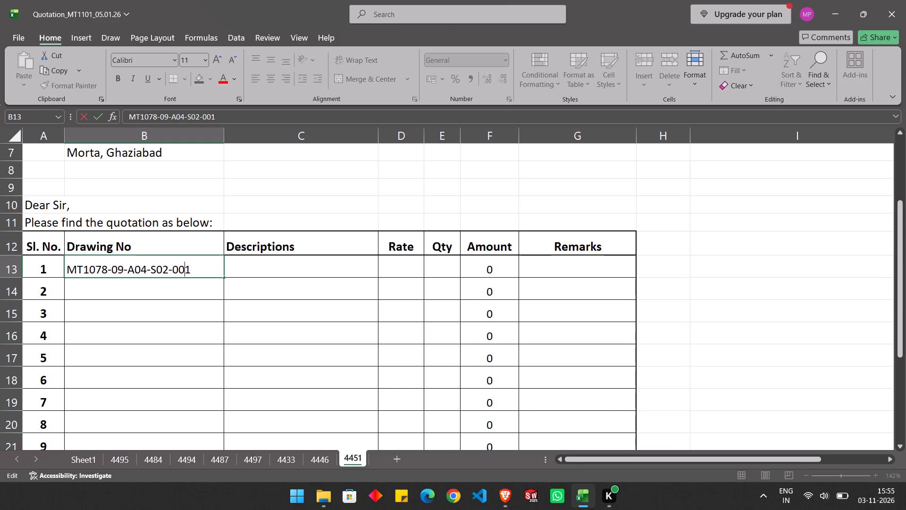
key("Left")
key("Left")
key("Left")
key("Left")
key("Delete")
key("5")
key("Left")
key("Left")
key("Left")
key("Left")
key("Left")
key("Left")
key("Left")
key("Left")
key("Left")
key("BackSpace")
key("Delete")
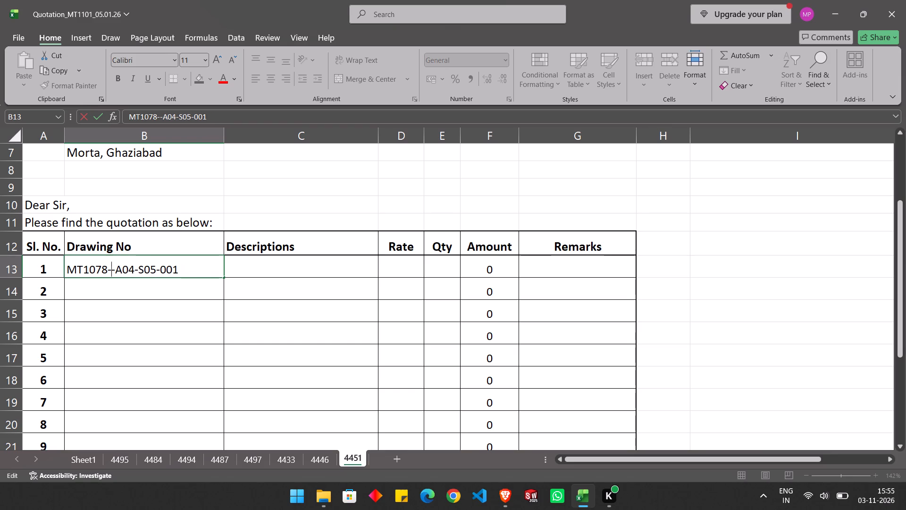
type("10")
key("Tab")
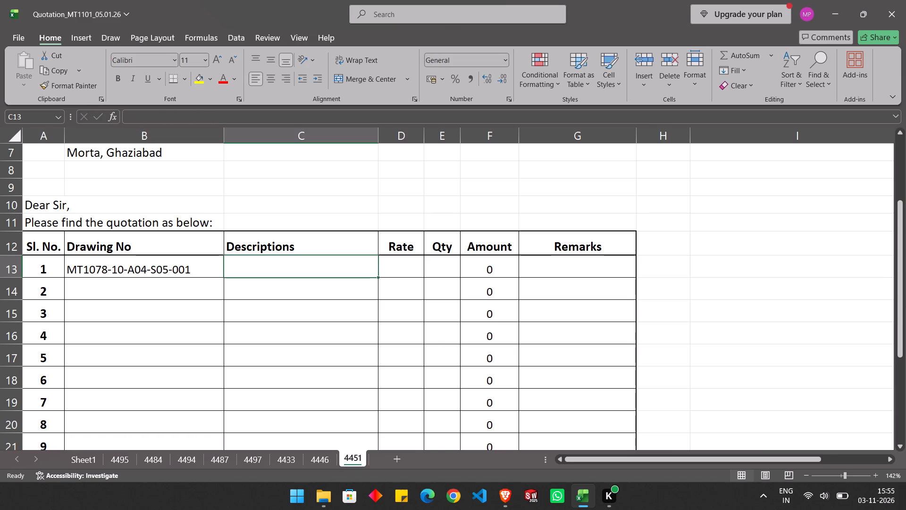
Enter the description GEAR LOCATOR and the rate 975 for item 1.
type("GEAR LOCATOR")
key("space")
key("Tab")
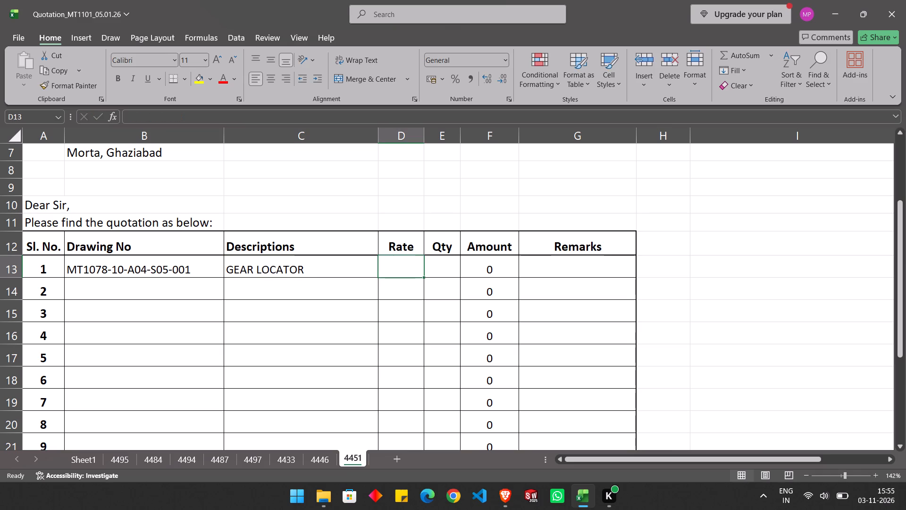
type("975")
key("Tab")
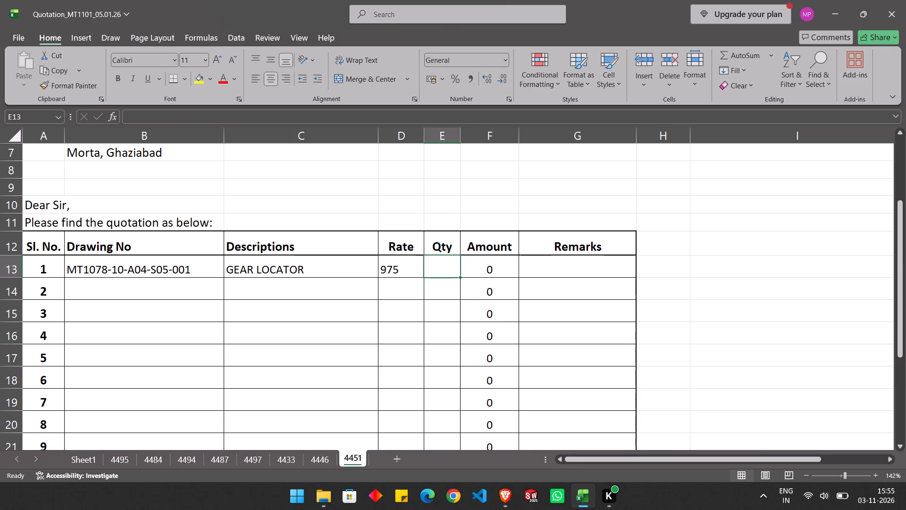
Enter the quantity 1 for item 1, GEAR LOCATOR.
key("1")
key("Return")
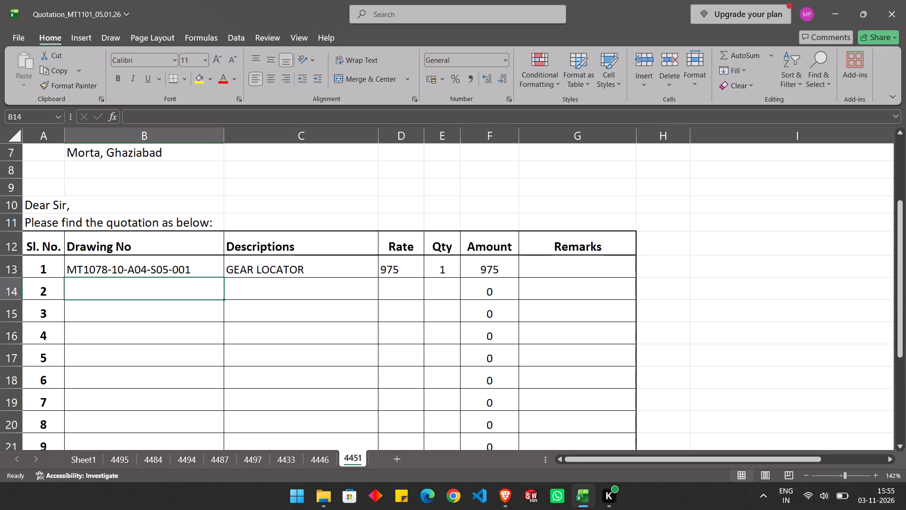
Fill item 1's drawing number down into item 2 as a series.
left_click(204, 267)
left_click_drag(225, 279, 224, 294)
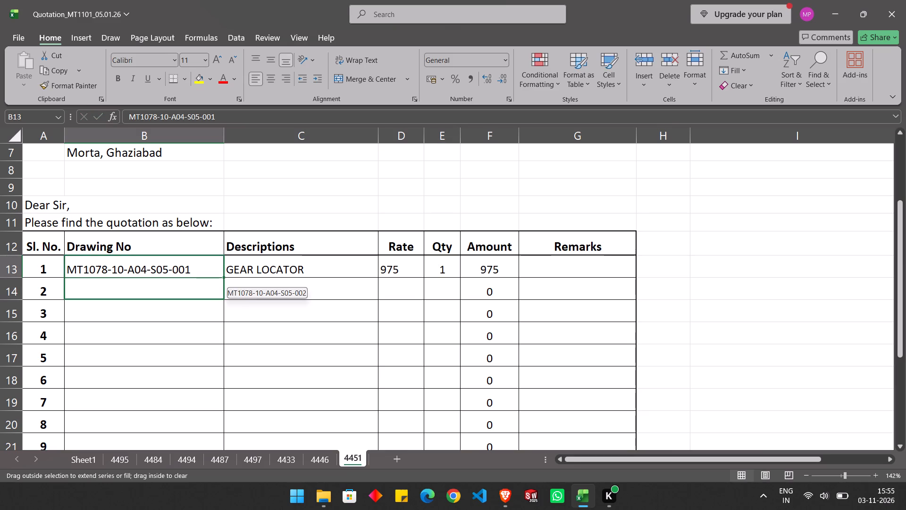
left_click_drag(224, 294, 224, 294)
Change item 2's drawing number to MT1078-09-A04-013, dropping the S05 segment.
double_click(205, 292)
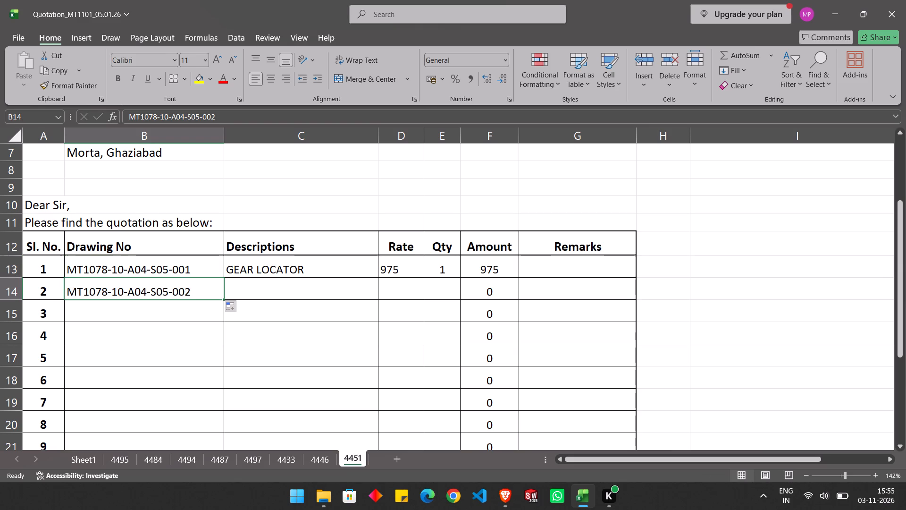
key("BackSpace")
key("BackSpace")
type("13")
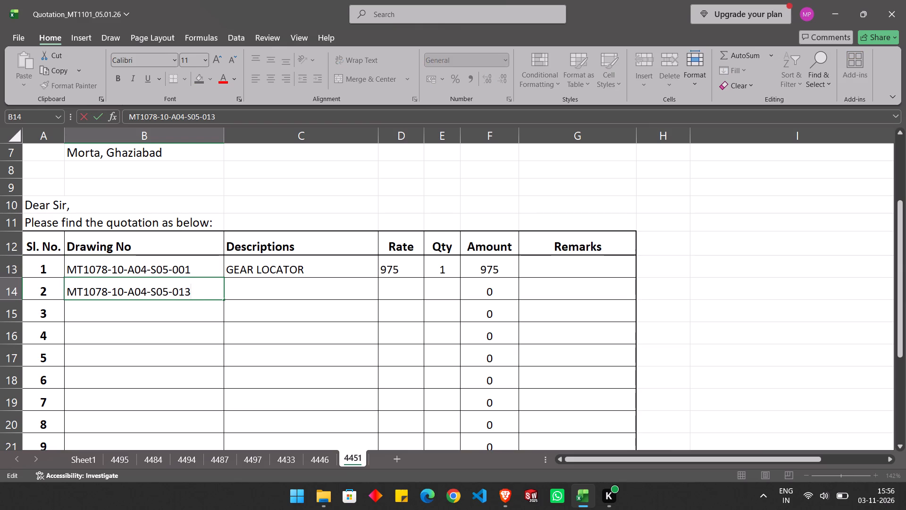
key("Left")
key("Left")
key("Left")
key("Left")
key("BackSpace")
key("Delete")
key("BackSpace")
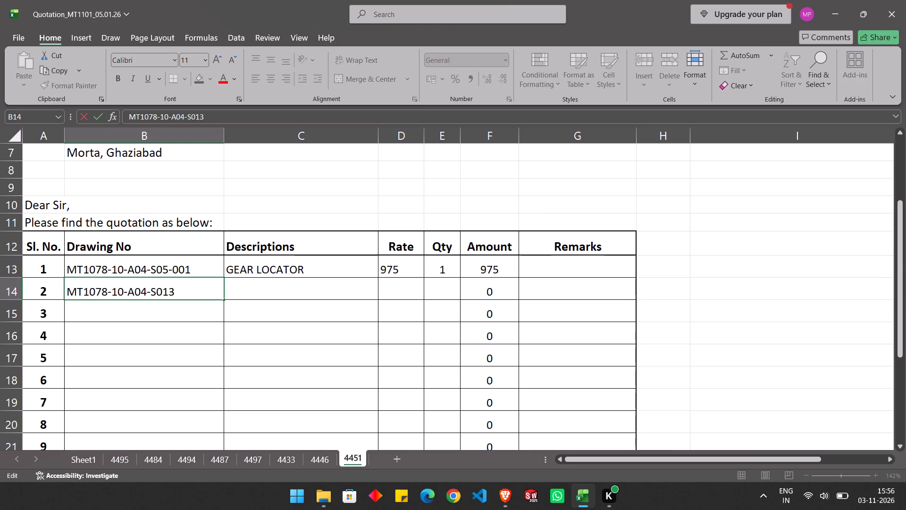
key("BackSpace")
key("Left")
key("Left")
key("Left")
key("Left")
key("Left")
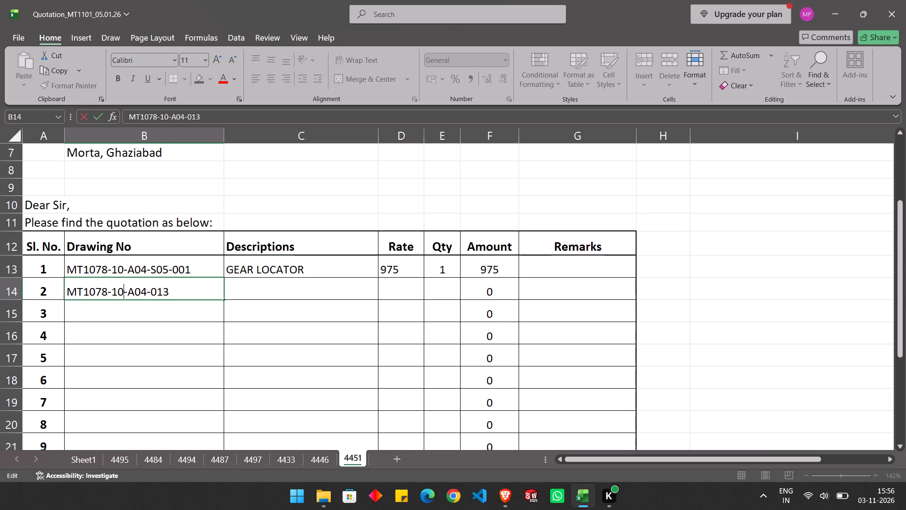
key("BackSpace")
key("BackSpace")
type("09")
key("Tab")
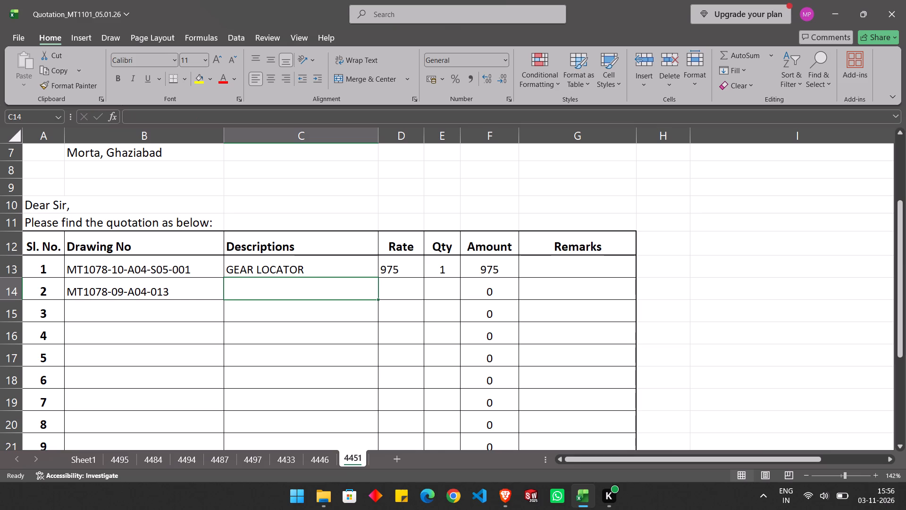
Enter the description PRESSING DOLLY for item 2.
type("PRESSING")
key("space")
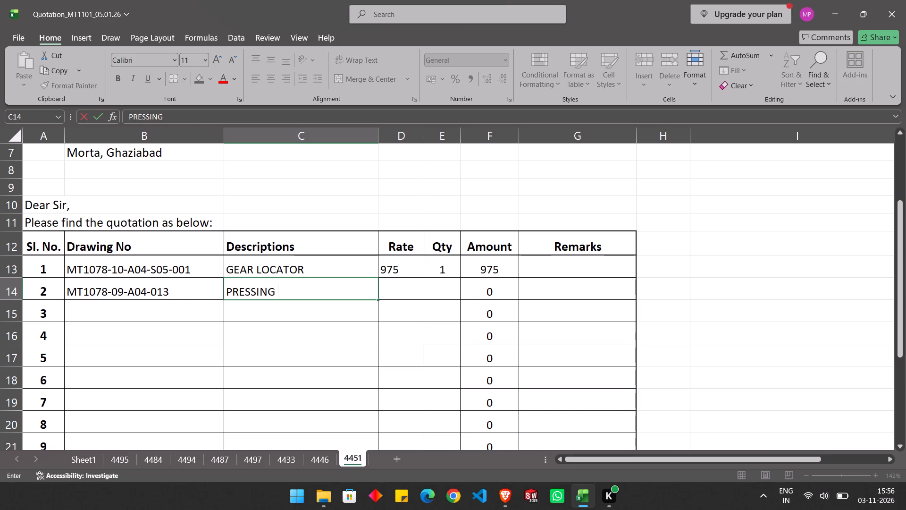
type("DOLLY")
key("Tab")
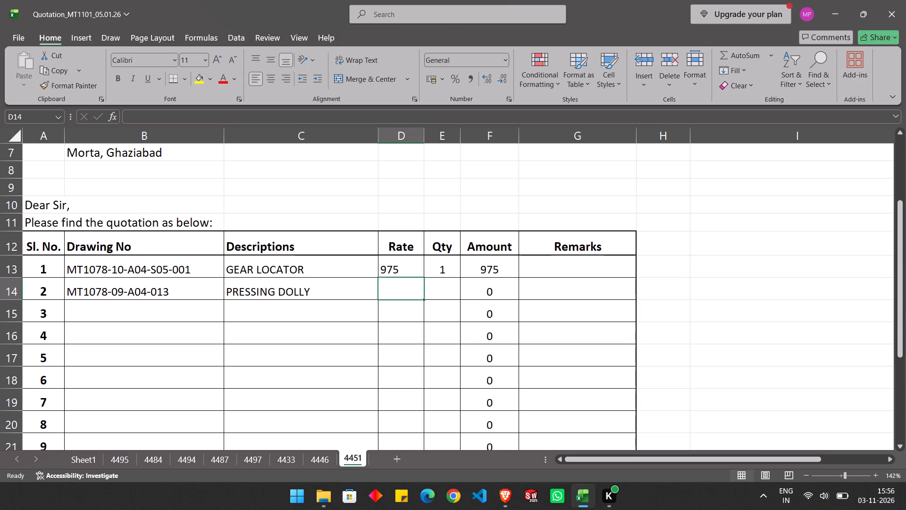
Fill item 2's drawing number as a series down through item 11.
left_click(193, 291)
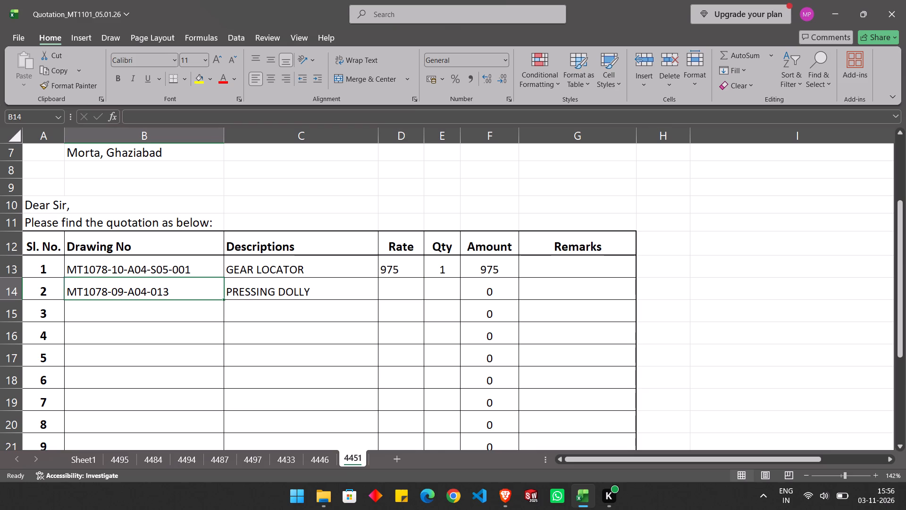
left_click_drag(225, 299, 218, 400)
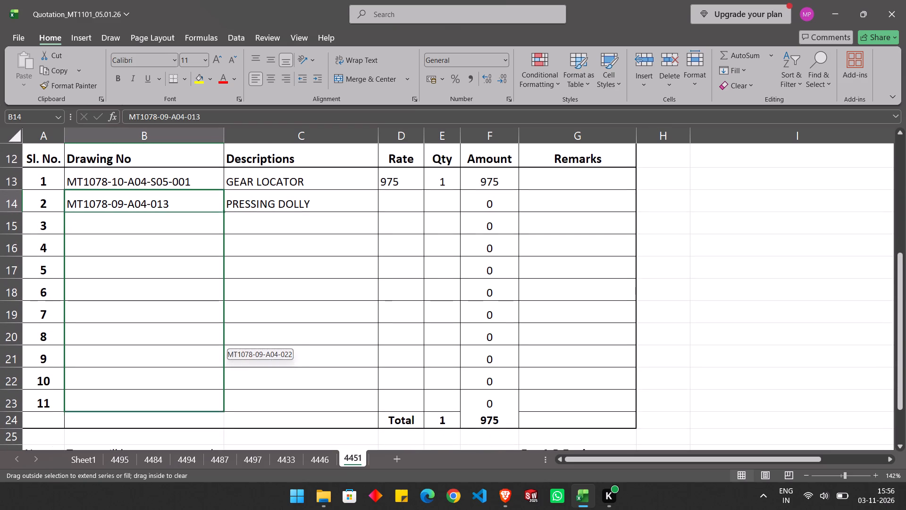
left_click_drag(218, 400, 221, 407)
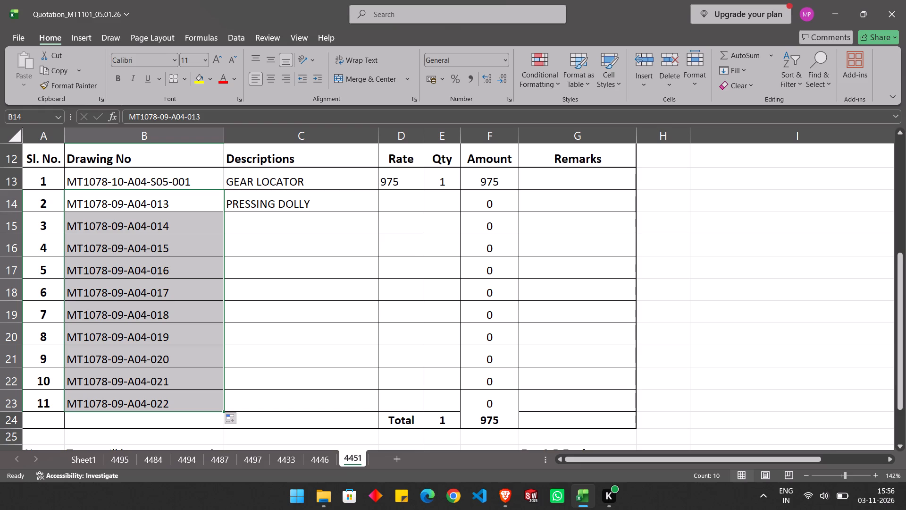
Change the drawing numbers of item 3 to MT1078-09-A04-011 and item 4 to MT1078-09-A04-009.
double_click(177, 225)
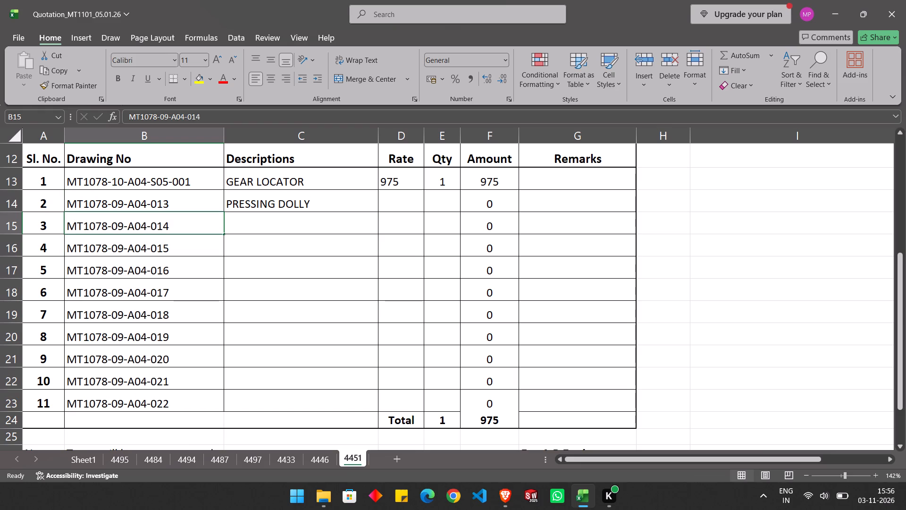
key("BackSpace")
key("1")
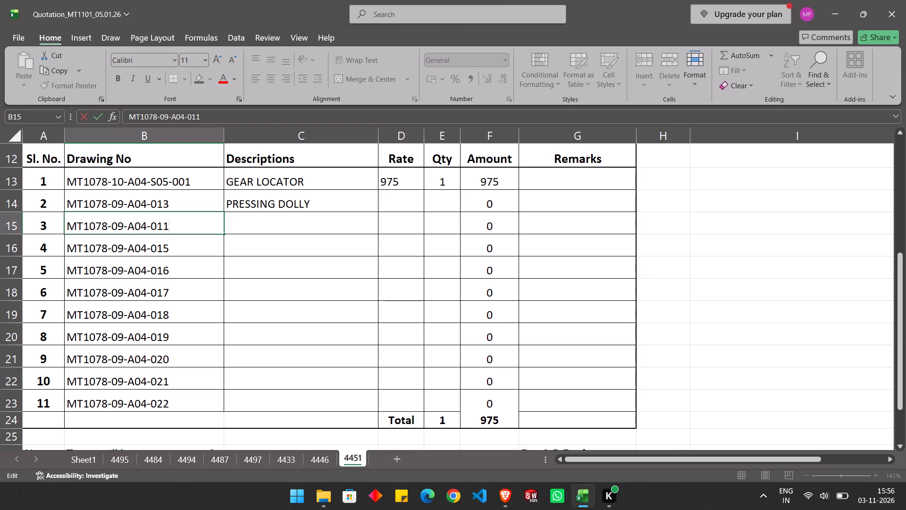
double_click(175, 249)
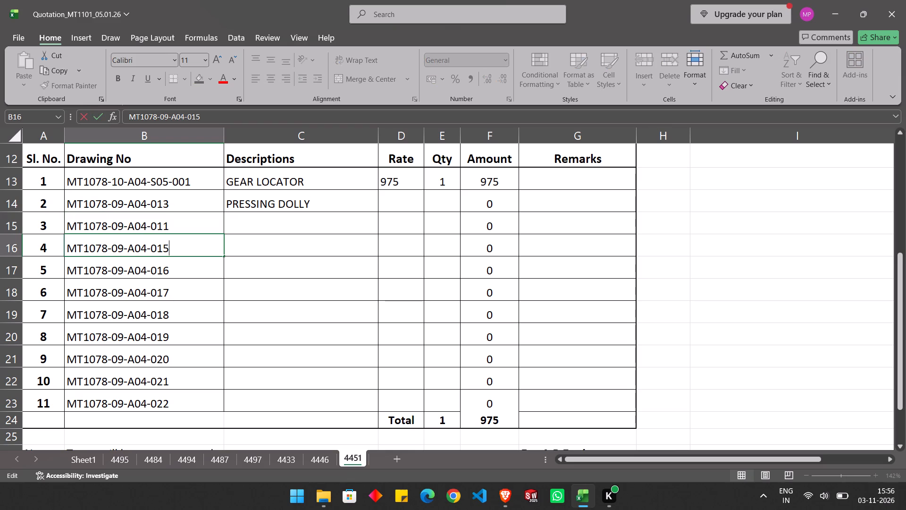
key("BackSpace")
key("BackSpace")
type("09")
key("Return")
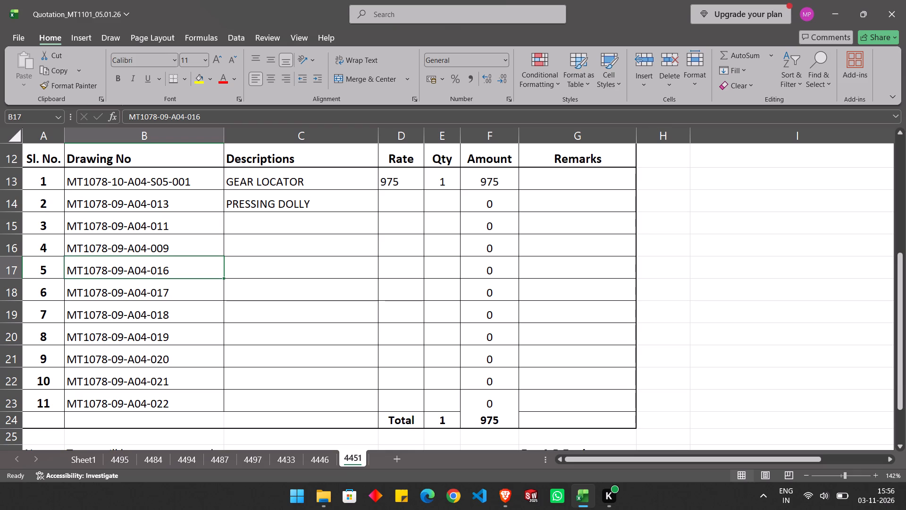
Change the drawing numbers of item 5 to MT1078-09-A04-008 and item 6 to MT1078-09-A04-007.
double_click(185, 269)
key("BackSpace")
key("BackSpace")
type("09")
key("BackSpace")
key("8")
key("Return")
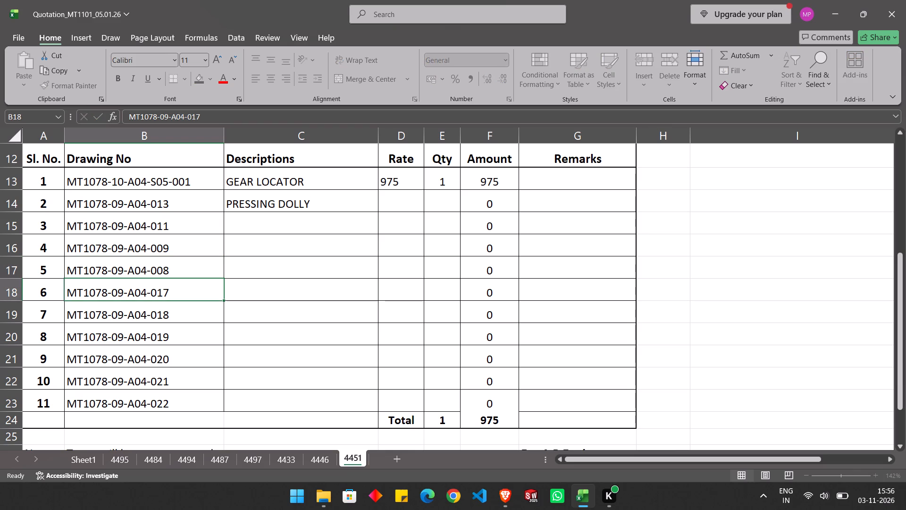
double_click(185, 290)
key("BackSpace")
key("BackSpace")
type("07")
key("Return")
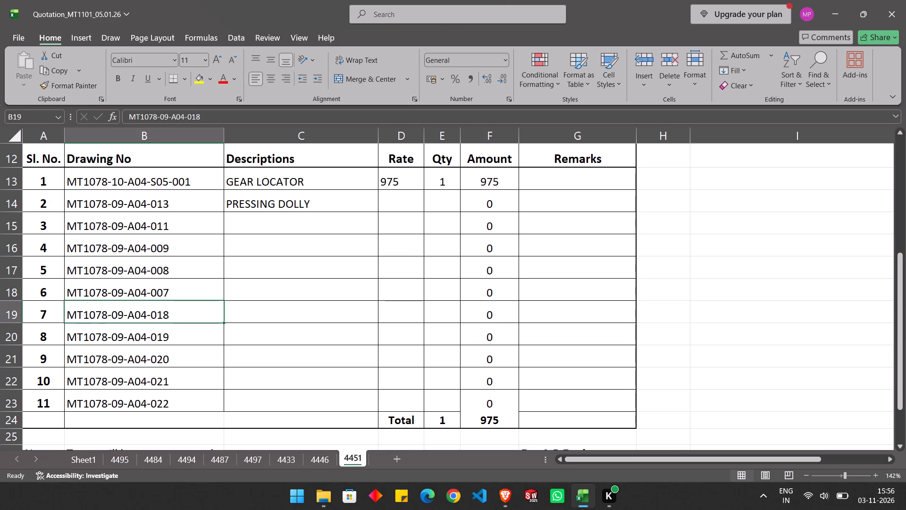
Change the drawing numbers of item 7 to MT1078-09-A04-006 and item 8 to MT1078-09-A04-005.
double_click(188, 317)
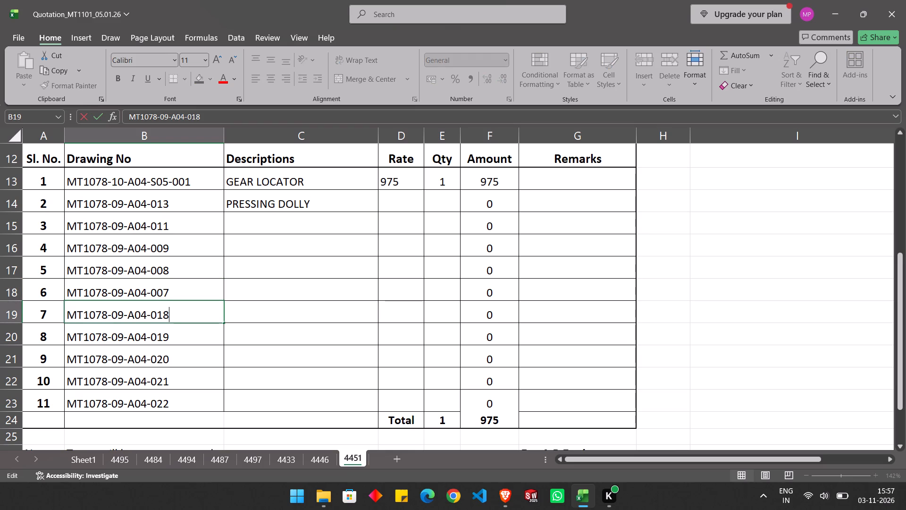
key("BackSpace")
key("BackSpace")
type("06")
key("Return")
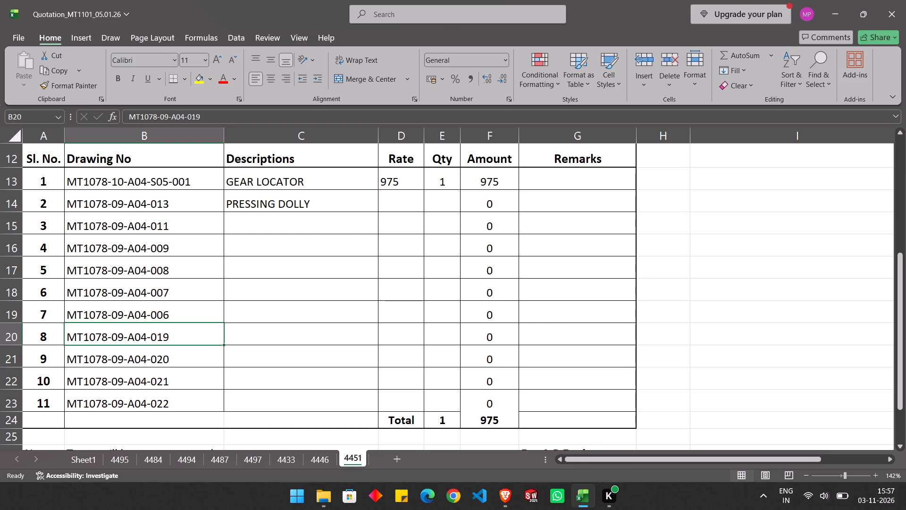
double_click(193, 336)
key("BackSpace")
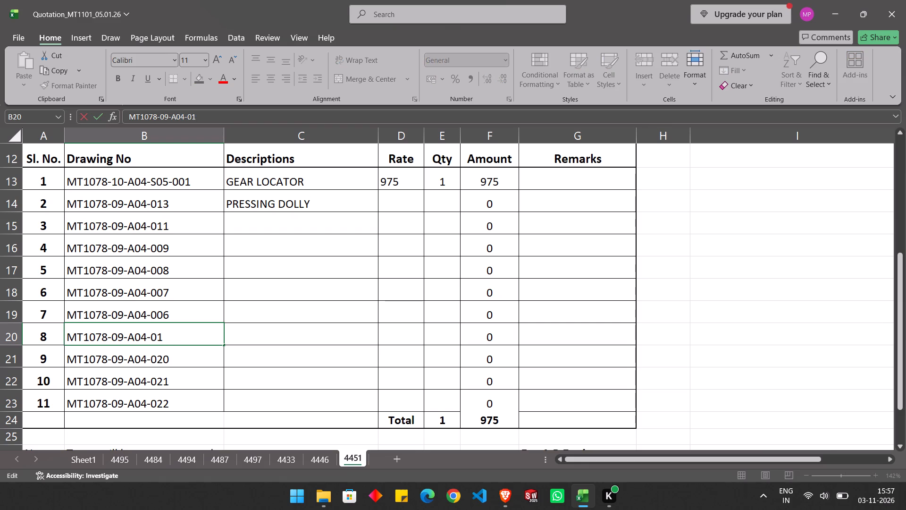
key("BackSpace")
type("06")
key("BackSpace")
key("5")
key("Return")
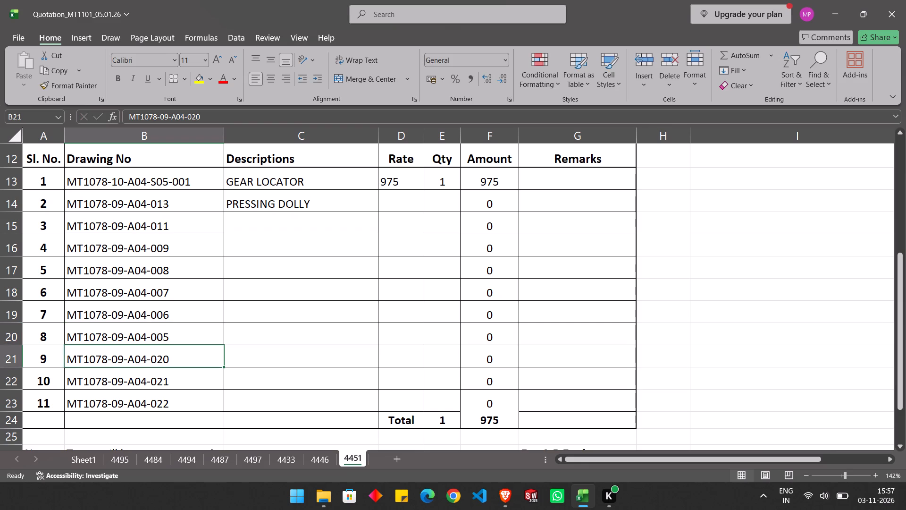
Change the drawing numbers of item 9 to MT1078-09-A04-003 and item 10 to MT1078-09-A04-002.
left_click(188, 354)
double_click(189, 355)
key("BackSpace")
key("BackSpace")
key("0")
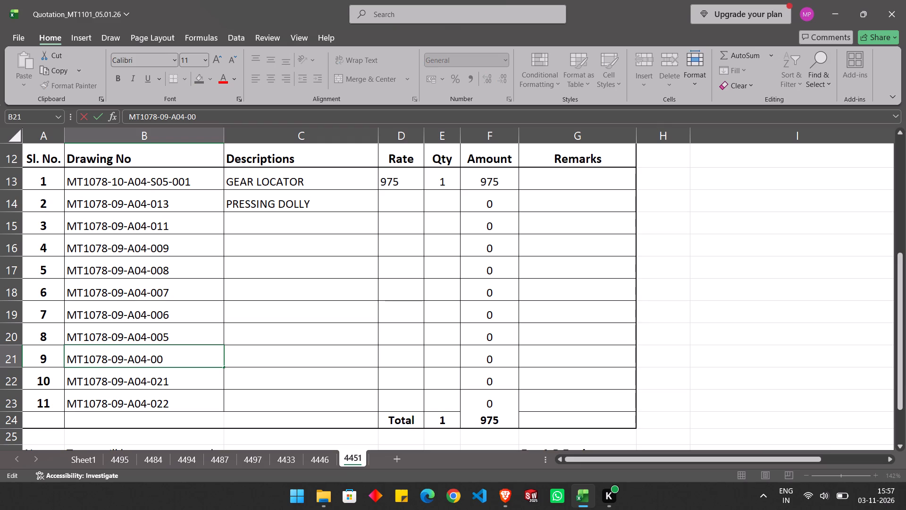
key("3")
key("Return")
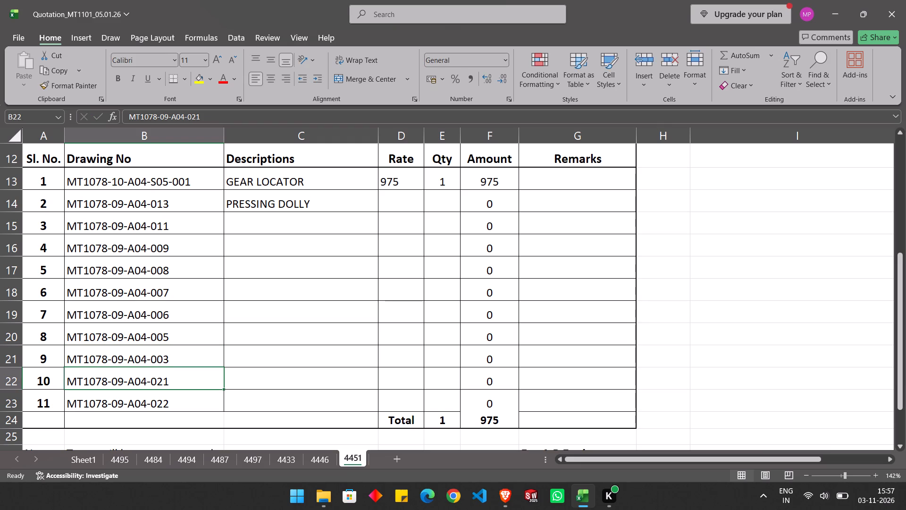
double_click(192, 374)
key("BackSpace")
key("BackSpace")
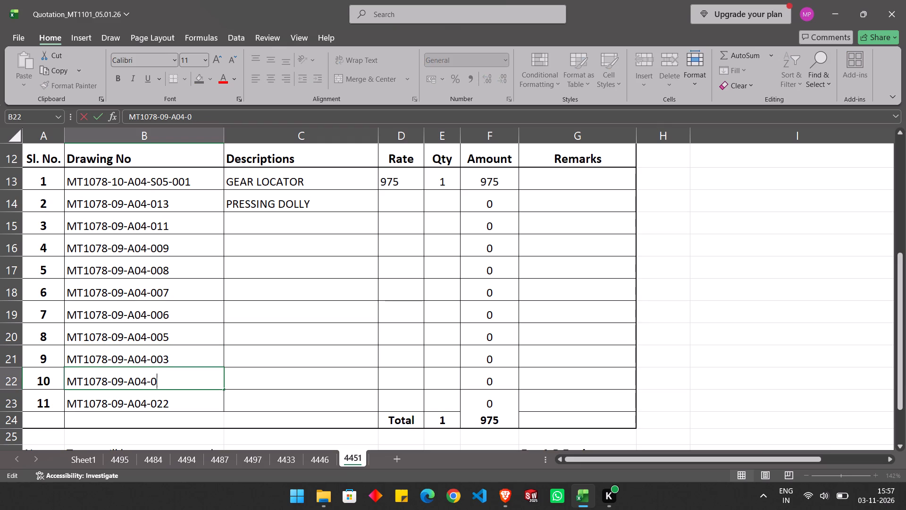
type("02")
key("Return")
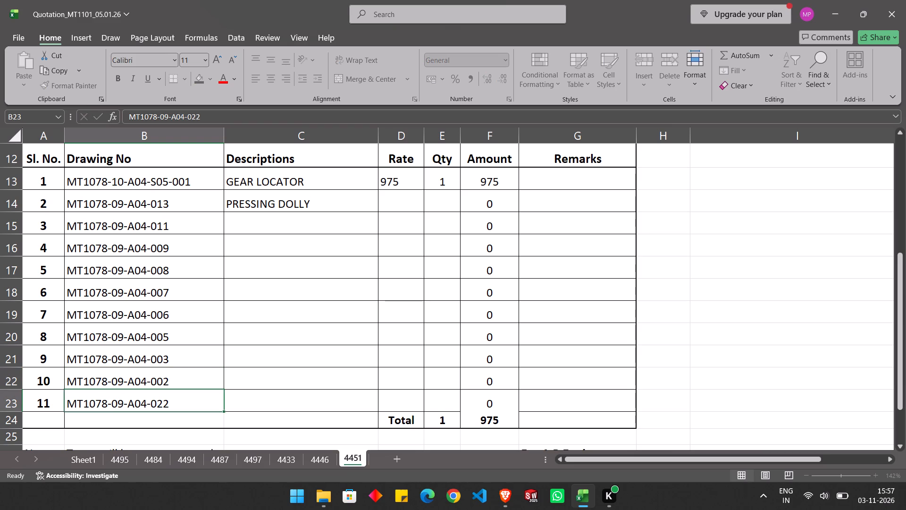
Change the drawing number of item 11 to MT1078-09-A05-001.
double_click(179, 402)
key("BackSpace")
key("BackSpace")
type("01")
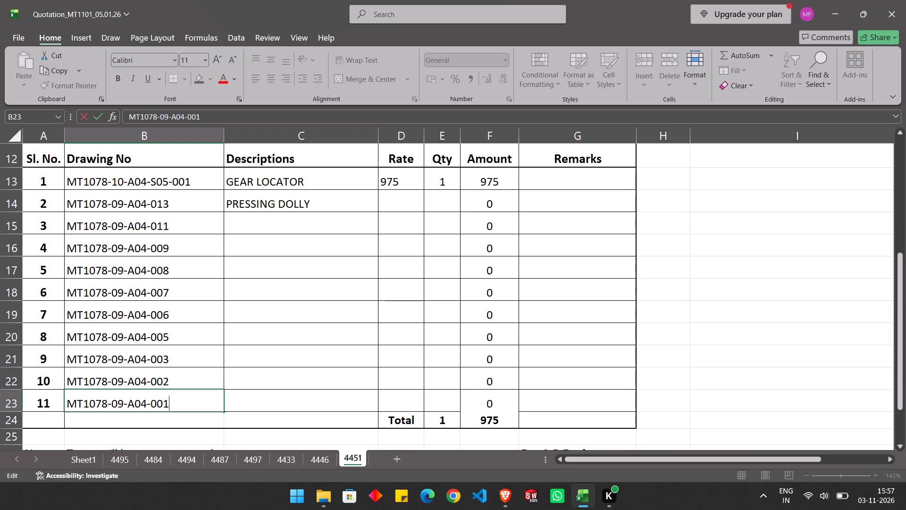
key("Left")
key("Left")
key("Left")
key("Left")
key("BackSpace")
key("5")
key("Tab")
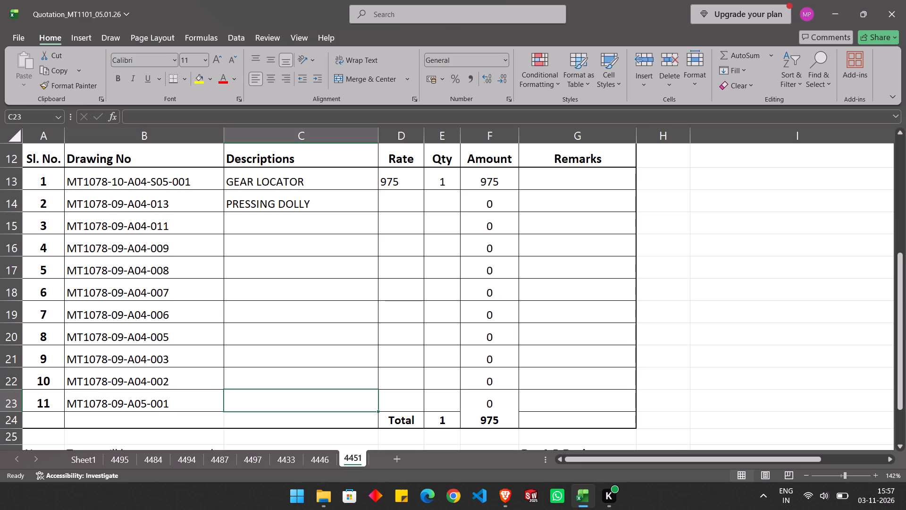
Enter the descriptions TBR INSECTION DOLLY for item 3 and SHSG INSECTION DOLLY for item 4.
left_click(295, 228)
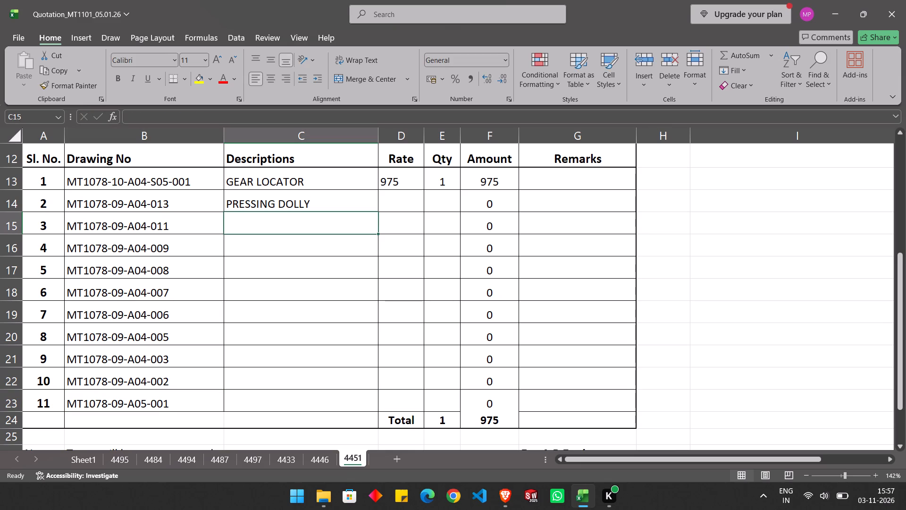
type("TBR INSECTION DOLLY")
key("Return")
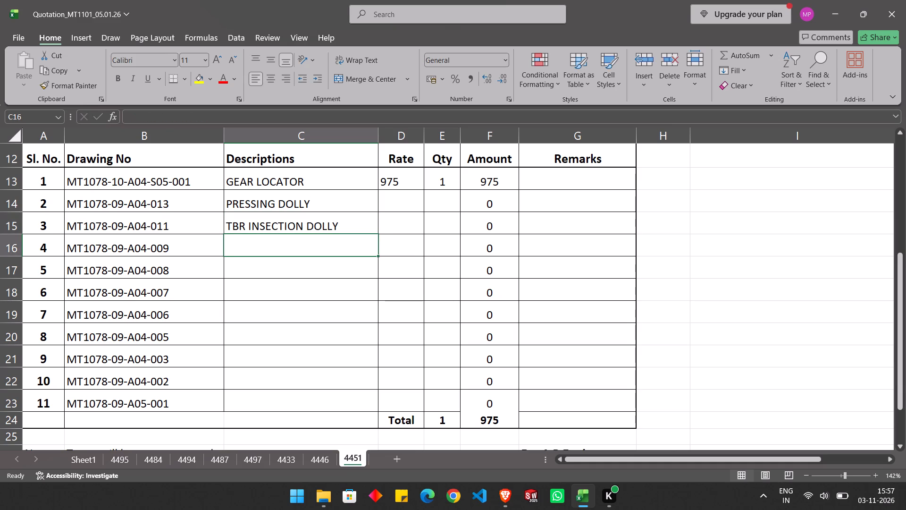
type("SHSG")
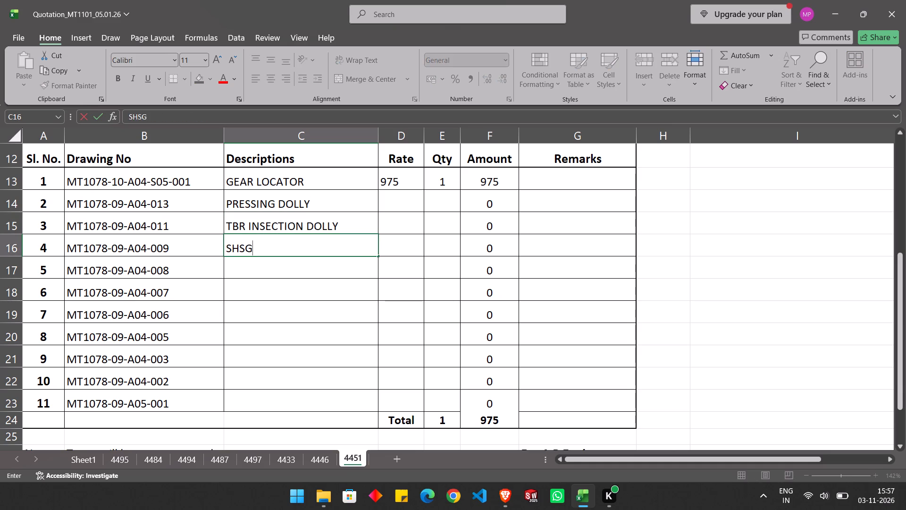
key("space")
type("INSECTION DOLLY")
key("Return")
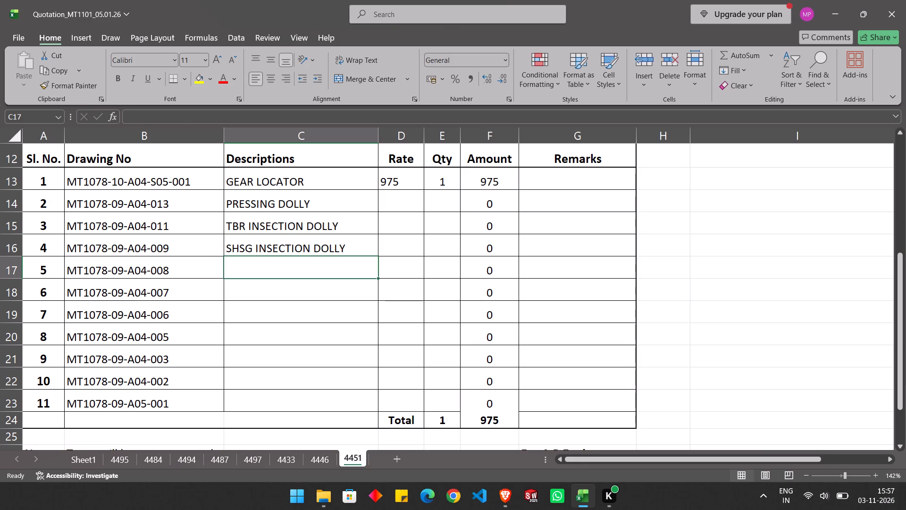
Enter the description RESTING DOLLY for item 5 and PRESSING DOLLY for items 6, 7 and 8.
type("RESTING")
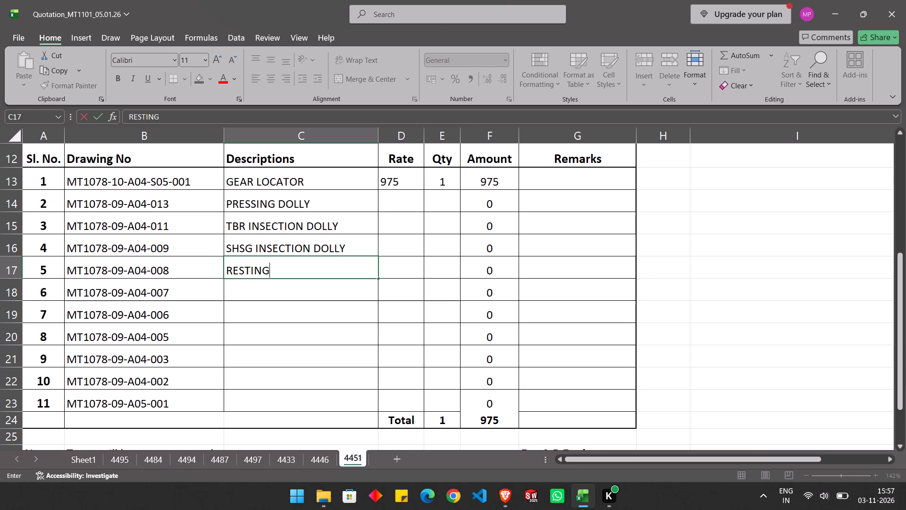
key("space")
type("DOLLY")
key("Return")
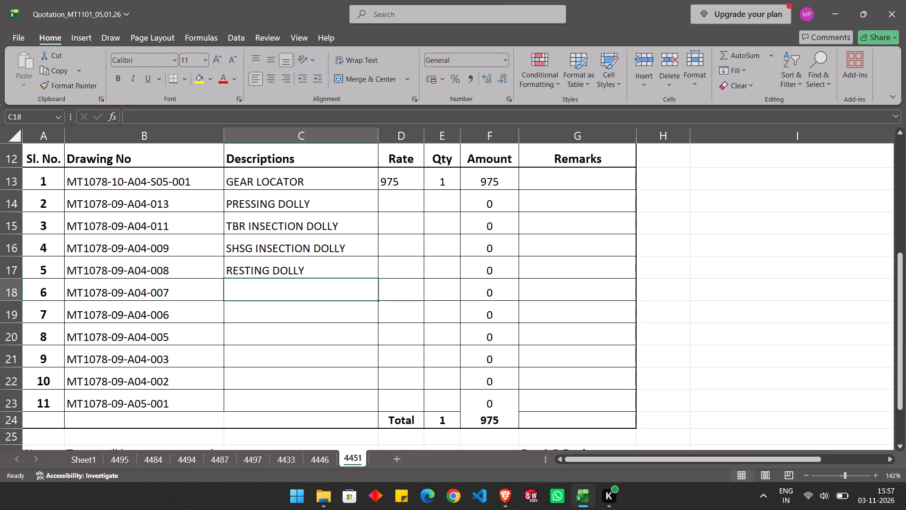
type("PRESSING")
key("space")
key("Return")
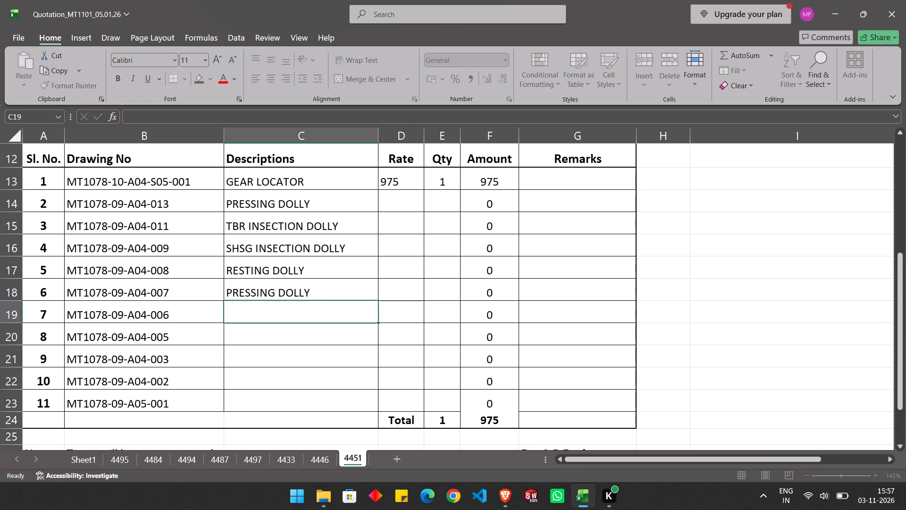
type("PRESS")
key("Return")
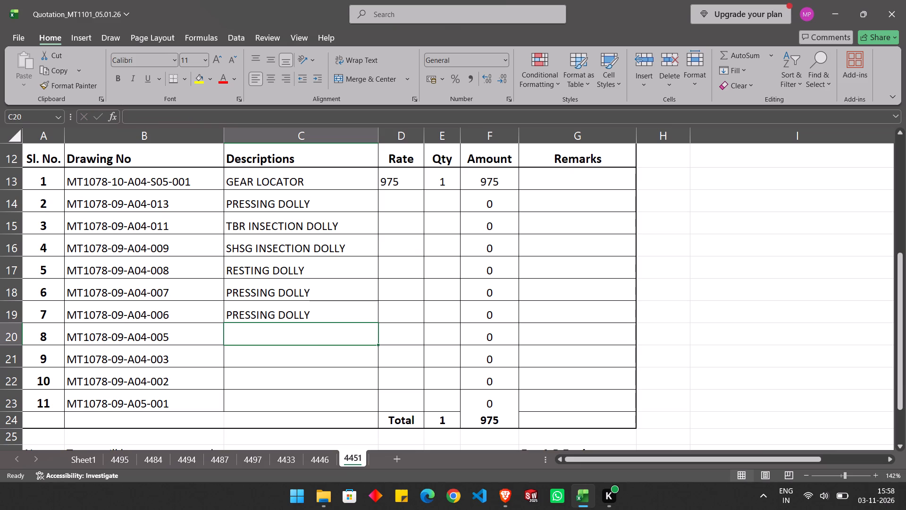
type("PRE")
key("Return")
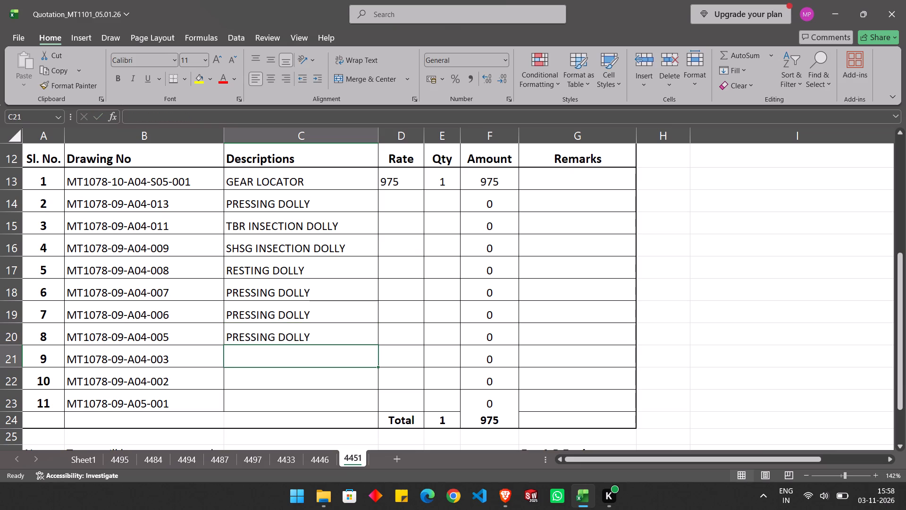
Enter the description GUIDE DOLLY for items 9 and 10 and BEARING INSECTION for item 11.
type("GUIDE")
key("space")
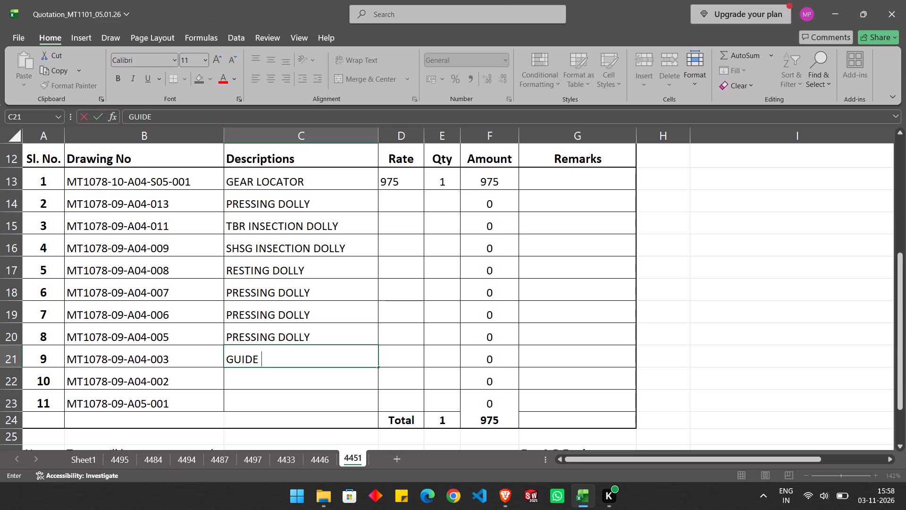
type("DOLLY")
key("Return")
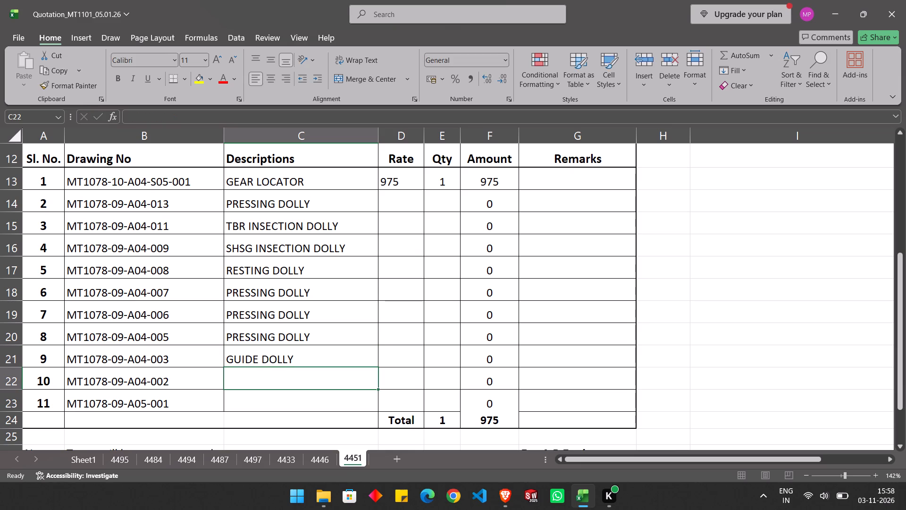
type("GUIDE")
key("Return")
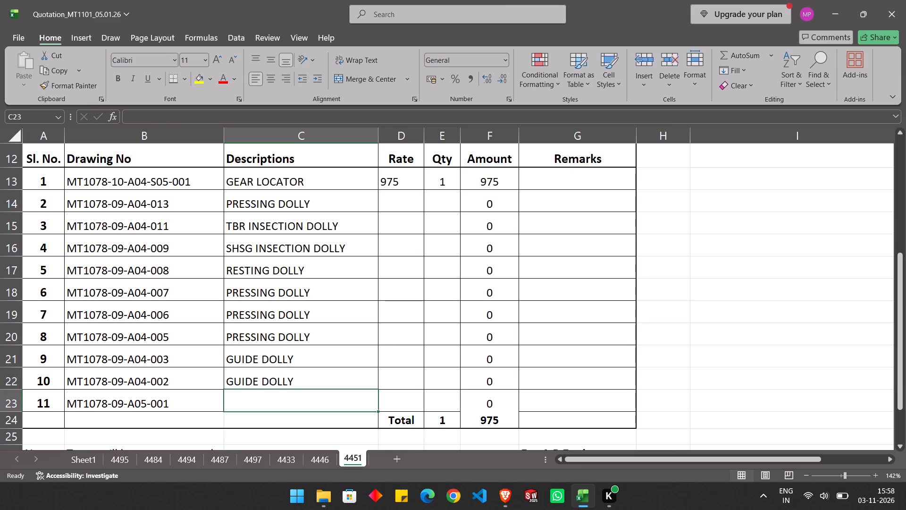
type("BEARING INA")
key("BackSpace")
type("SEC")
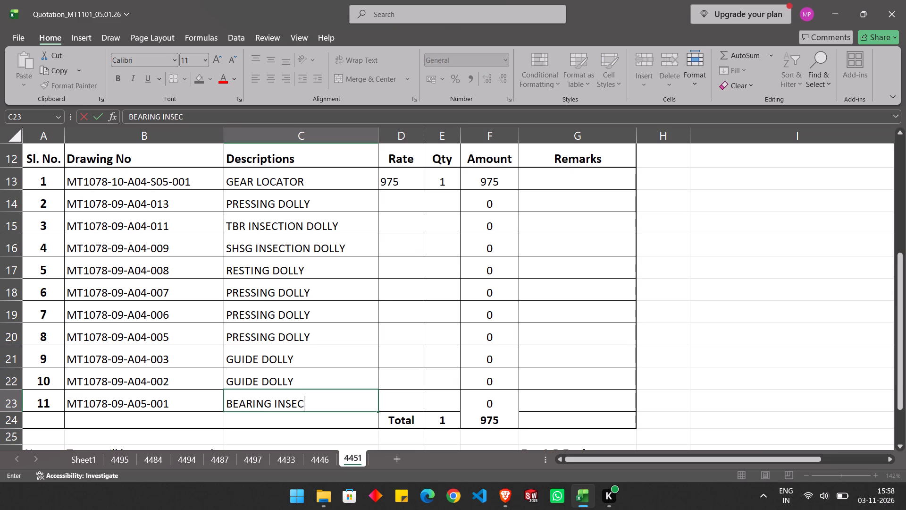
type("TION")
key("Tab")
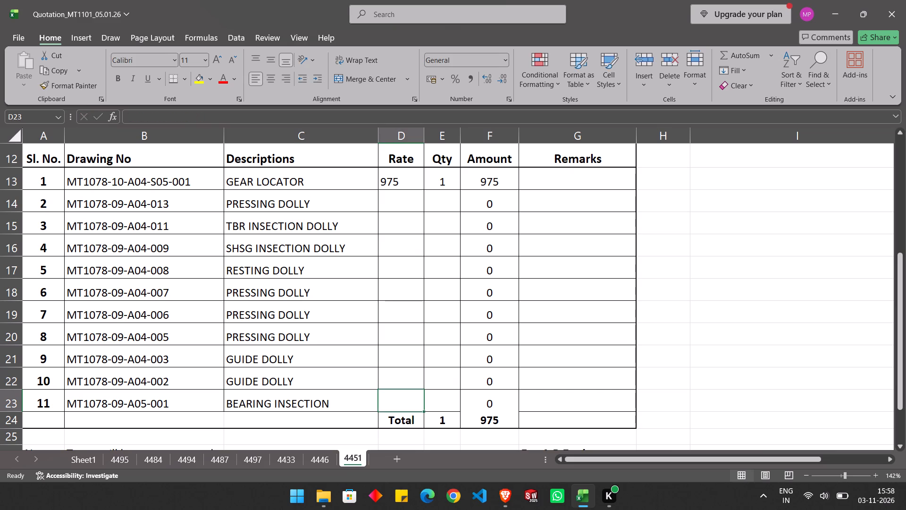
Enter the rates 950, 600, 740, 1040 and 650 for items 2 to 6.
left_click(404, 208)
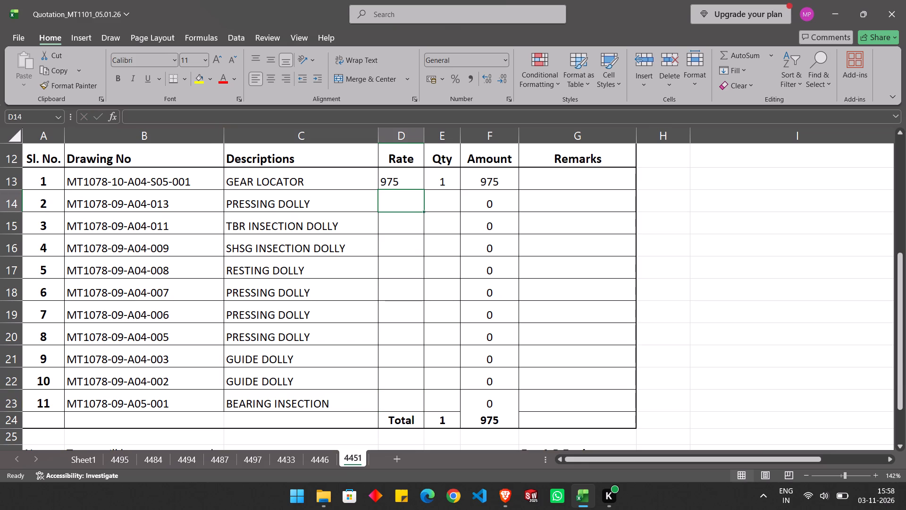
type("950")
key("Return")
type("600")
key("Return")
key("4")
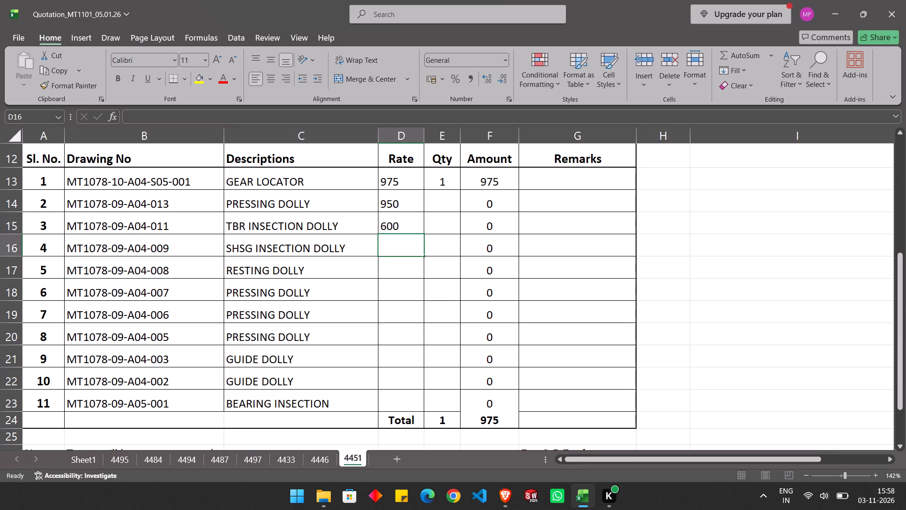
key("BackSpace")
type("740")
key("Return")
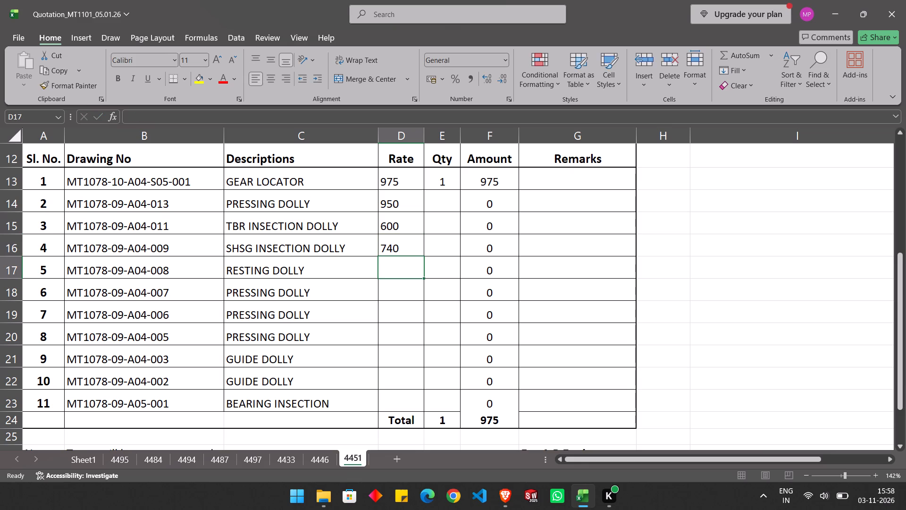
type("1040")
key("Return")
type("650")
key("Return")
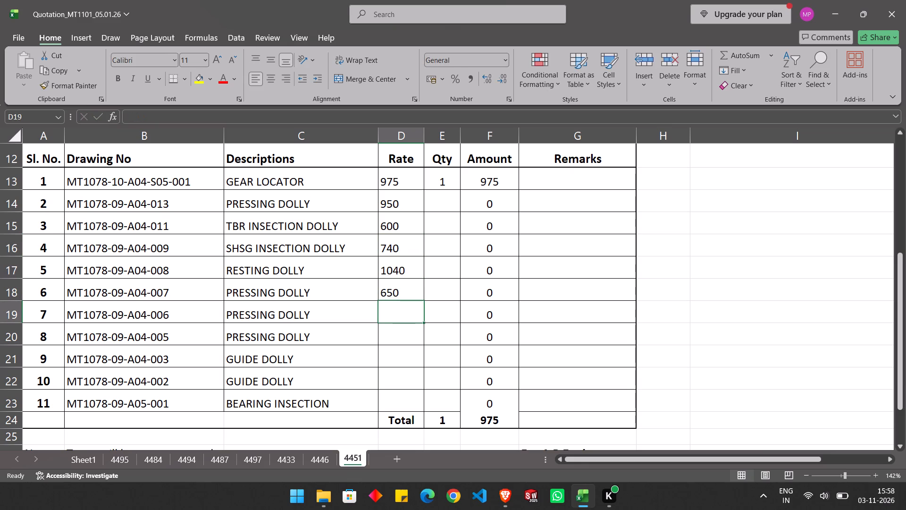
Enter the rates 990, 1330, 975, 660 and 1150 for items 7 to 11.
type("990")
key("Return")
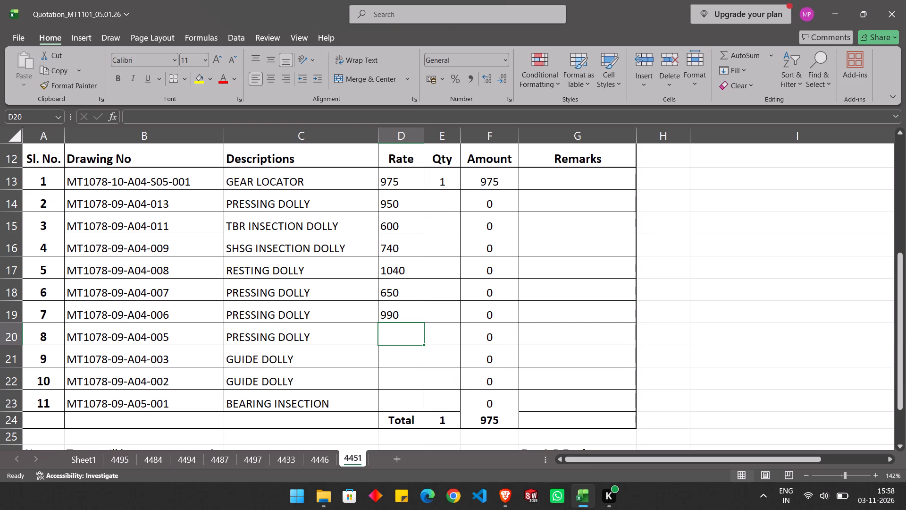
type("1330")
key("Return")
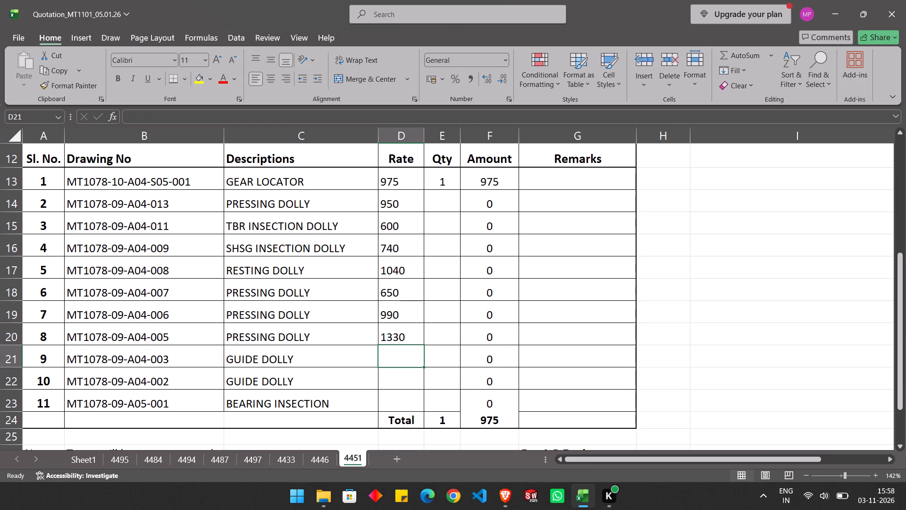
type("975")
key("Return")
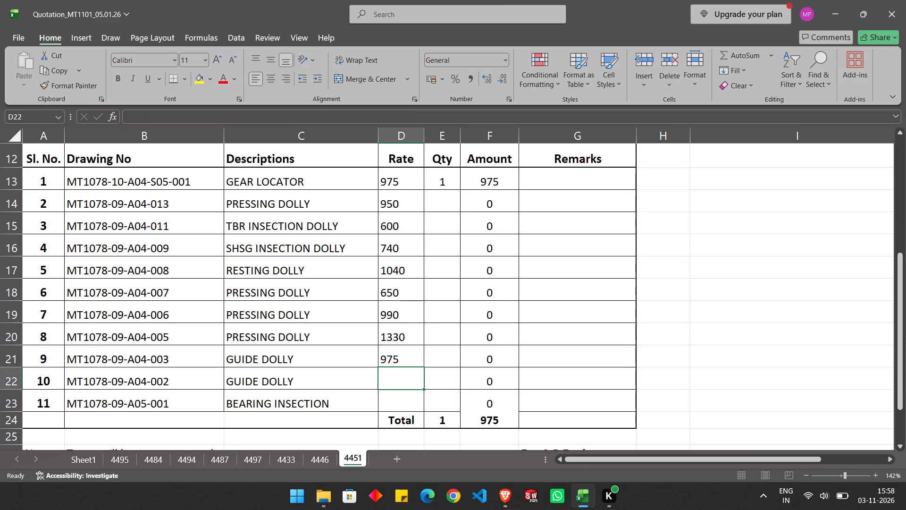
type("660")
key("Return")
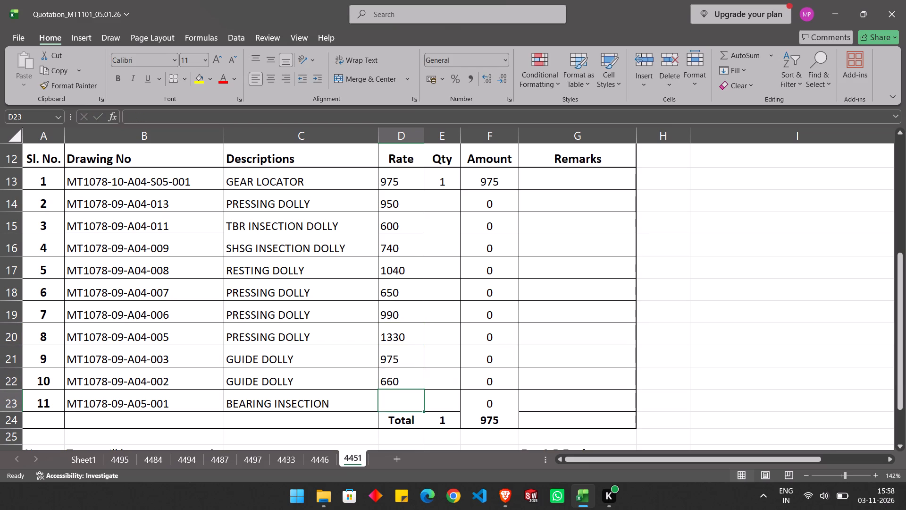
type("1150")
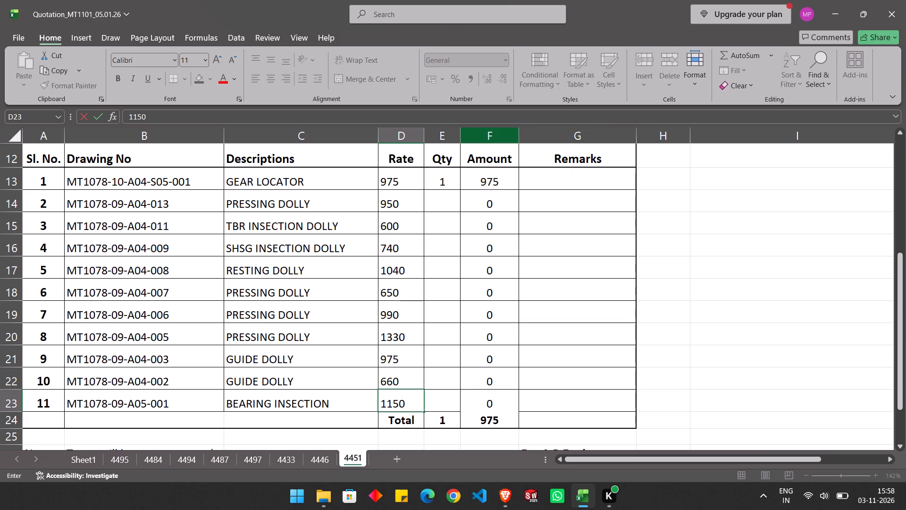
Set the quantity to 1 for each of items 2 to 11.
left_click(444, 196)
key("1")
key("Return")
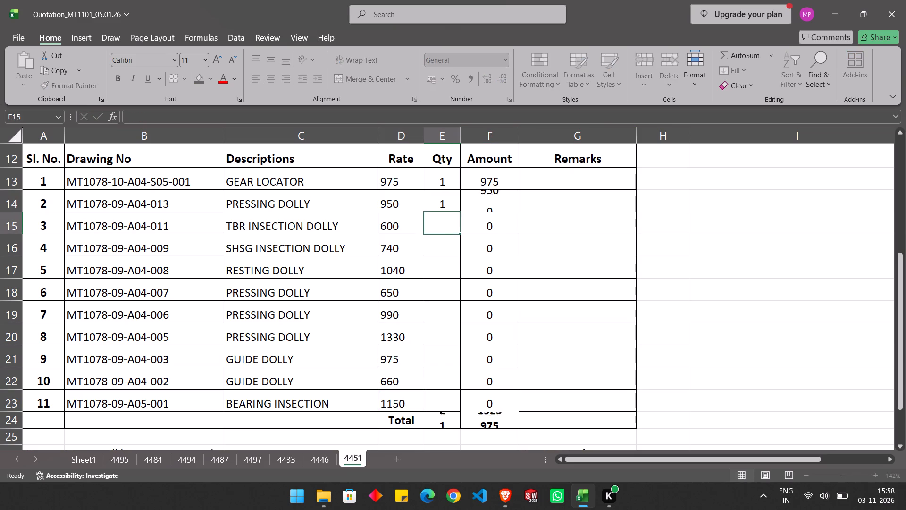
key("1")
key("Return")
key("1")
key("Return")
key("1")
key("Return")
key("1")
key("Return")
key("1")
key("Return")
key("1")
key("Return")
key("1")
key("Return")
key("1")
key("Return")
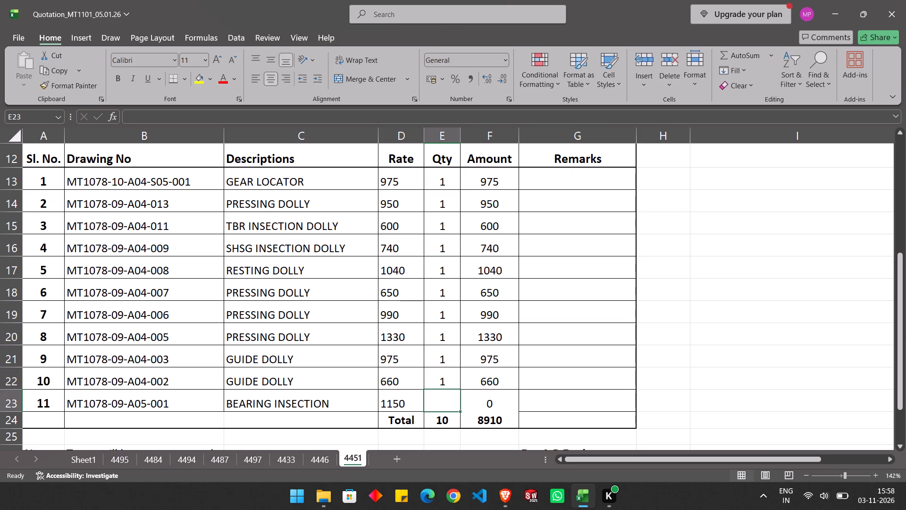
key("1")
key("Return")
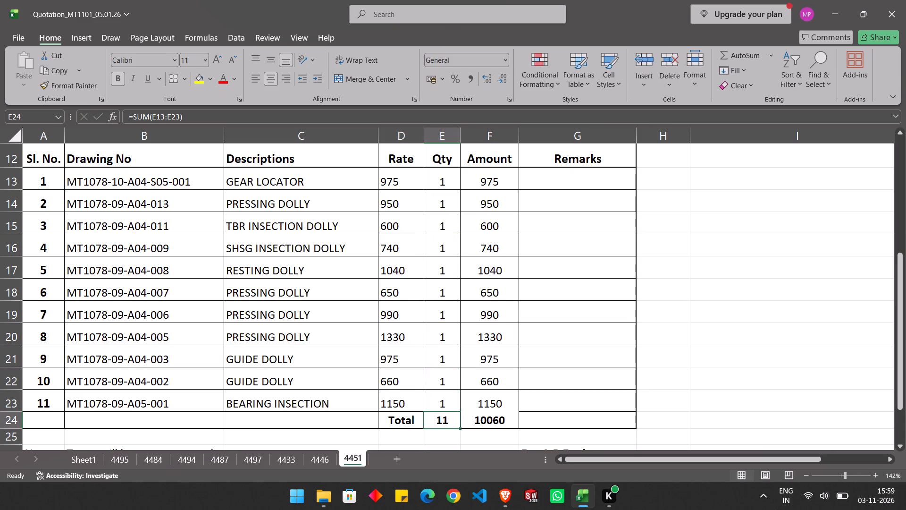
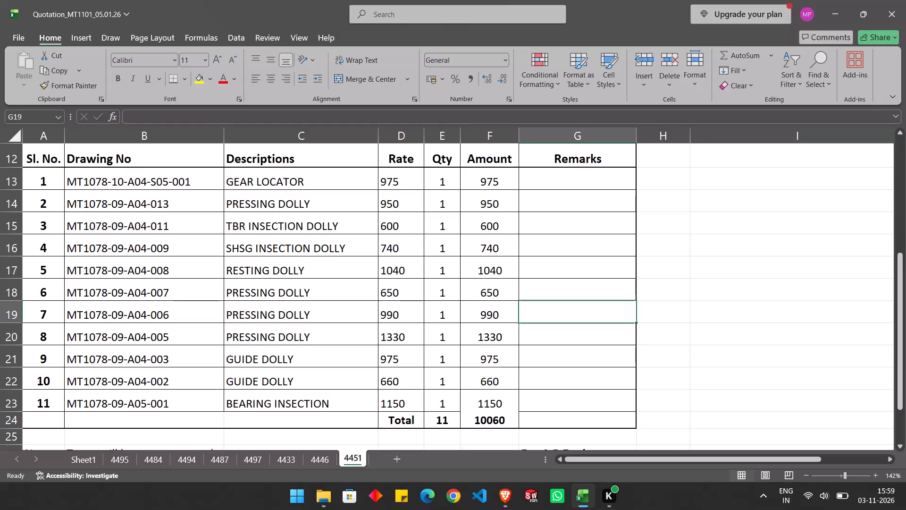
Save the quotation workbook with the completed sheet 4451.
key("ctrl+s")
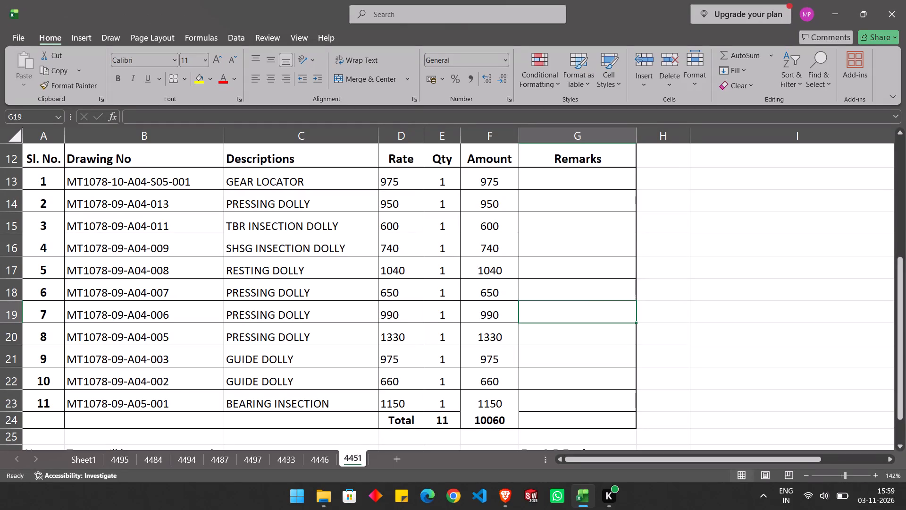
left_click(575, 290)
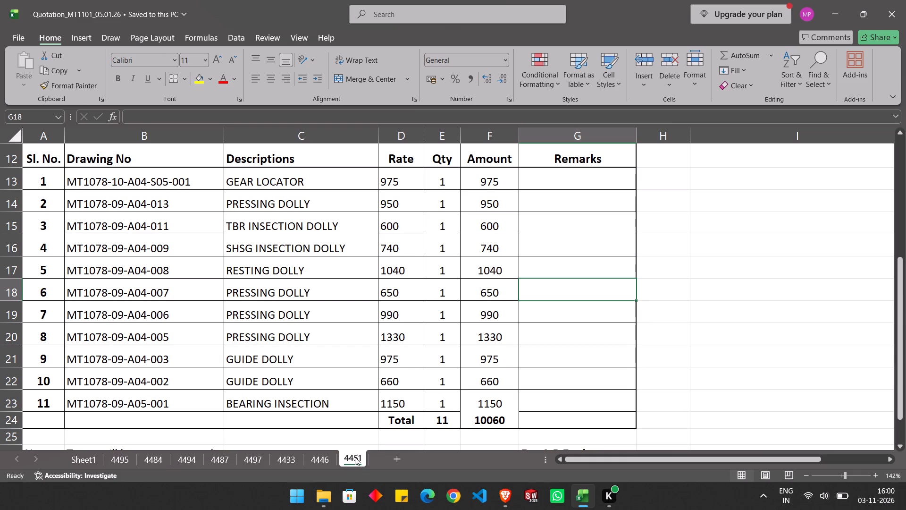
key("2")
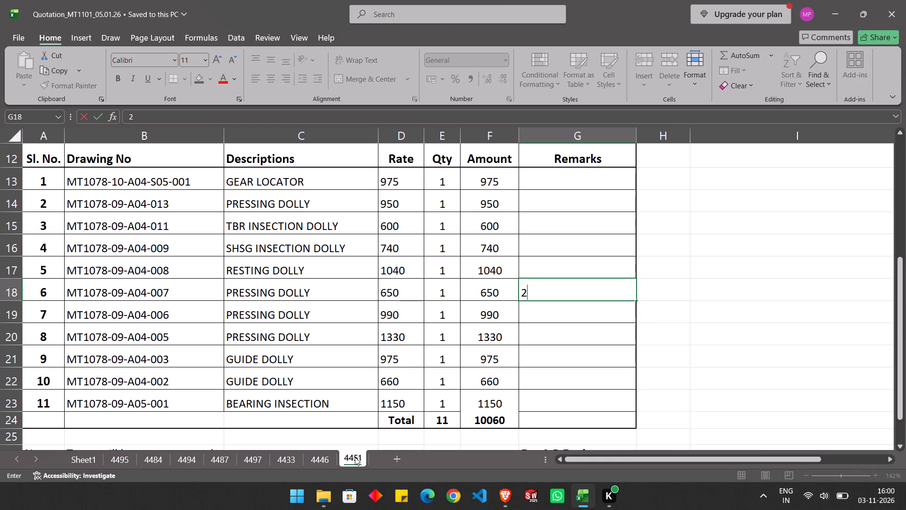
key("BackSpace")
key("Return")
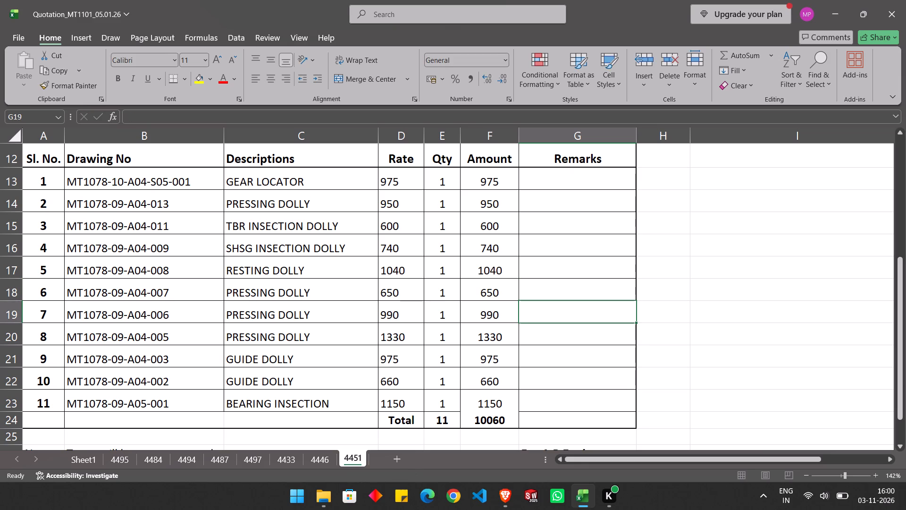
Save the workbook again.
key("ctrl+s")
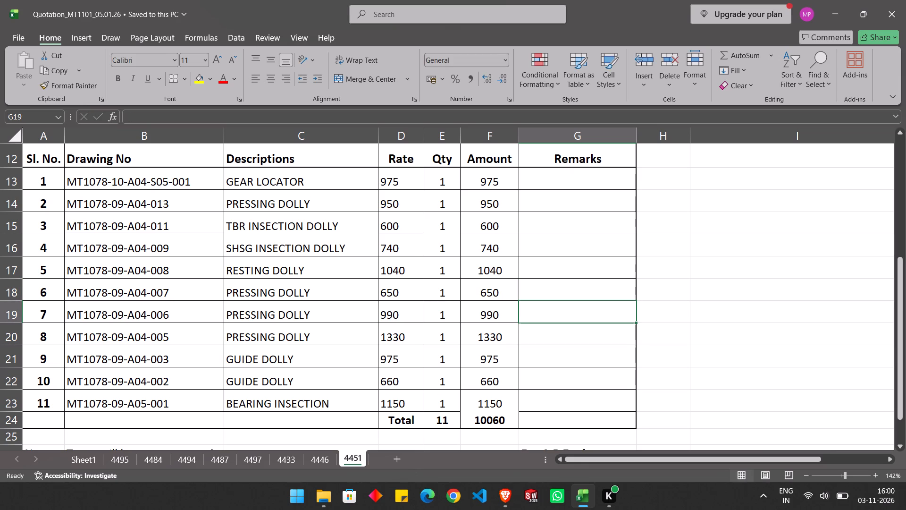
Create a copy of sheet 4451 in the same workbook, placed after all the existing sheets.
right_click(356, 459)
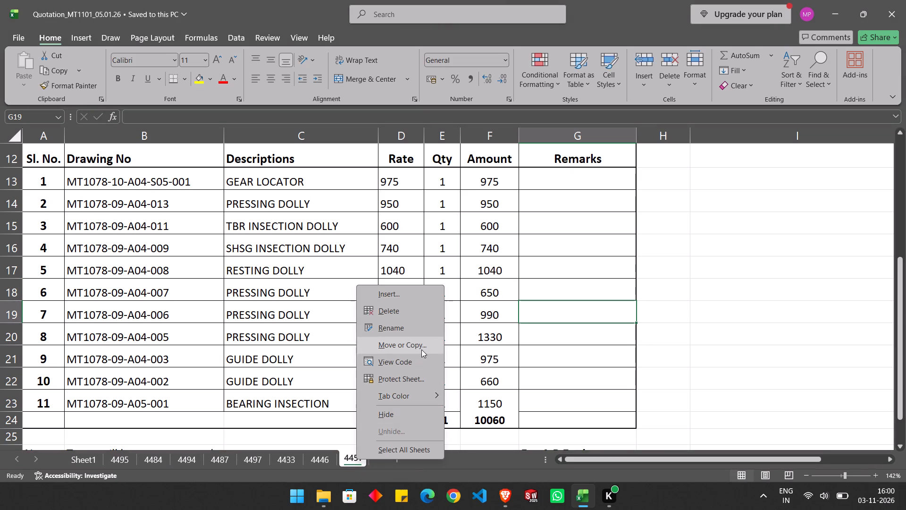
left_click(421, 349)
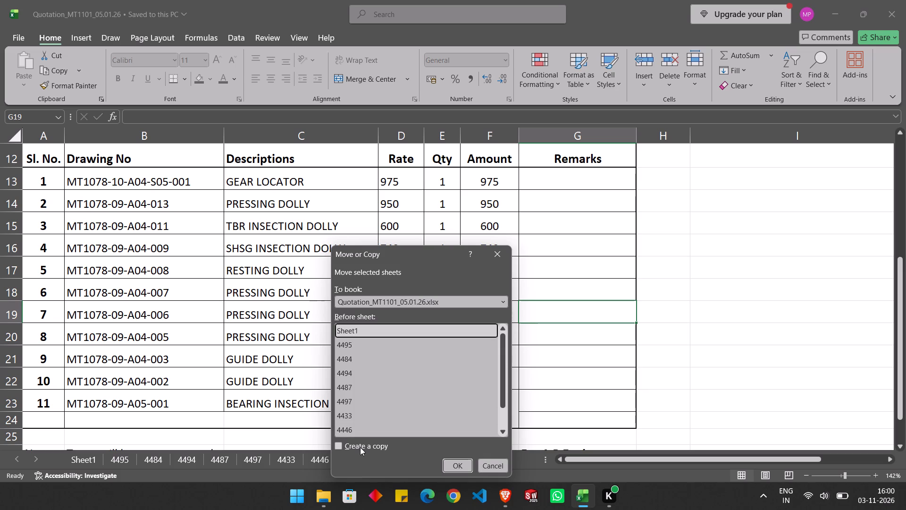
left_click(360, 447)
scroll(402, 408, "down", 8)
left_click(369, 430)
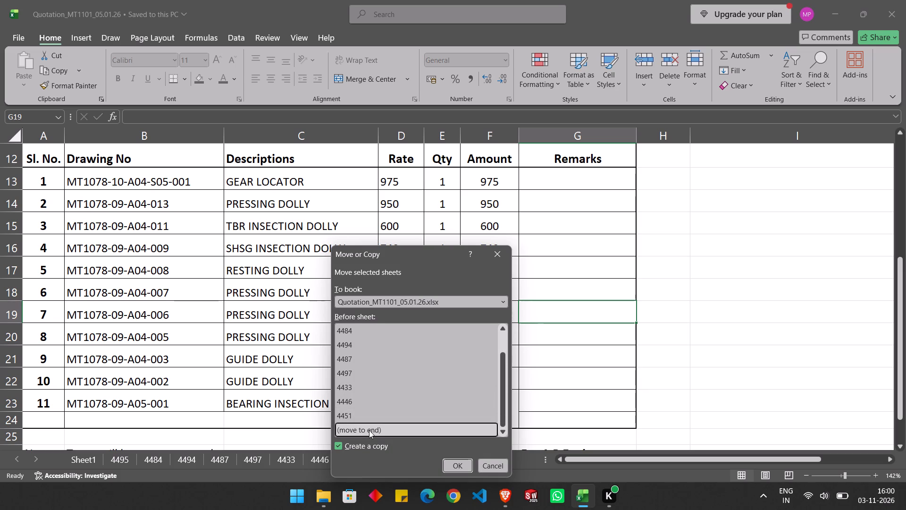
left_click(456, 467)
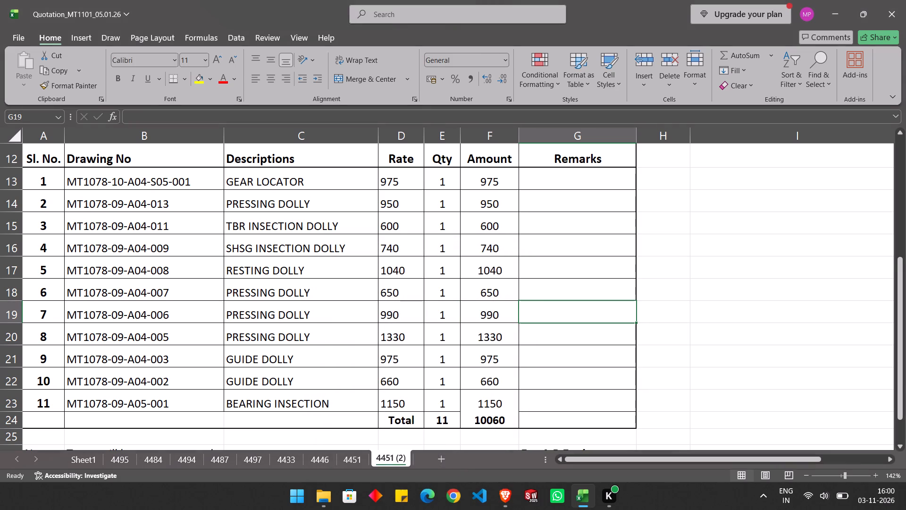
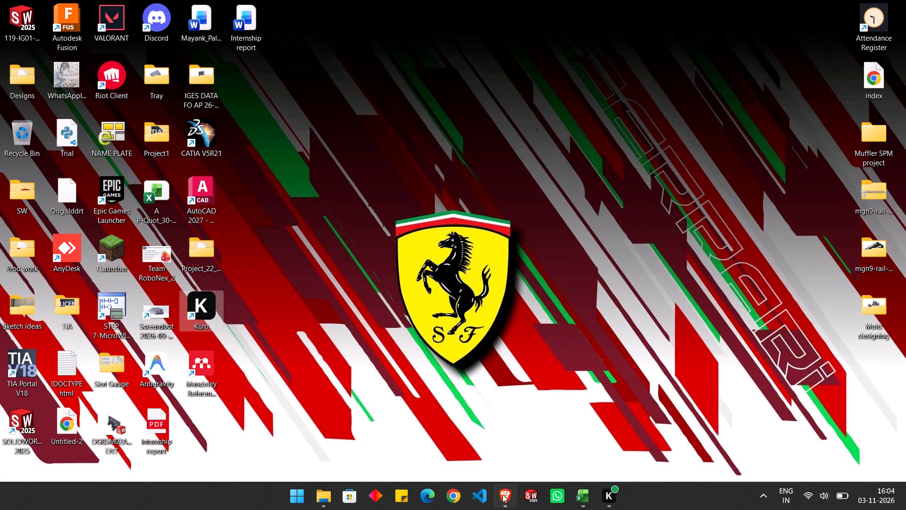
Launch Google Chrome from the desktop and open a browser window.
left_click(447, 493)
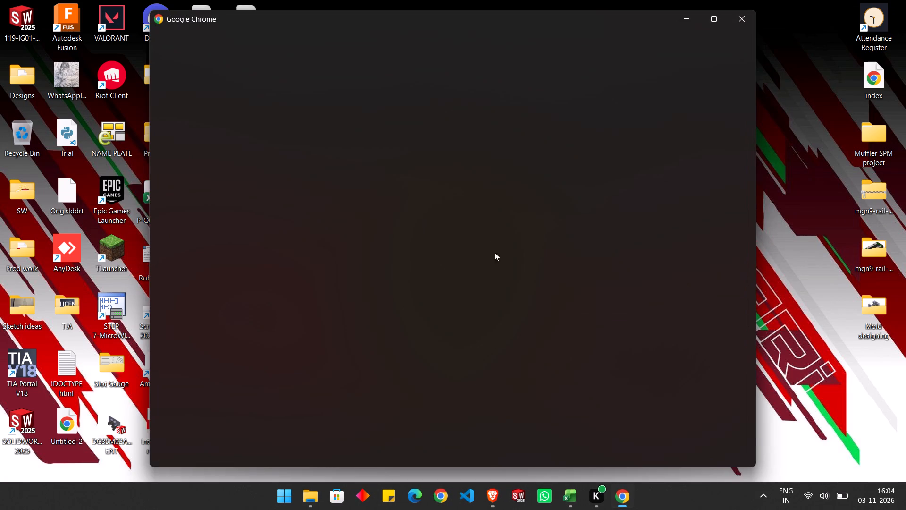
left_click(521, 273)
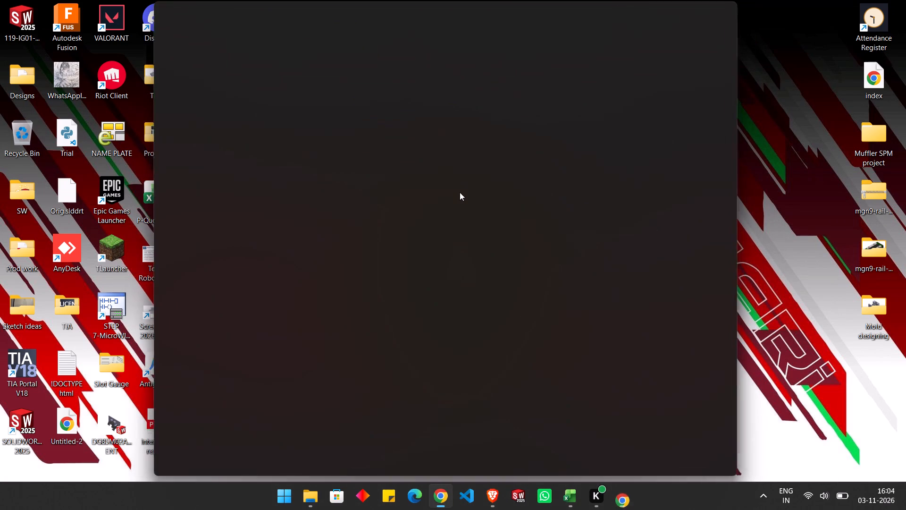
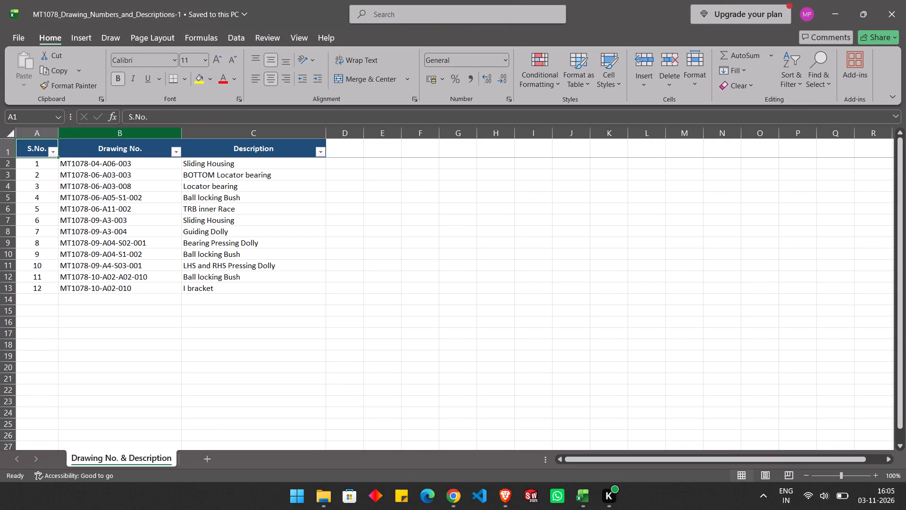
Apply all borders to the twelve data rows of the drawing number and description list.
left_click_drag(43, 164, 241, 285)
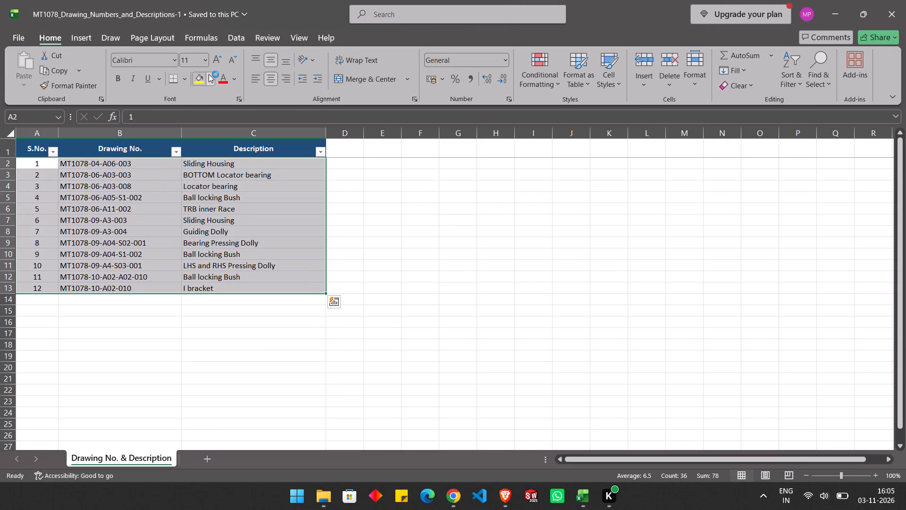
left_click(186, 81)
left_click(198, 201)
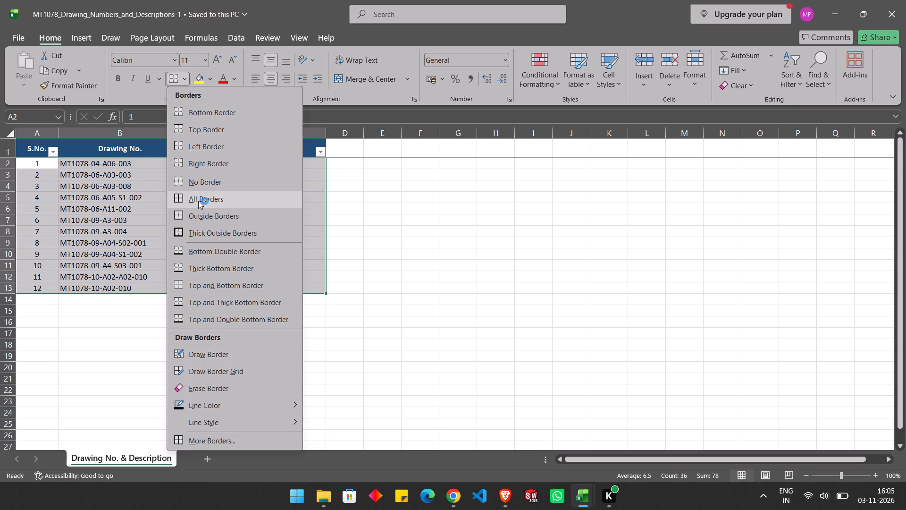
Copy all twelve drawing numbers with their descriptions, without serial numbers, and switch to the Quotation_MT1101_05.01.26 workbook.
left_click_drag(124, 165, 207, 194)
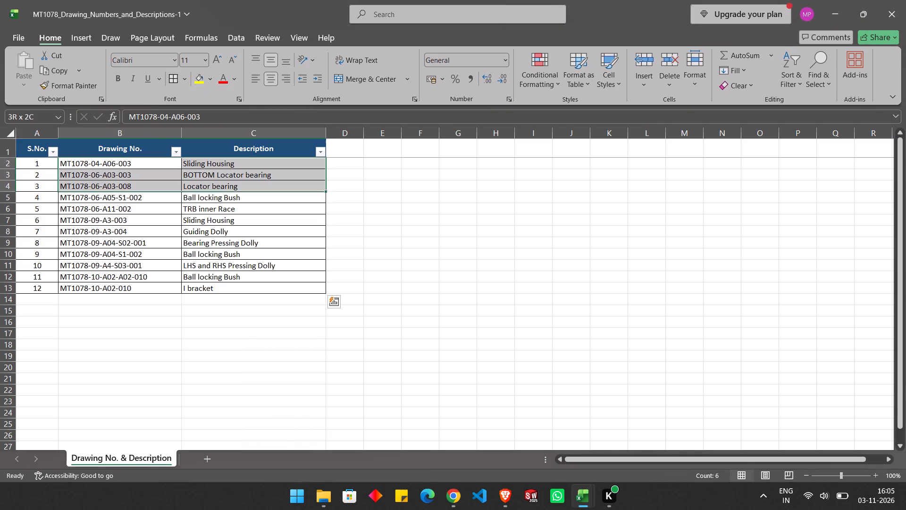
left_click_drag(207, 194, 244, 281)
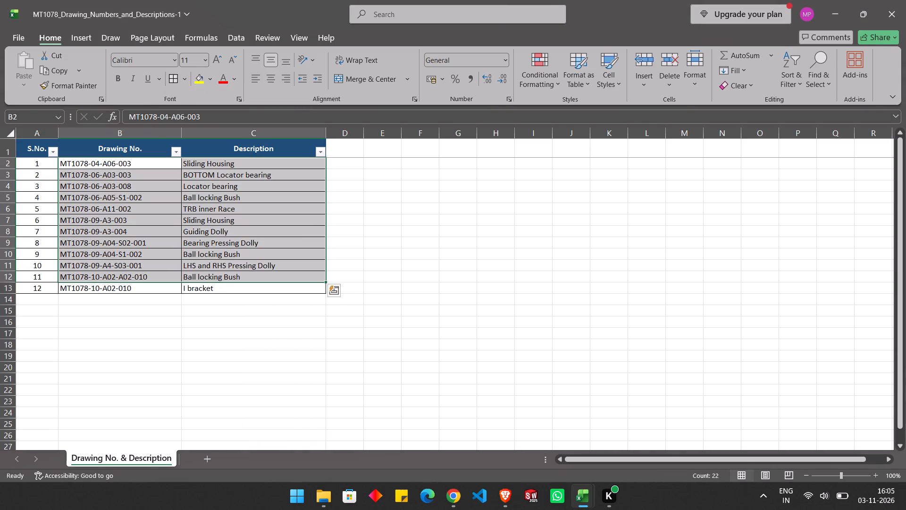
left_click(185, 247)
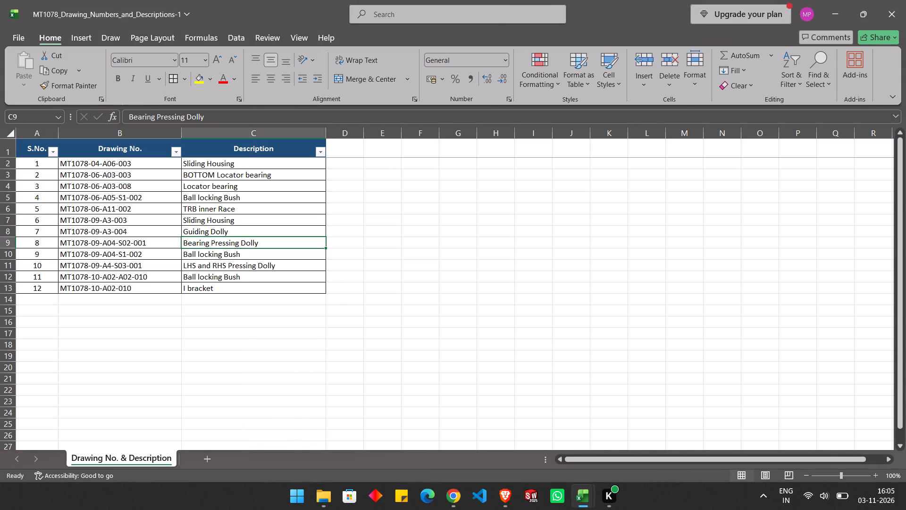
left_click_drag(145, 166, 288, 289)
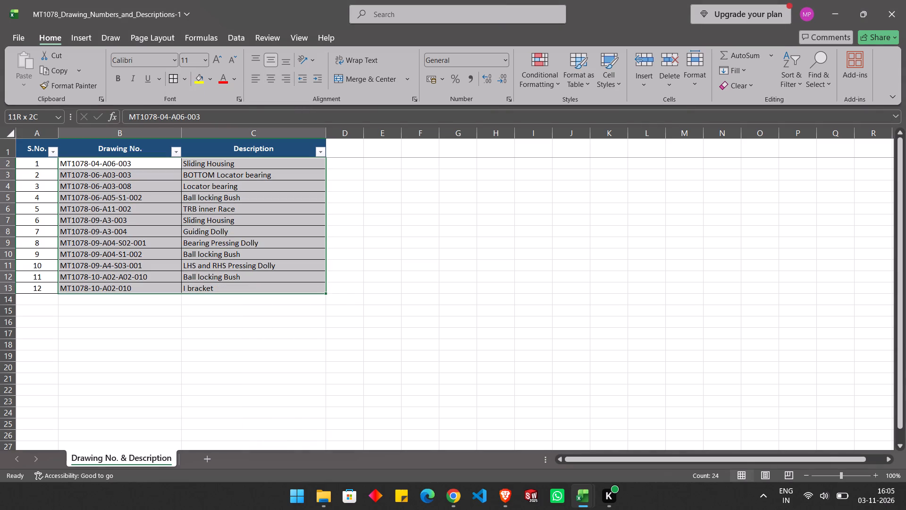
left_click_drag(288, 289, 288, 287)
key("ctrl+c")
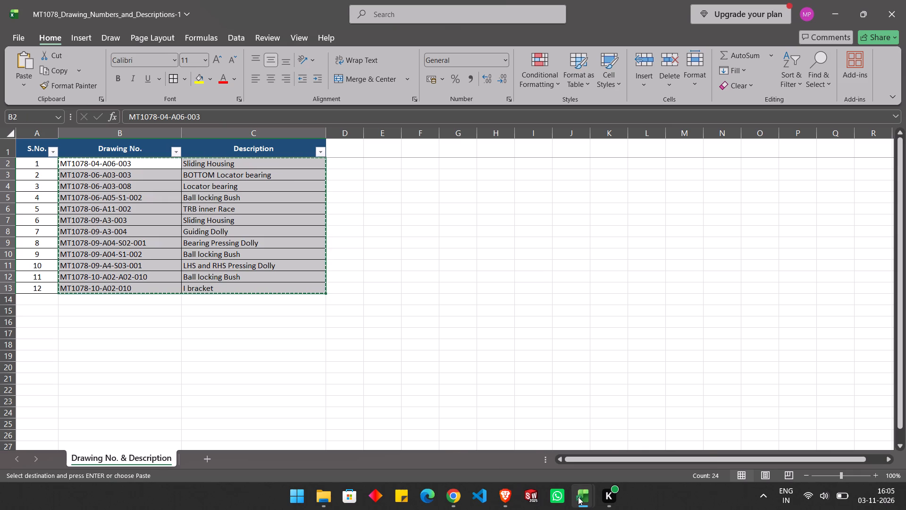
left_click(549, 444)
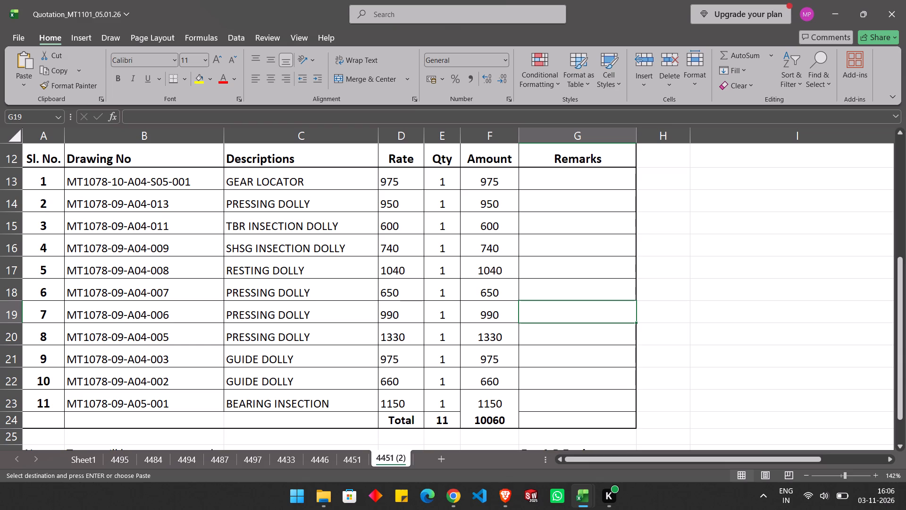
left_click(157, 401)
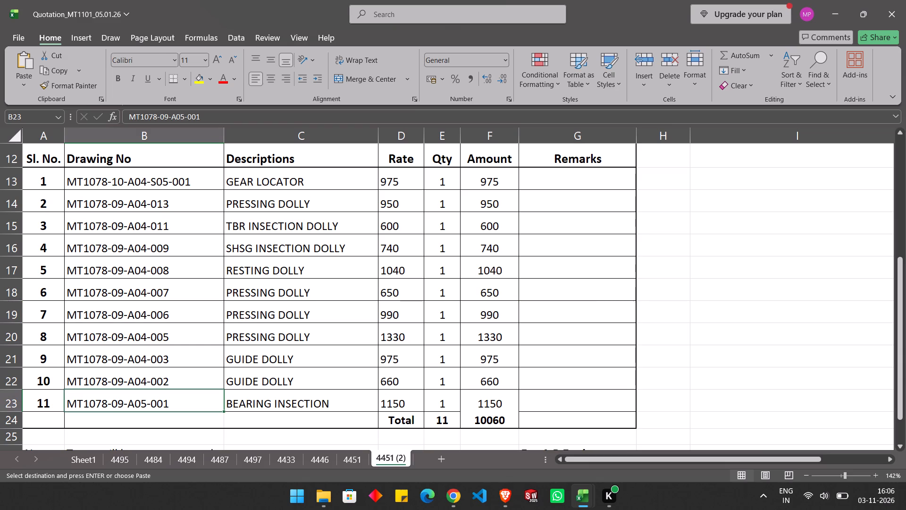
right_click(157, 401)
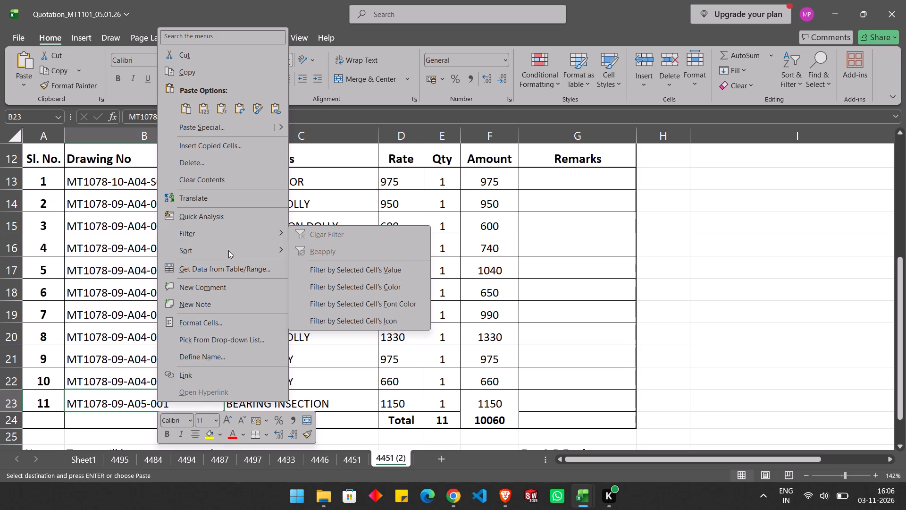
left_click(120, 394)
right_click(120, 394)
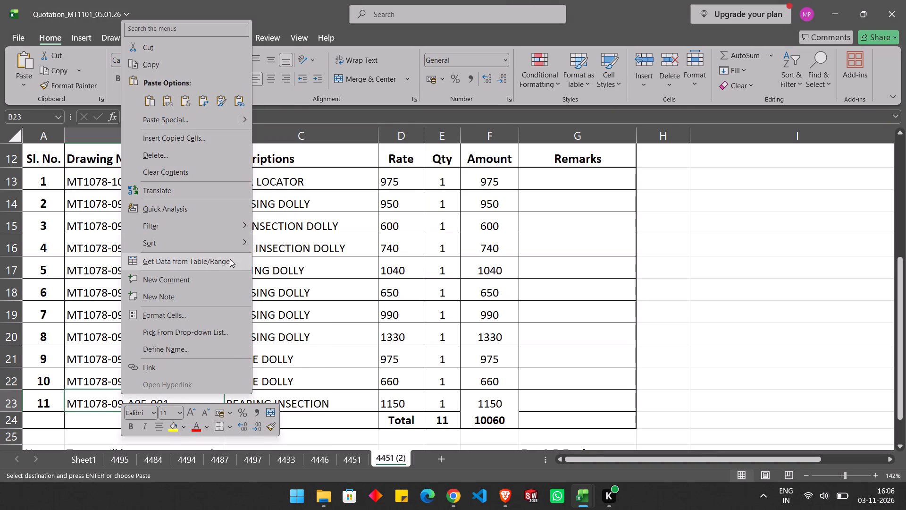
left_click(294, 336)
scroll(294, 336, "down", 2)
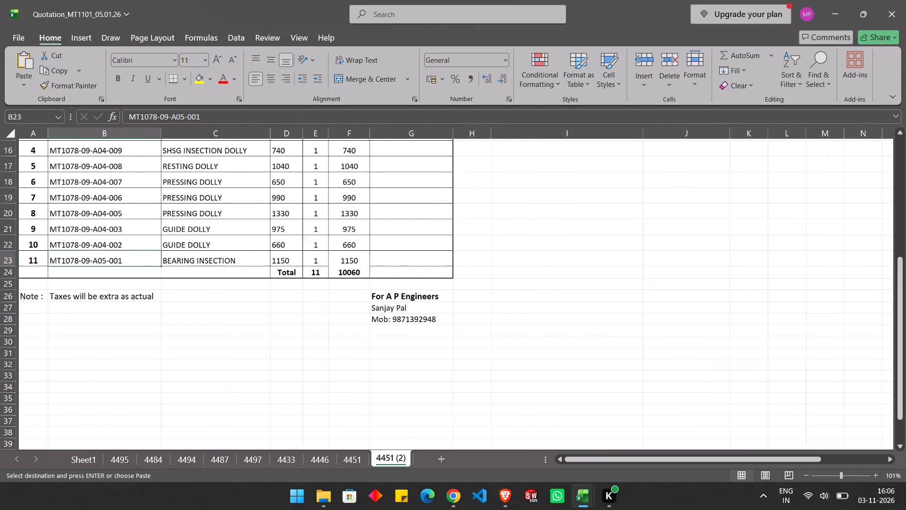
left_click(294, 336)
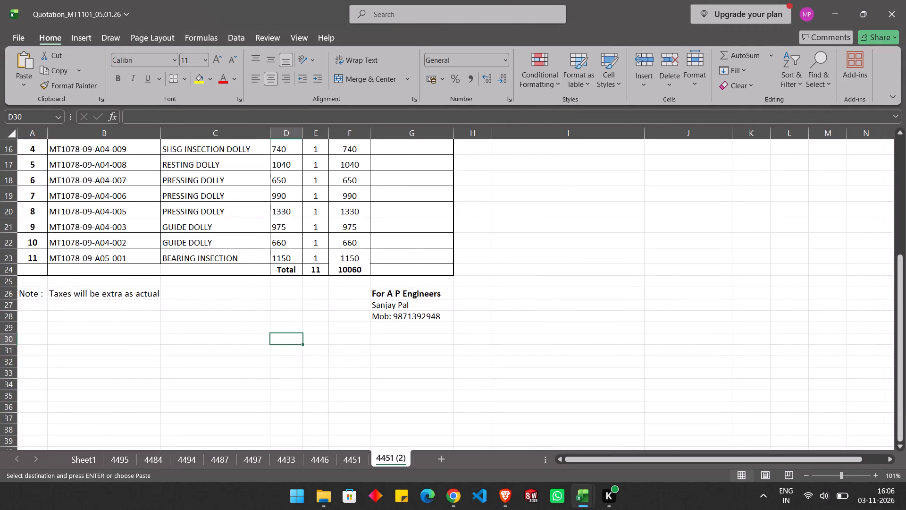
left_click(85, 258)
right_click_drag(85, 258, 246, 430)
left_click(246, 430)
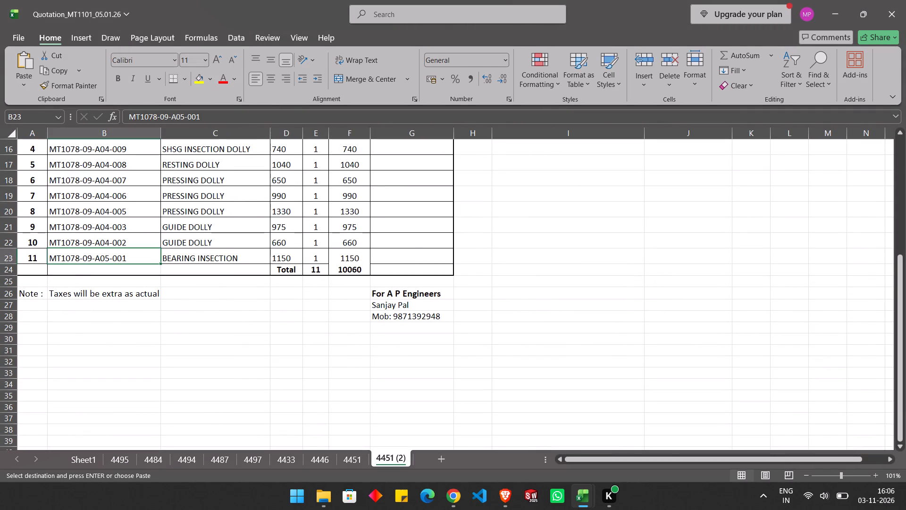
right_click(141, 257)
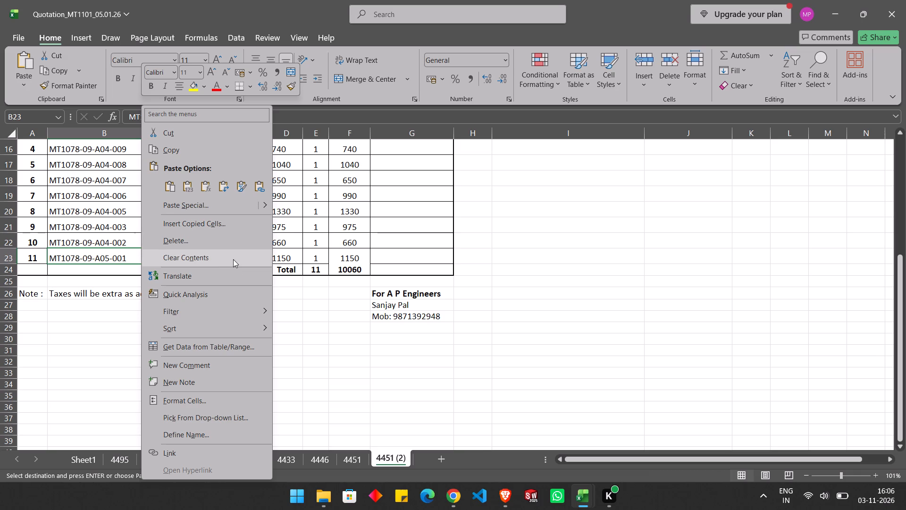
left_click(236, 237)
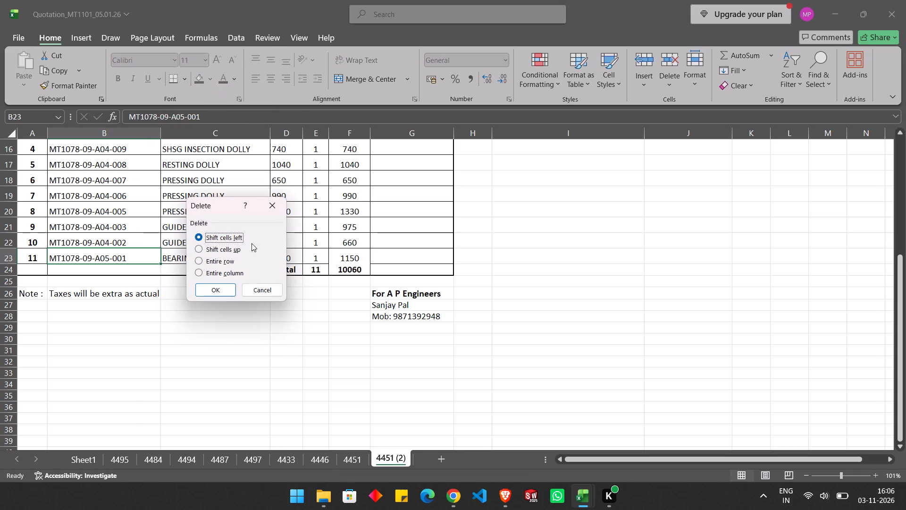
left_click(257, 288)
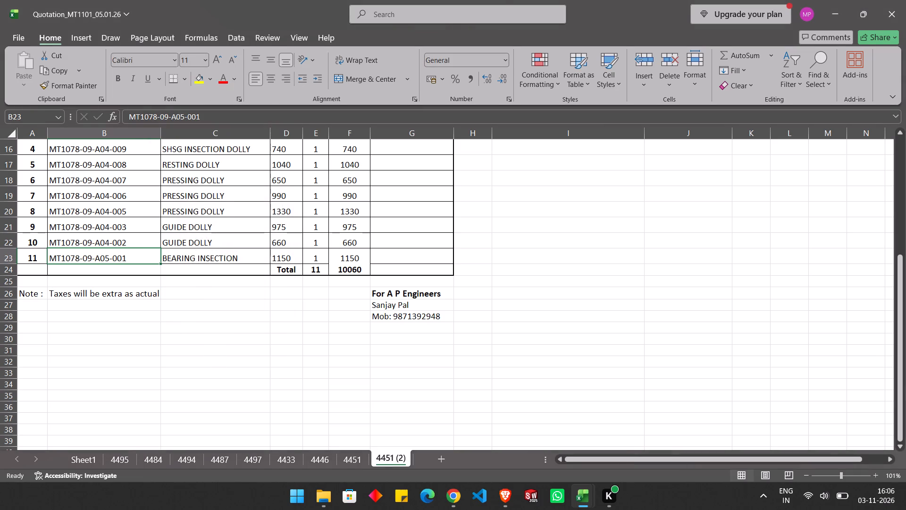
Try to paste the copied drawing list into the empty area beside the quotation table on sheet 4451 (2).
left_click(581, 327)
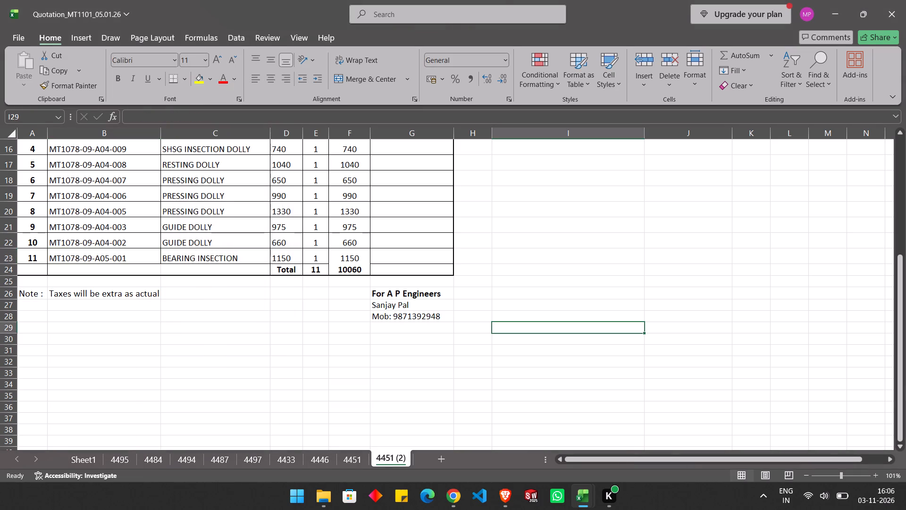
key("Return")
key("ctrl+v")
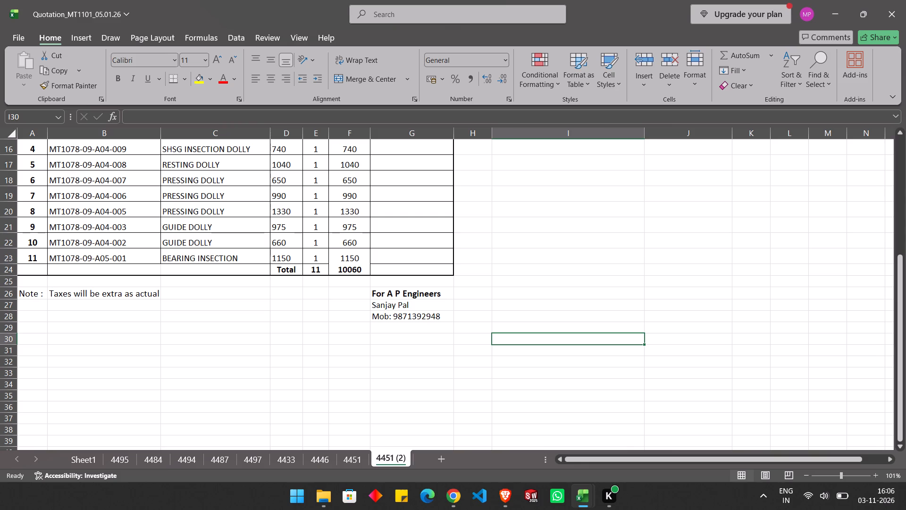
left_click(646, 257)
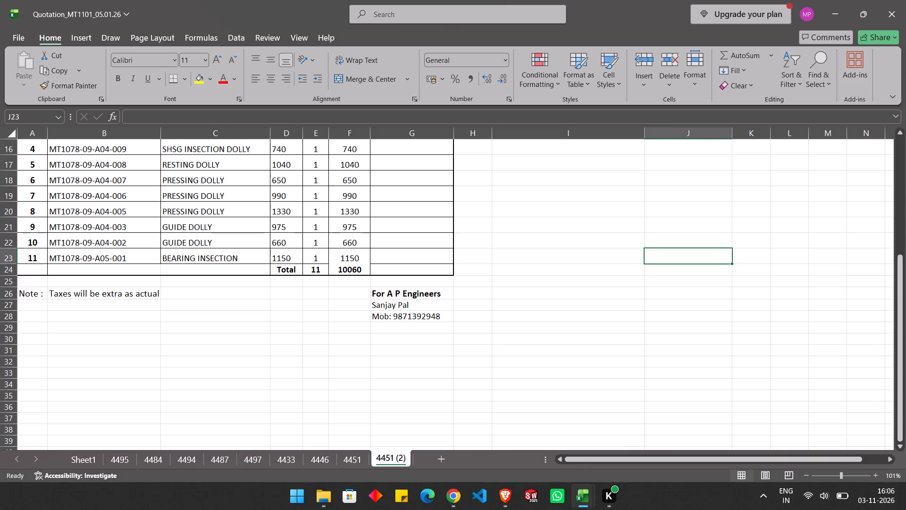
Save the quotation workbook.
left_click(138, 254)
key("ctrl+s")
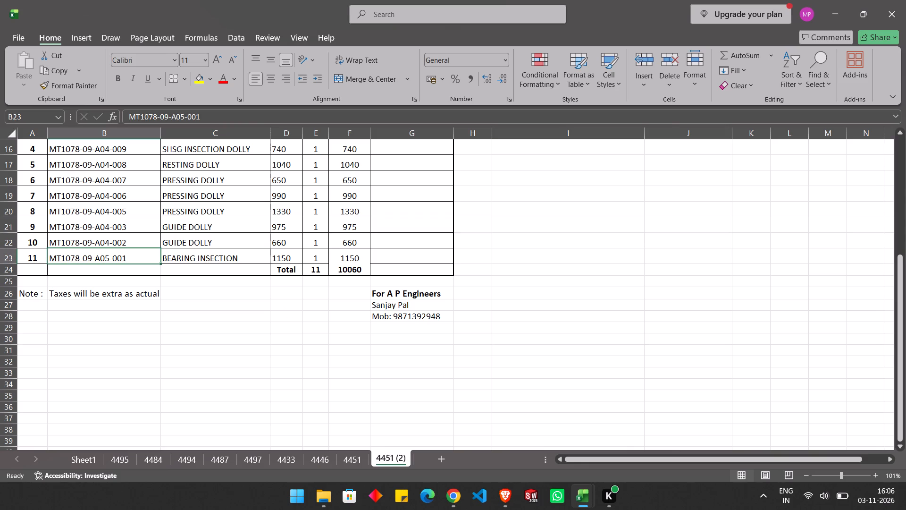
Insert an entire row above the last item, MT1078-09-A05-001, in the quotation table on sheet 4451 (2).
left_click(147, 259)
right_click(147, 259)
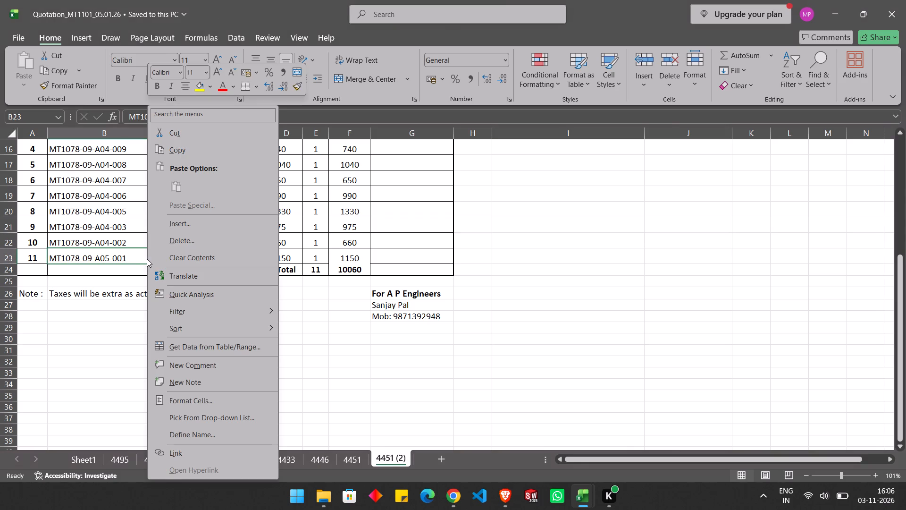
left_click(208, 223)
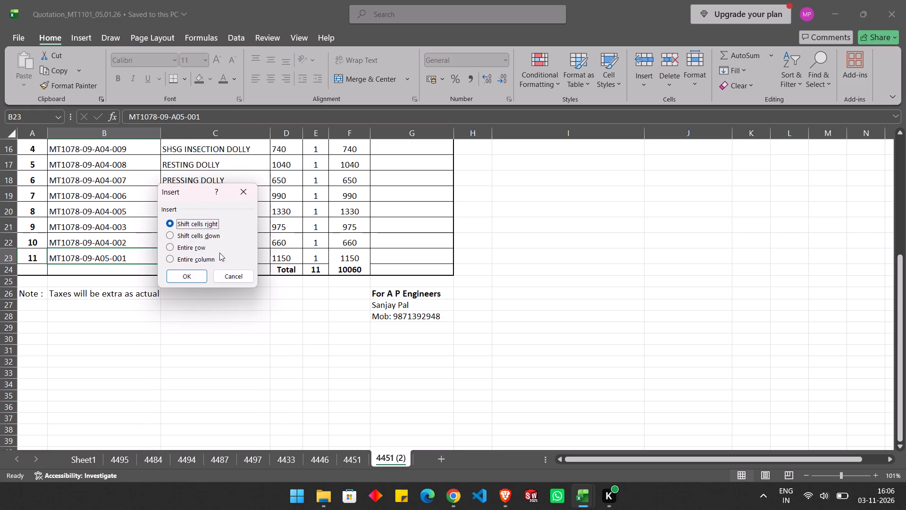
left_click(198, 248)
left_click(189, 274)
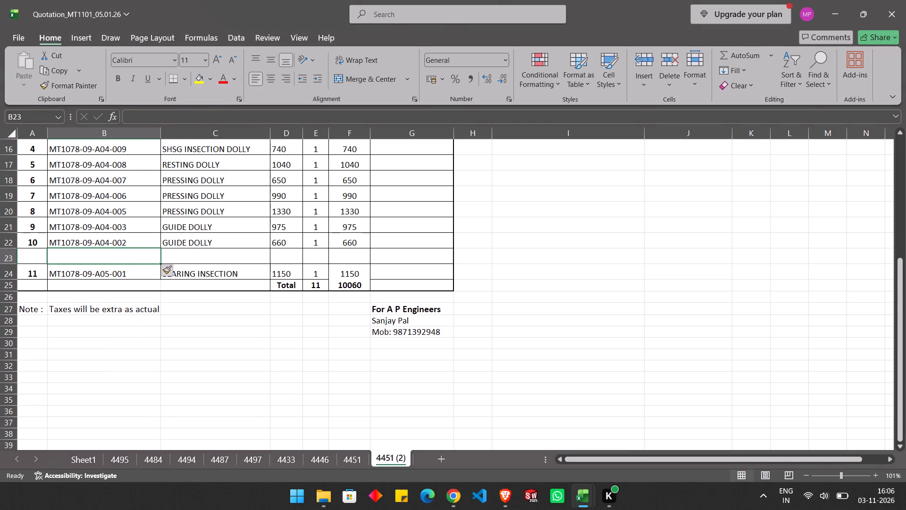
Number the new empty row 11 and the last item row 12 in the Sl. No. column.
left_click(34, 260)
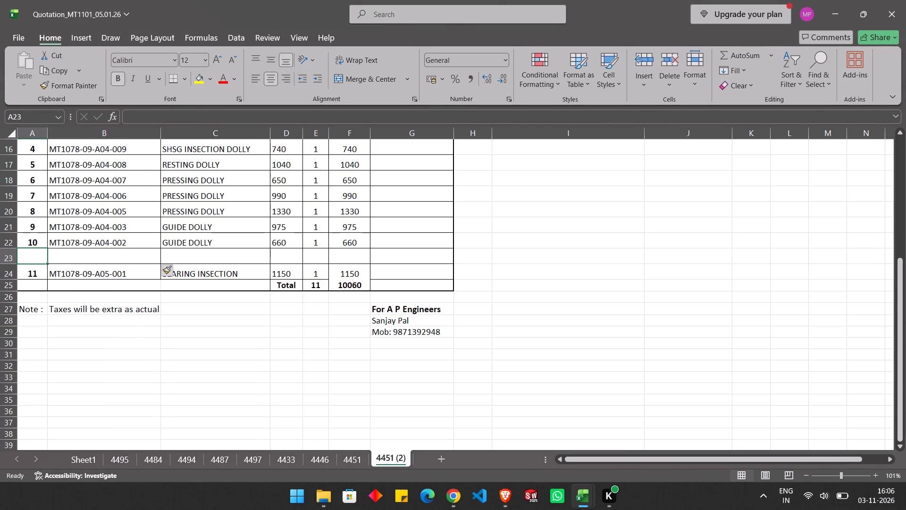
type("11")
key("Return")
key("Return")
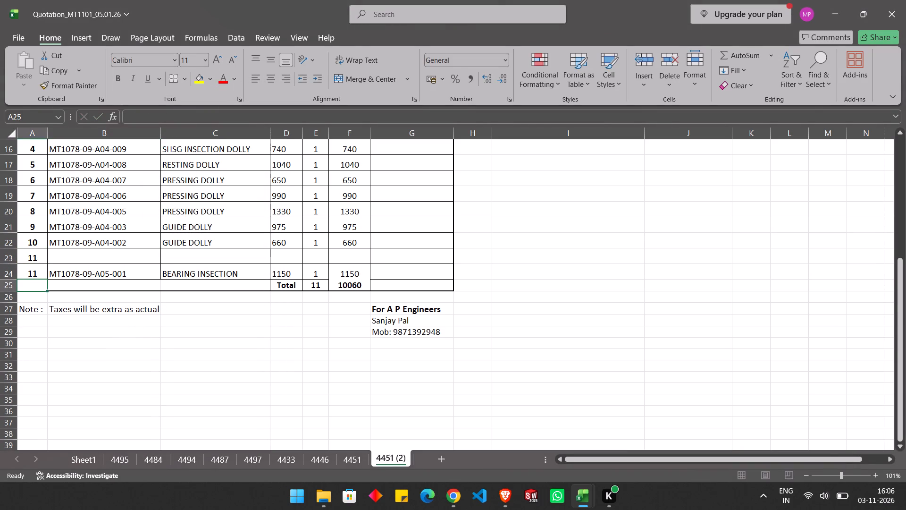
key("Up")
type("12")
key("Return")
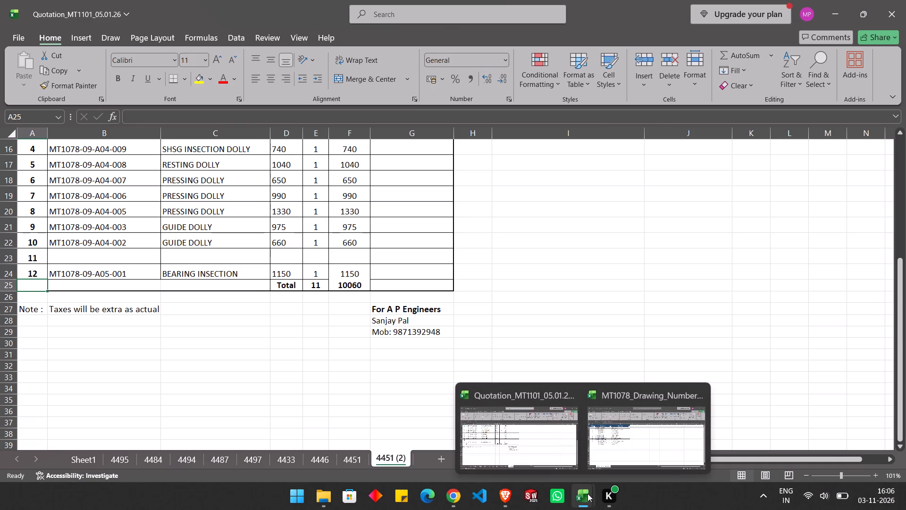
Copy the twelve drawing numbers and descriptions from the MT1078 list and paste them over sheet 4451 (2)'s items, starting at item 1.
left_click(618, 429)
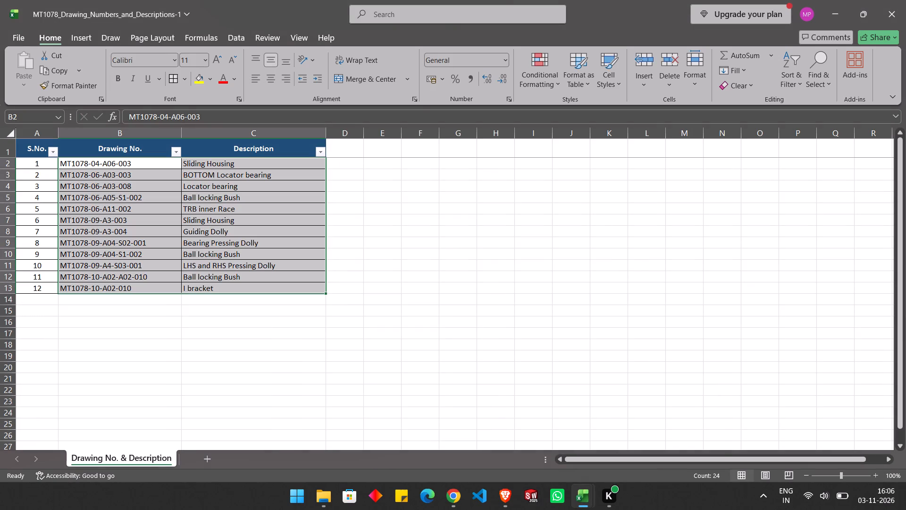
key("ctrl+c")
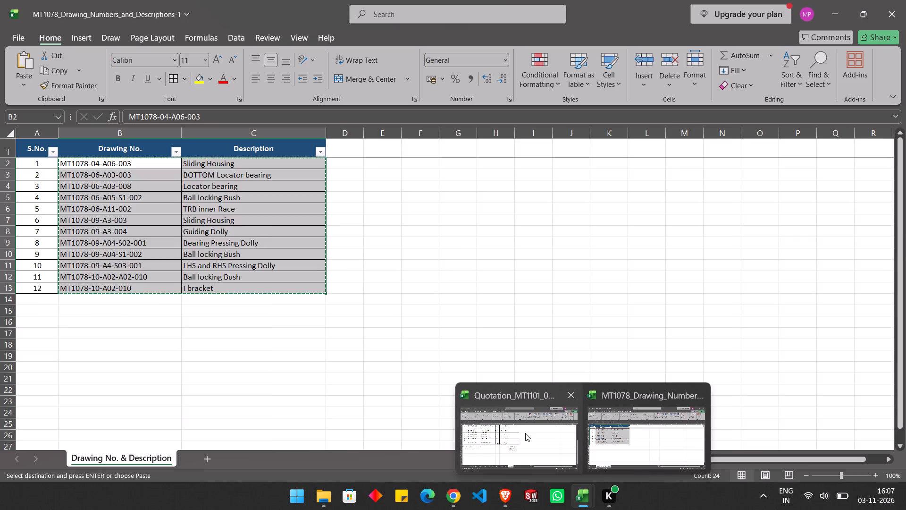
left_click(525, 433)
scroll(235, 262, "up", 3)
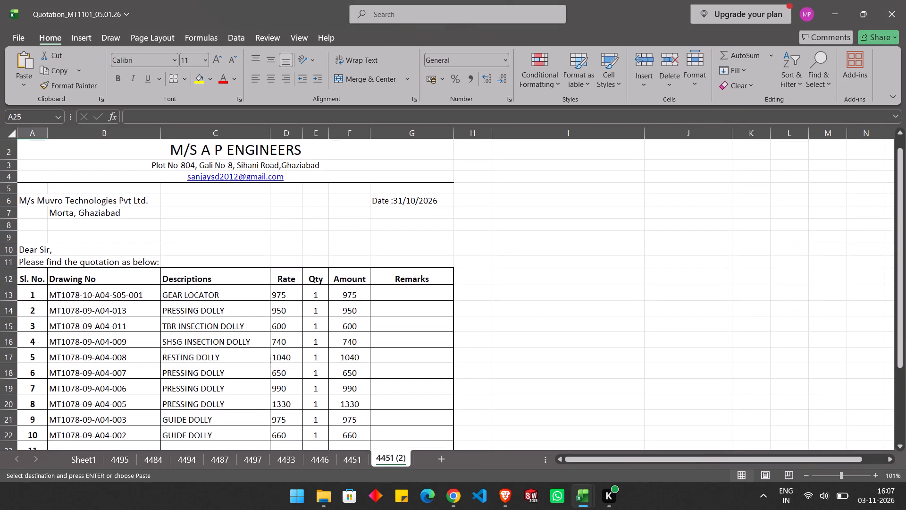
left_click(125, 295)
key("Return")
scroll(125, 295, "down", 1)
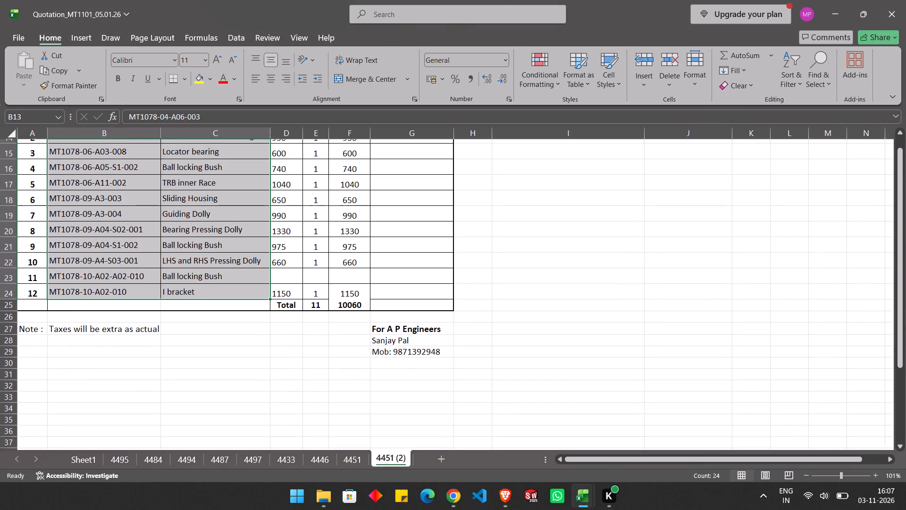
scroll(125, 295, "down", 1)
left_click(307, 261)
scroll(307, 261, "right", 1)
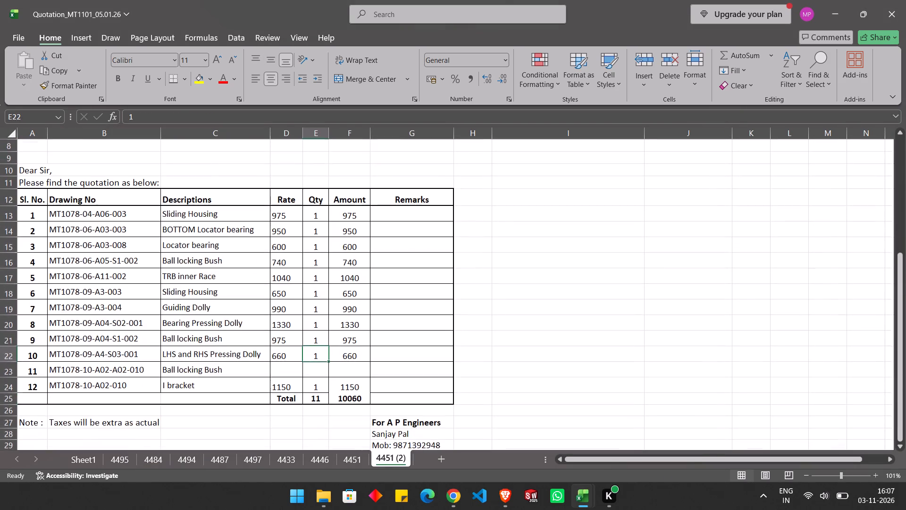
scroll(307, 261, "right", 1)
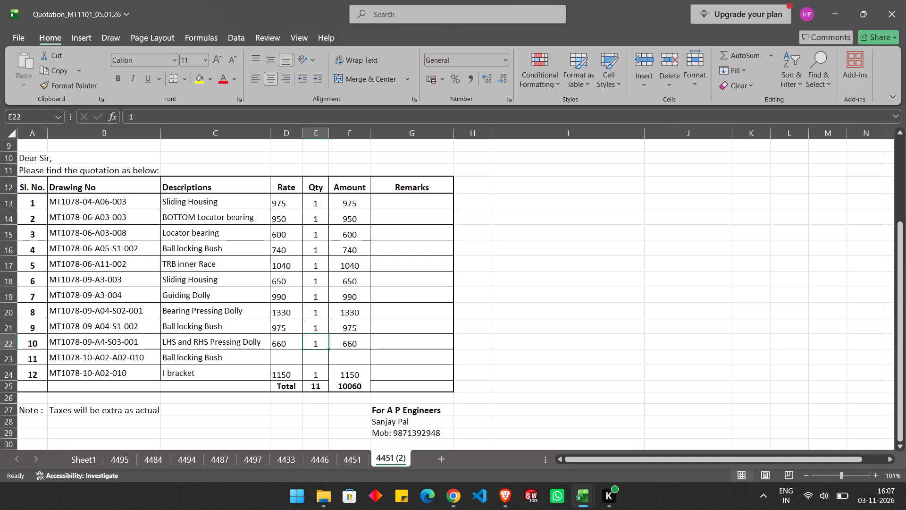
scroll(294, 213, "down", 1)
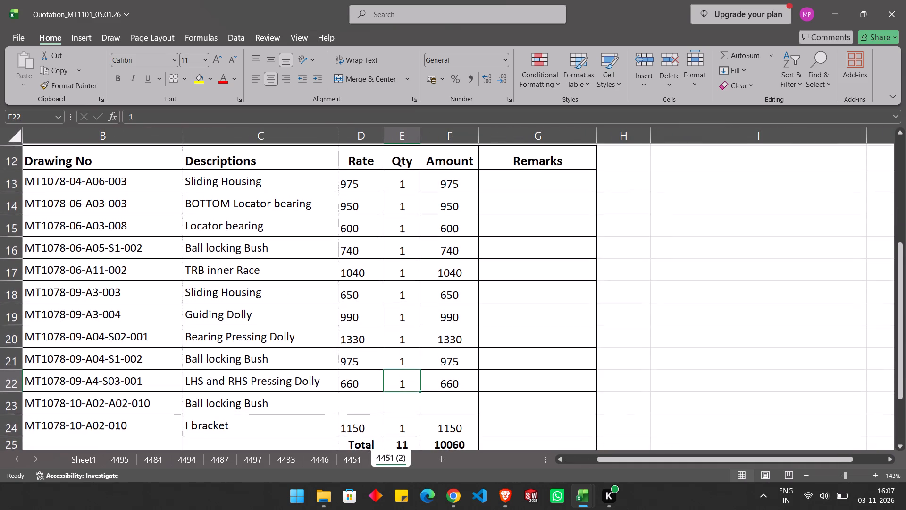
Set the rates of items 1 to 4 to 1560, 1290, 1290 and 950 in the quotation table.
scroll(294, 213, "down", 1)
left_click(350, 181)
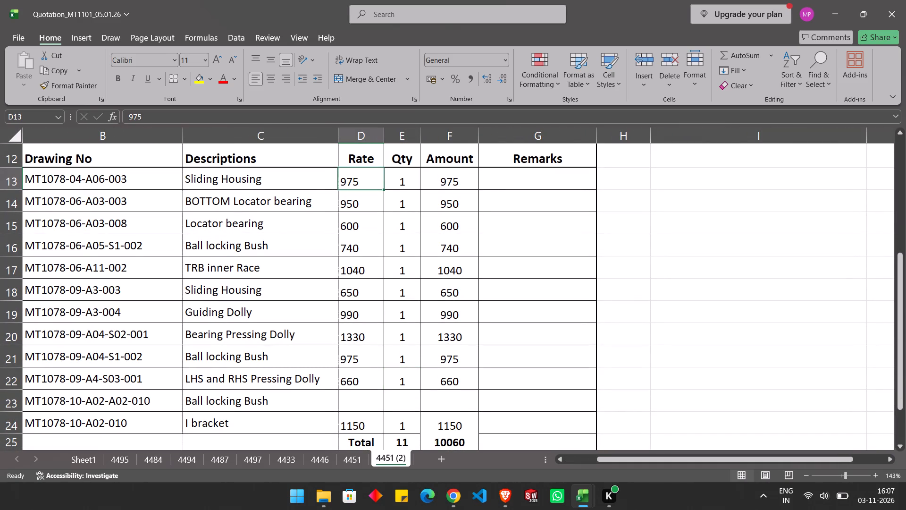
type("1560")
key("Return")
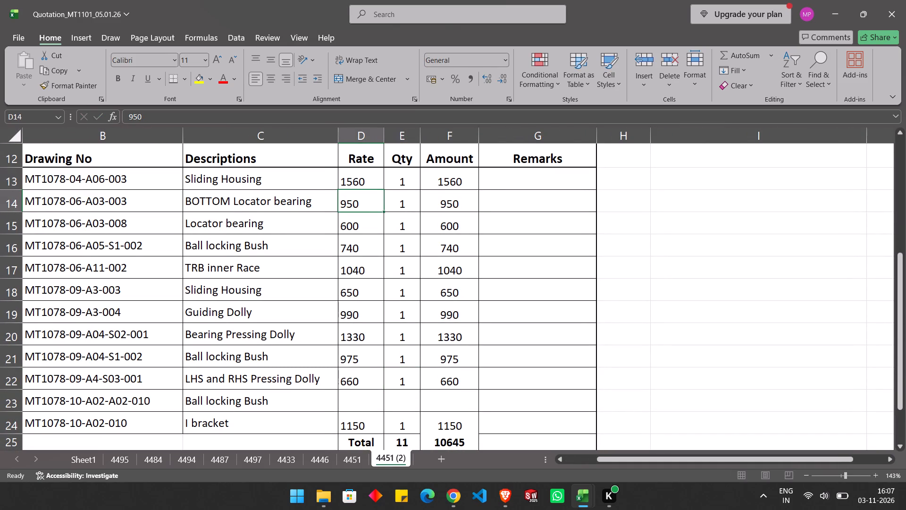
type("1290")
key("Return")
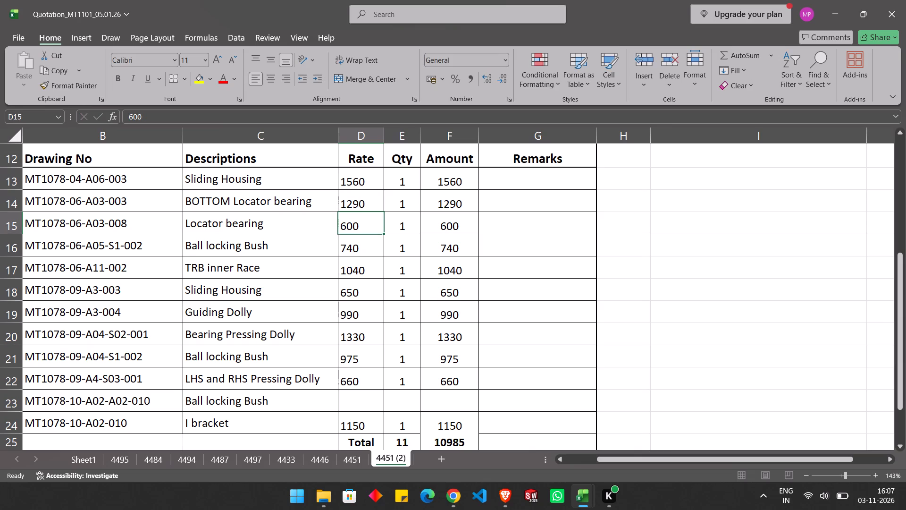
type("1290")
key("Return")
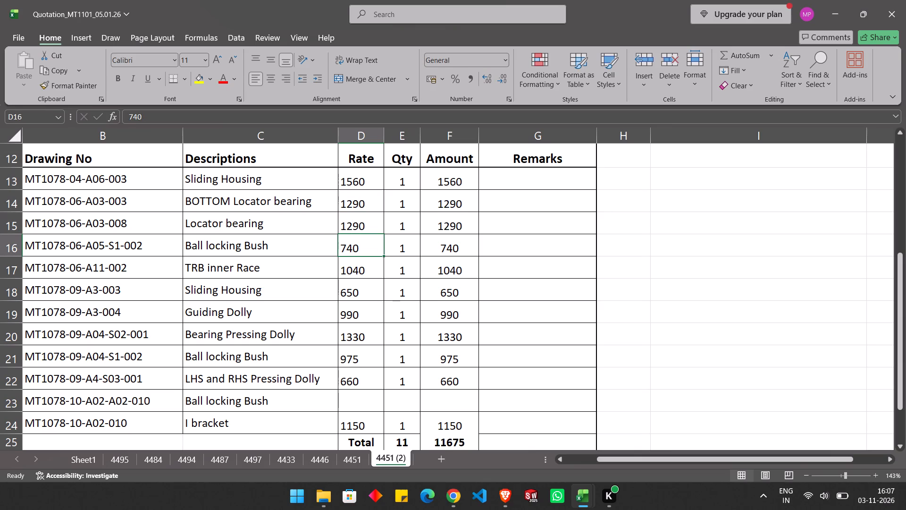
type("95")
key("Return")
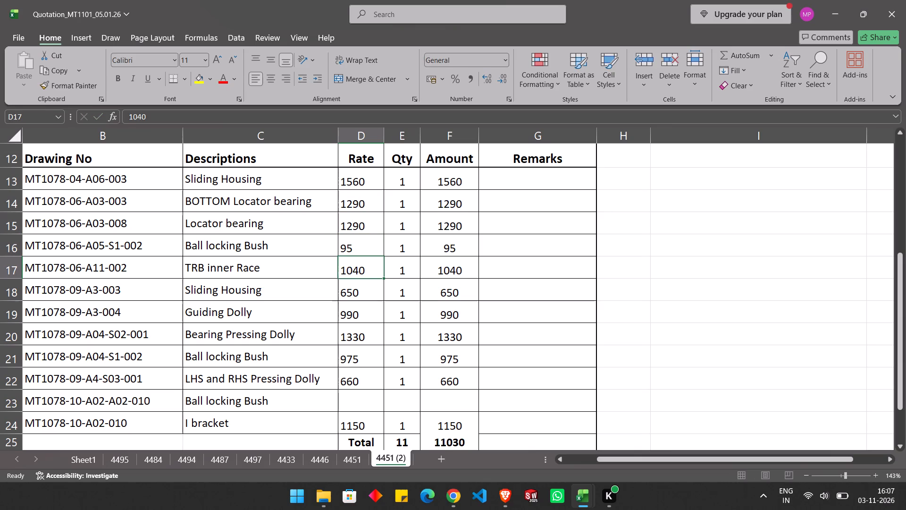
double_click(367, 248)
key("0")
key("Return")
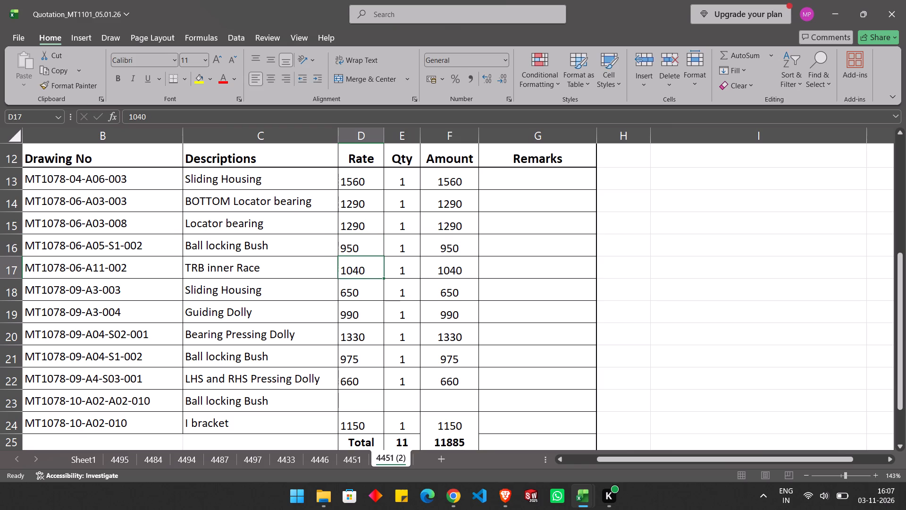
Set the rates of items 5, 6 and 8 to 1690, 1560 and 2650, skipping item 7.
key("1")
type("690")
key("Return")
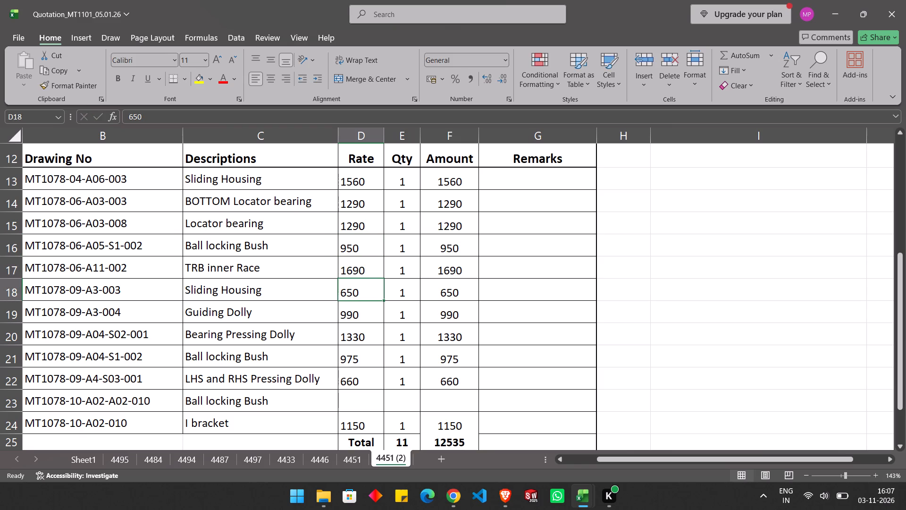
type("1560")
key("Return")
key("Return")
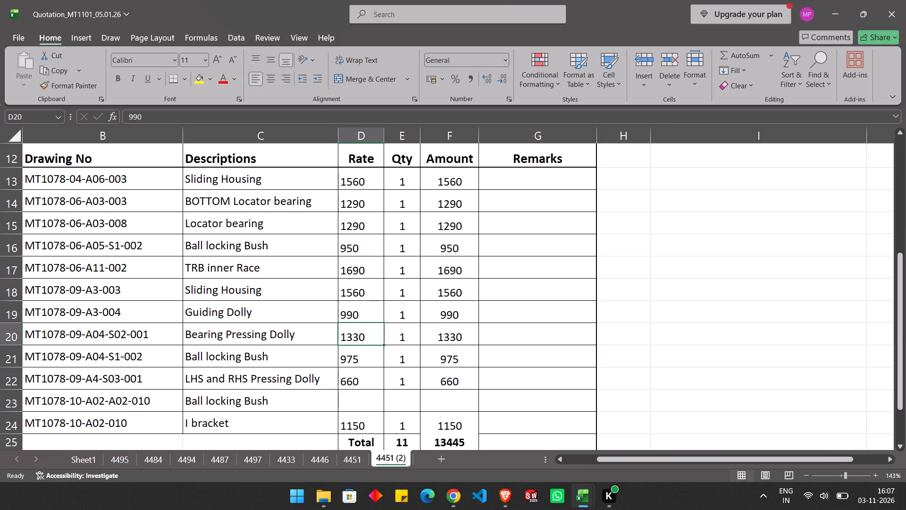
type("2650")
key("Return")
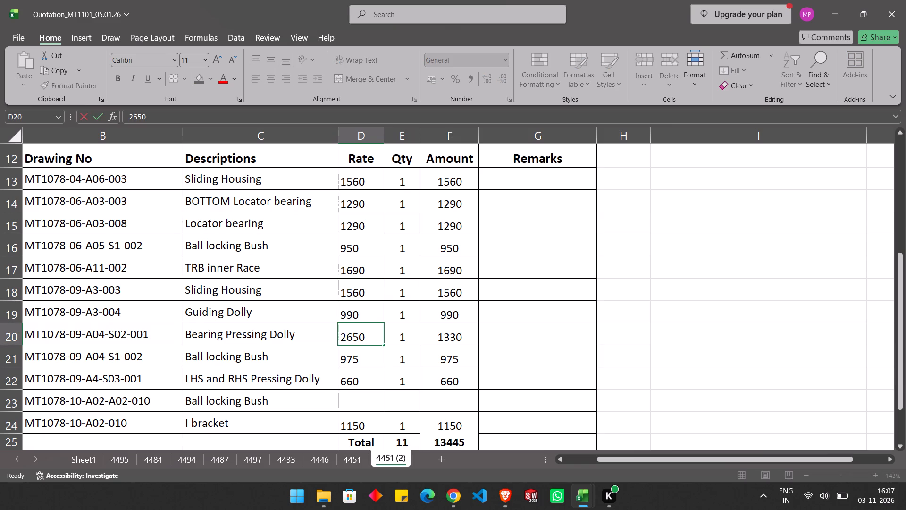
Clear the rate of item 7, Guiding Dolly, and set the rate of item 9, Ball locking Bush, to 950.
left_click(360, 308)
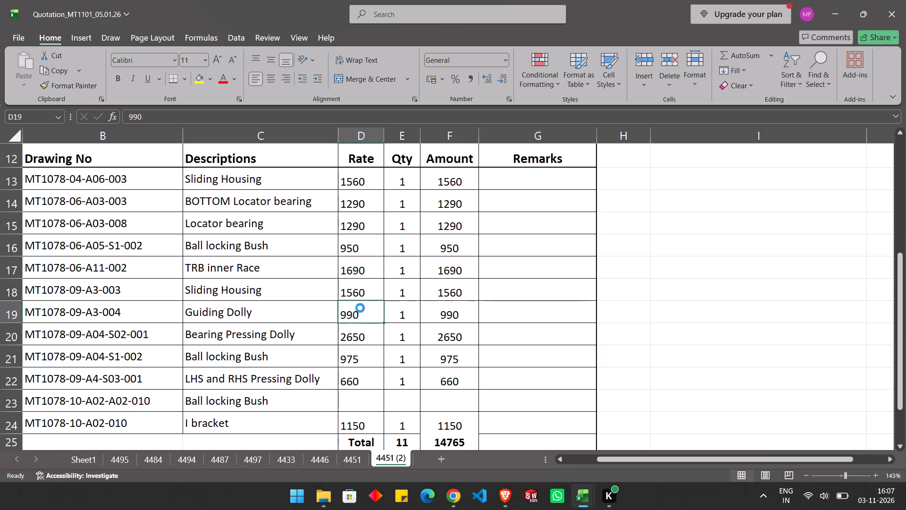
key("Delete")
key("Down")
key("Down")
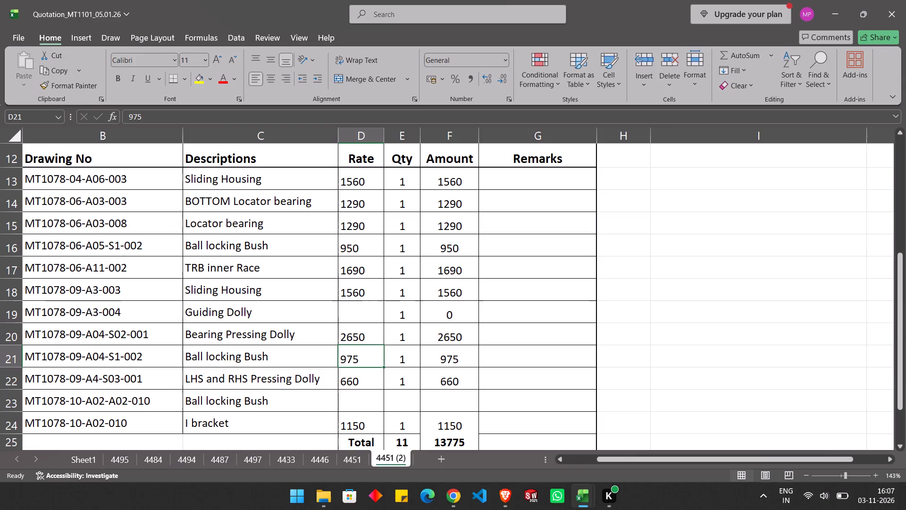
type("950")
key("Return")
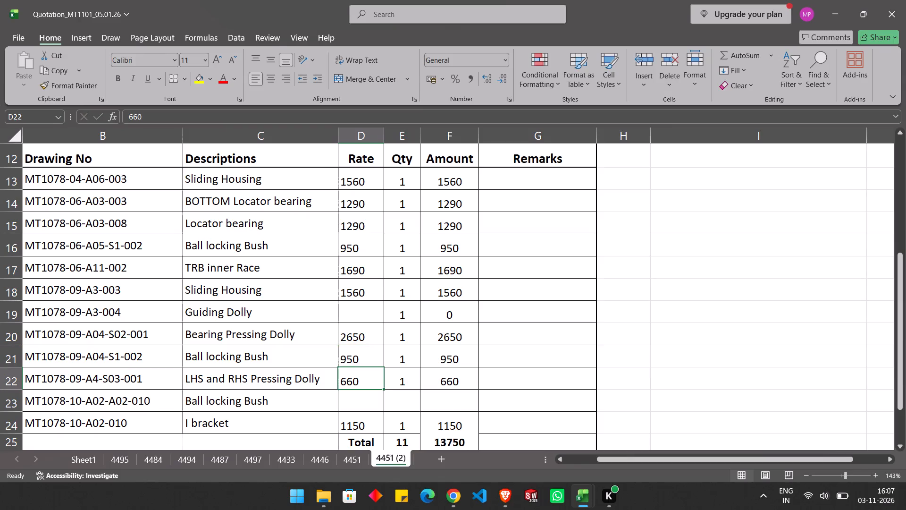
Clear the rates of item 10, LHS and RHS Pressing Dolly, and item 12, I bracket.
key("Delete")
key("Down")
key("Down")
key("Delete")
left_click(544, 389)
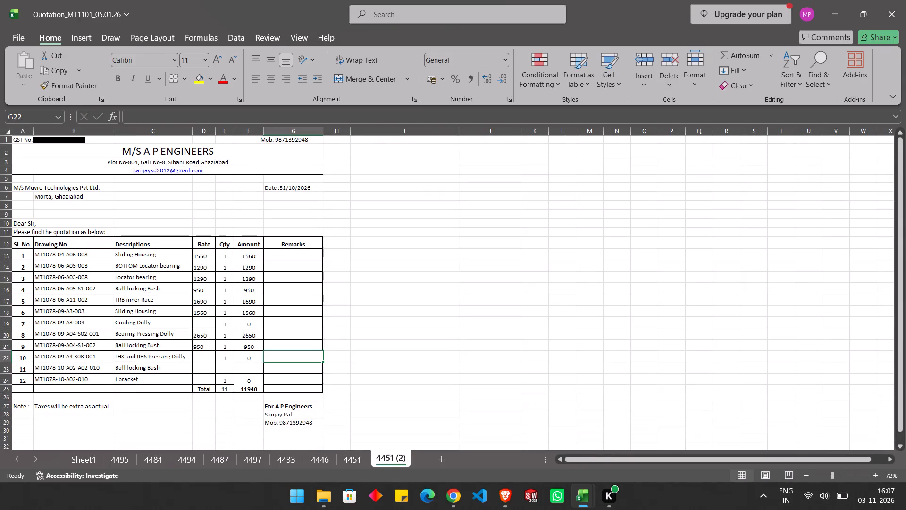
Save the quotation workbook.
key("ctrl+s")
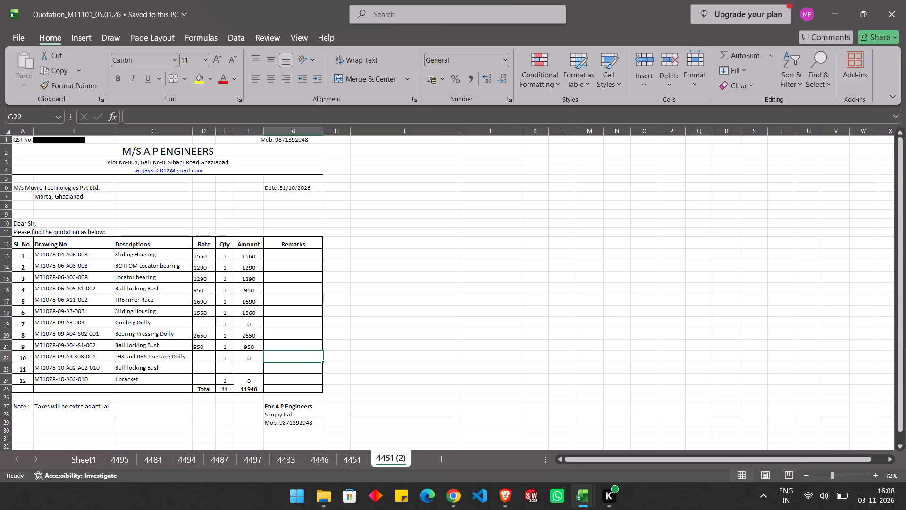
Rename the sheet 4451 (2) as 4519.
double_click(392, 459)
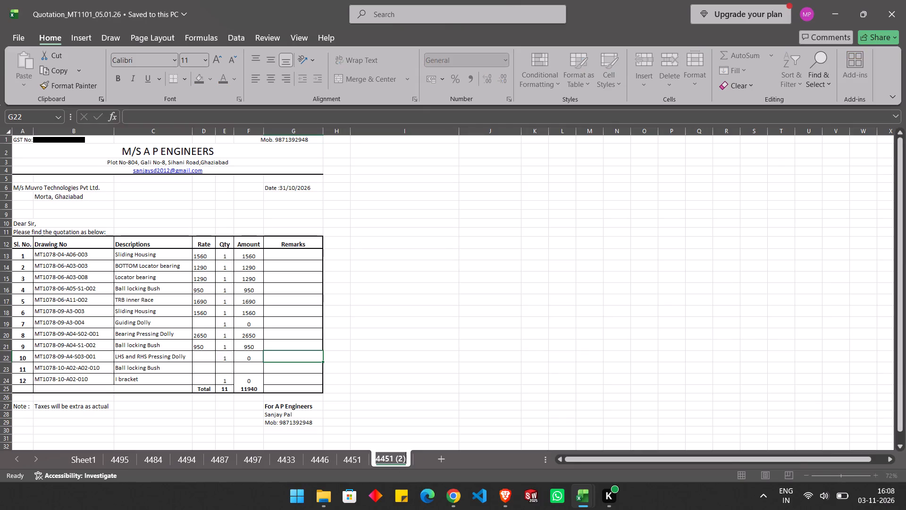
type("4519")
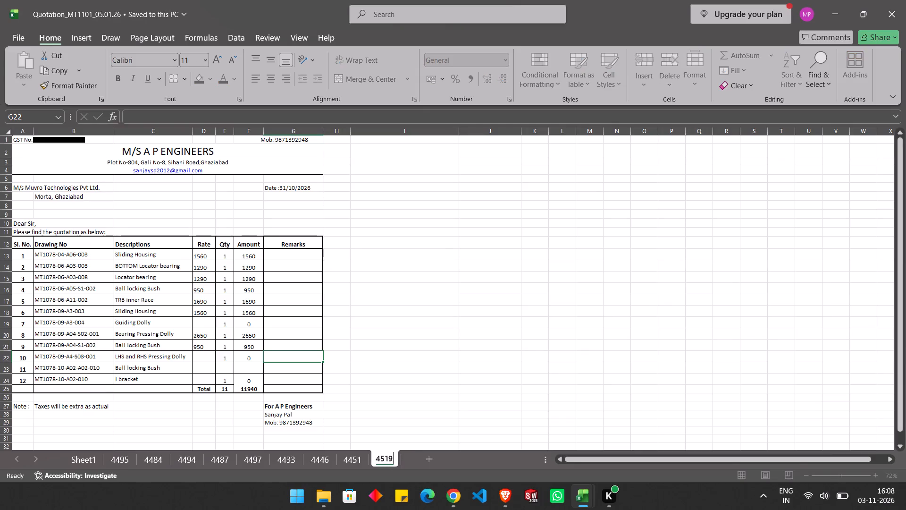
key("Return")
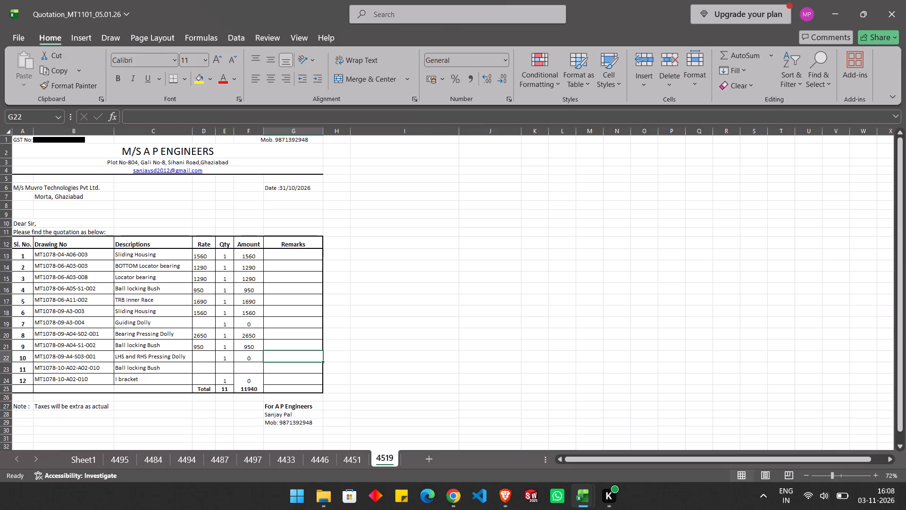
Create a copy of sheet 4519 at the end of the same workbook.
left_click(414, 459)
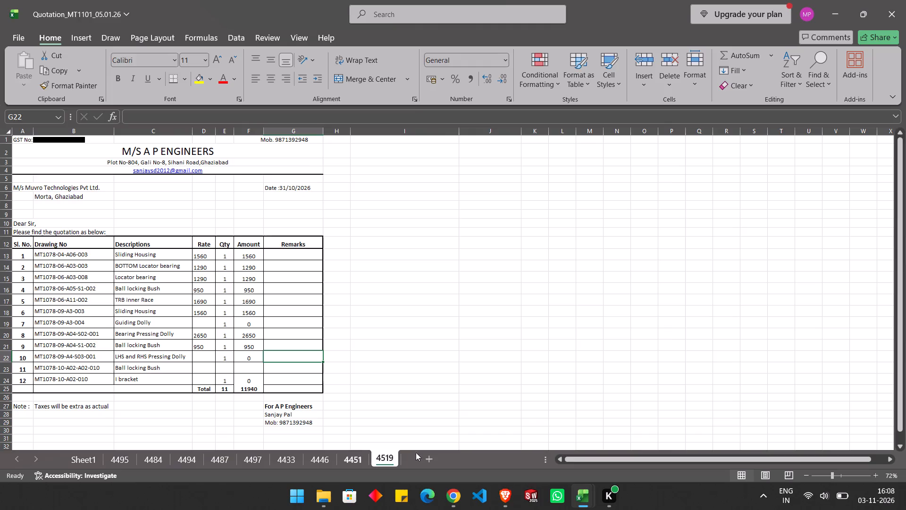
right_click(391, 458)
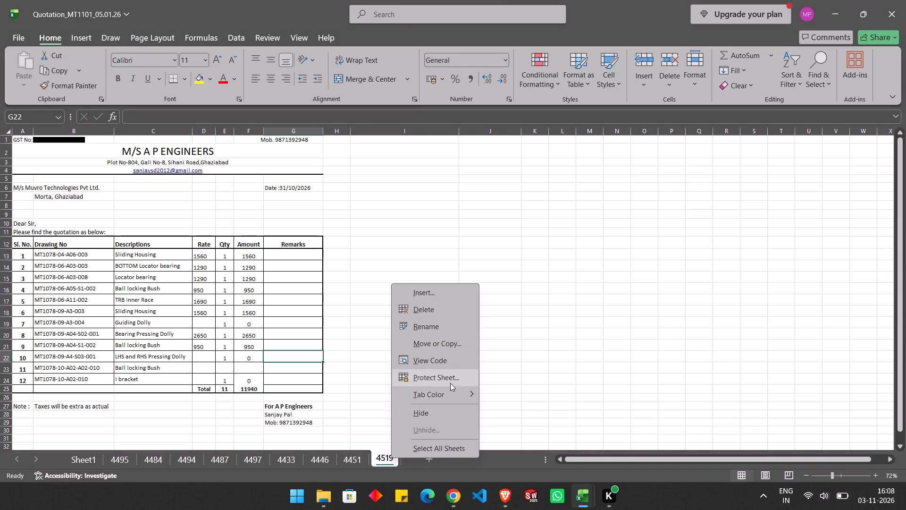
left_click(449, 343)
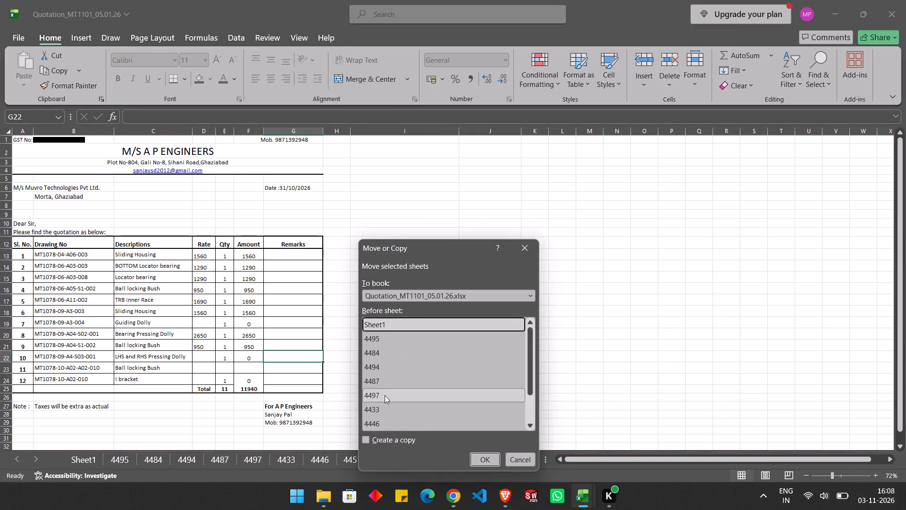
scroll(385, 395, "down", 6)
left_click(377, 424)
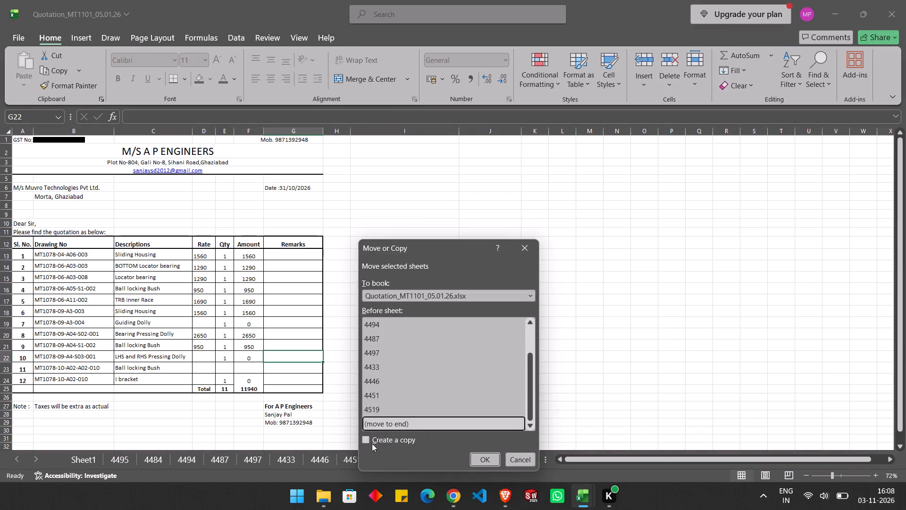
left_click(372, 443)
left_click(487, 457)
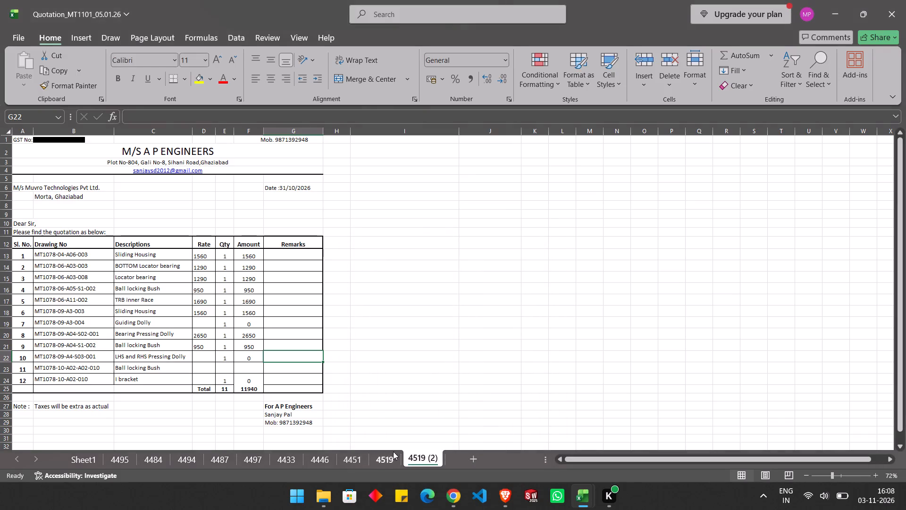
Rename the copied sheet 4519 (2) as 4463.
double_click(424, 458)
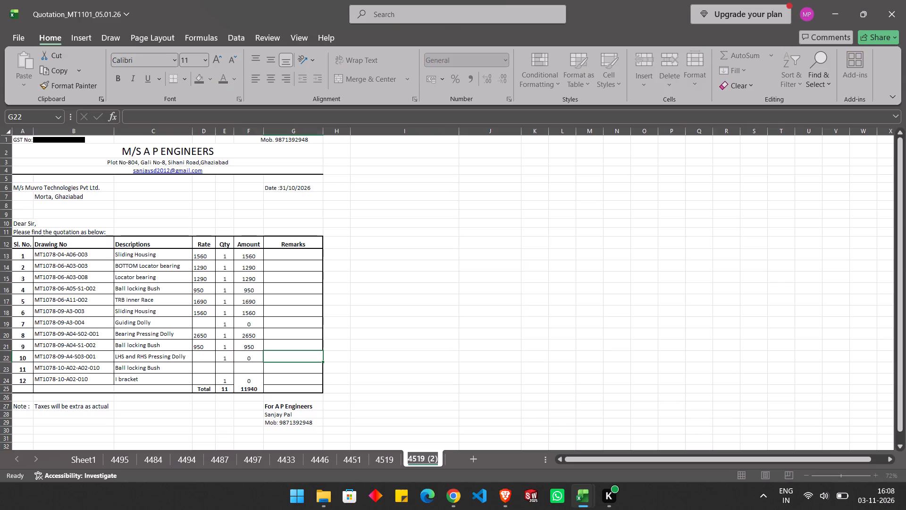
type("4463")
key("Return")
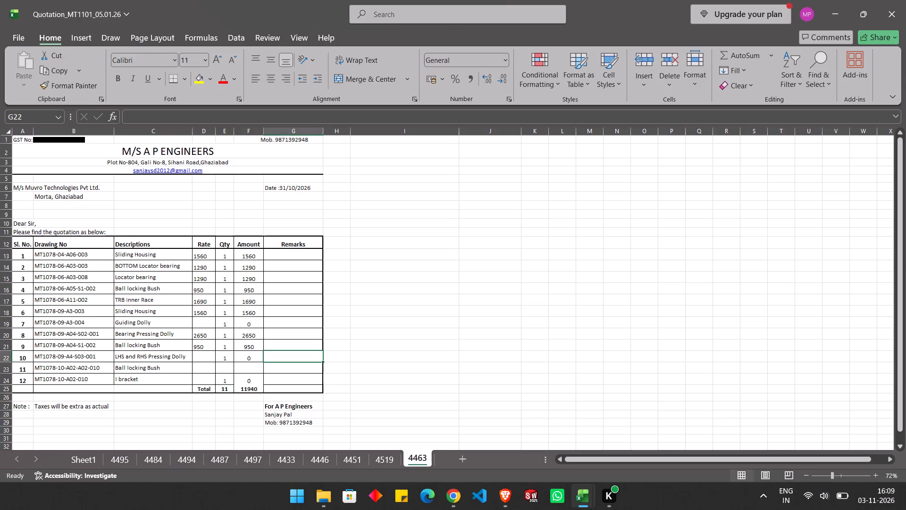
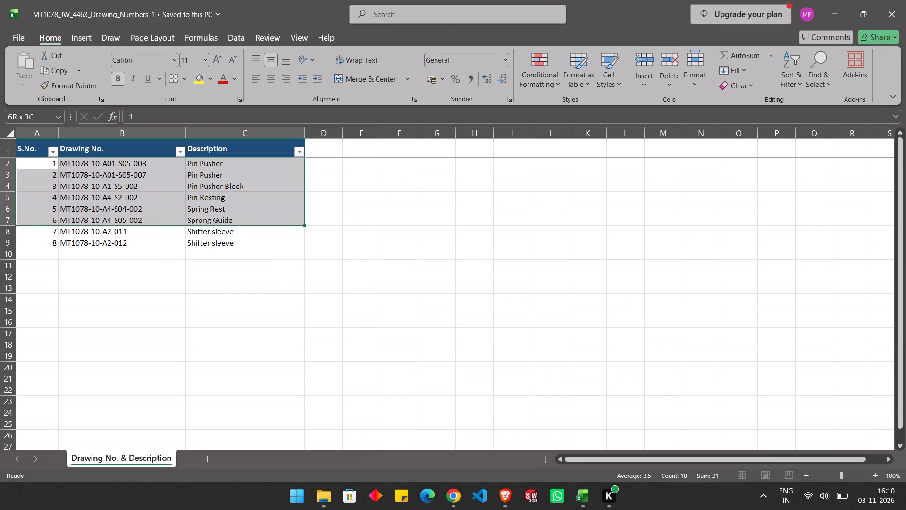
Apply all borders to the eight drawing rows, A2:C9, in the Drawing No. & Description sheet.
left_click_drag(267, 222, 271, 239)
left_click(186, 80)
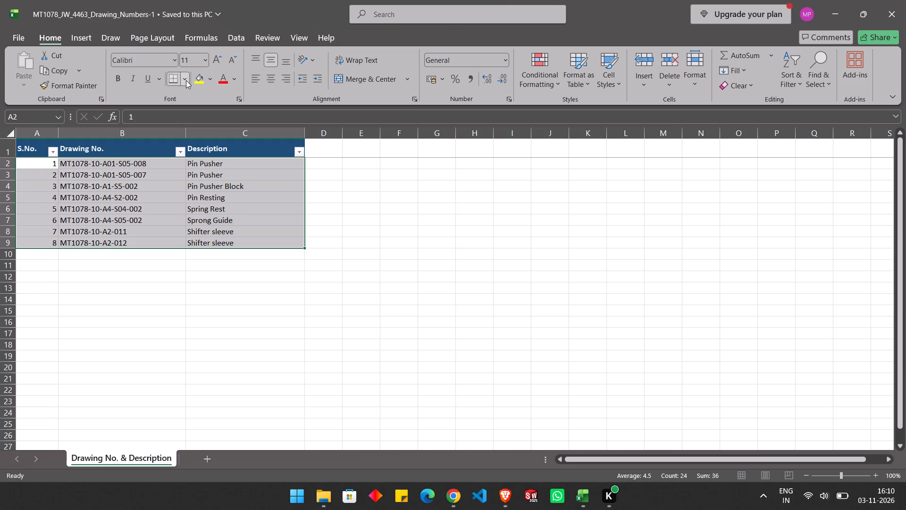
left_click(204, 202)
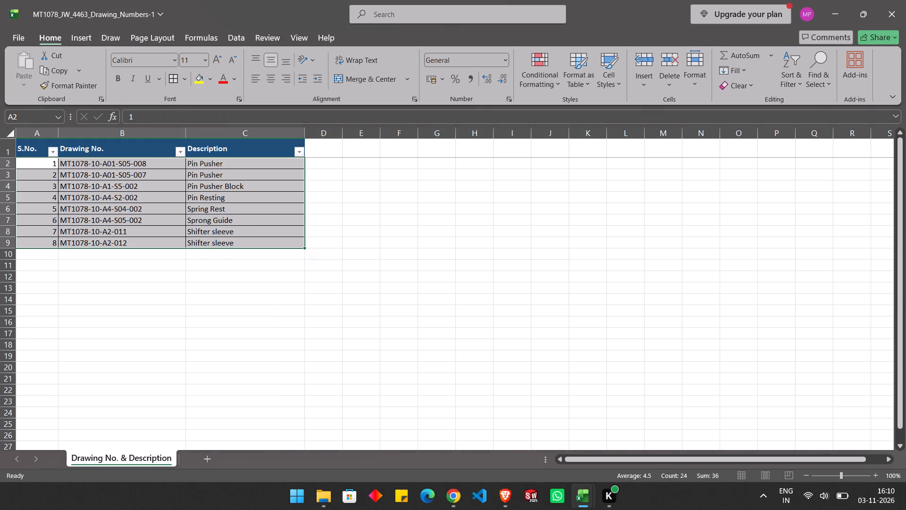
Save the MT1078_JW_4463_Drawing_Numbers-1 workbook.
left_click(266, 291)
key("ctrl+s")
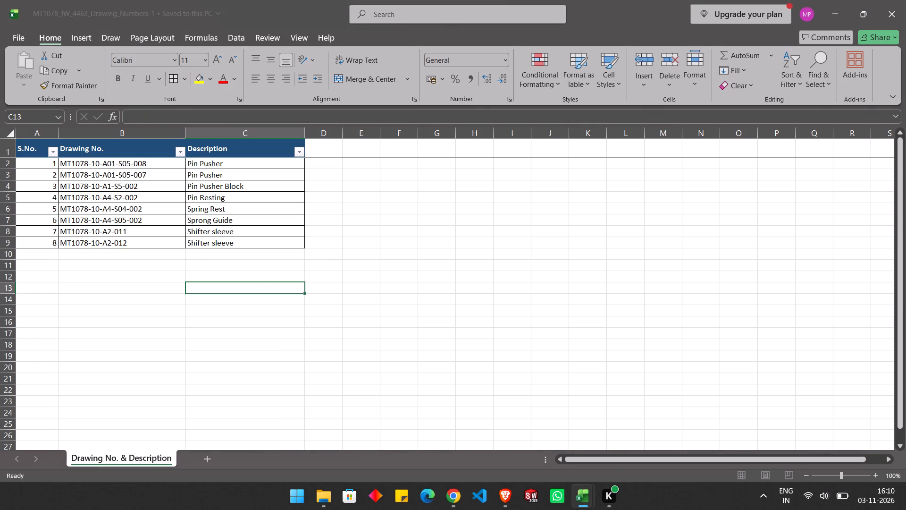
Copy the eight drawing numbers and descriptions into sheet 4463 of Quotation_MT1101_05.01.26, starting at cell B13.
left_click_drag(108, 166, 263, 236)
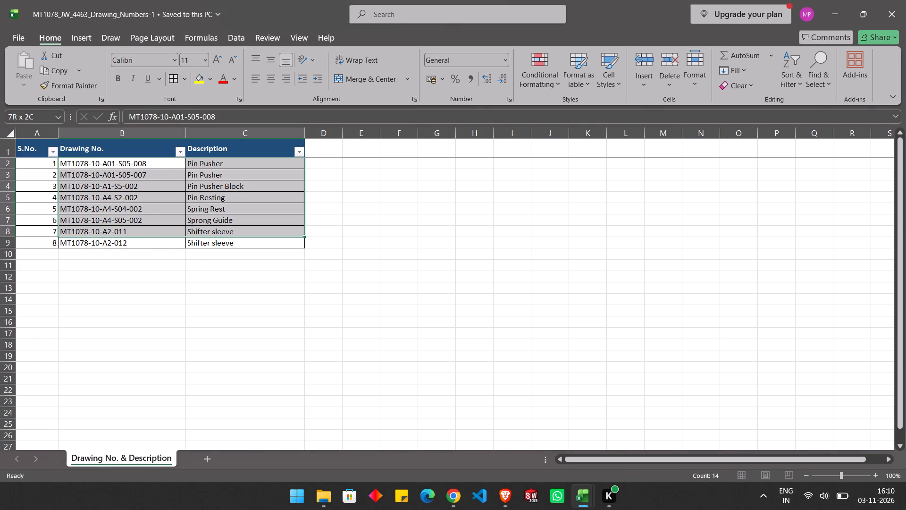
left_click_drag(263, 236, 263, 238)
key("ctrl+c")
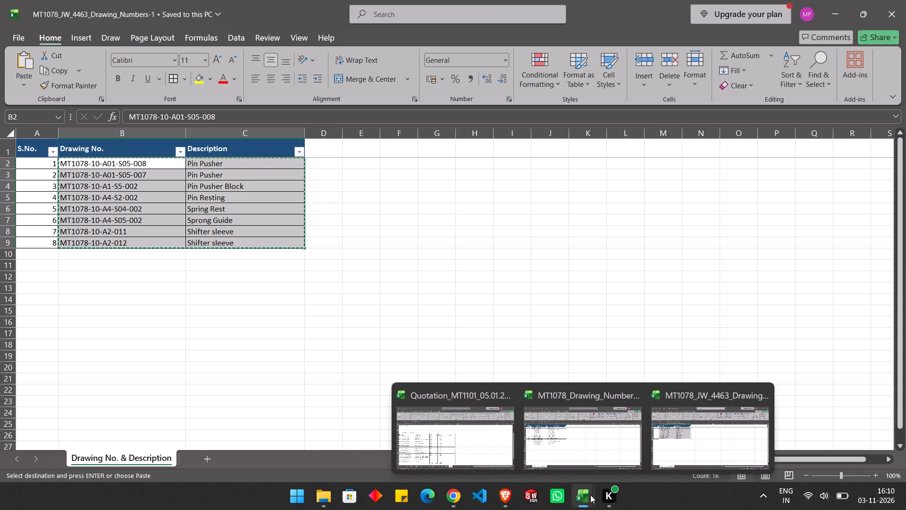
left_click(490, 442)
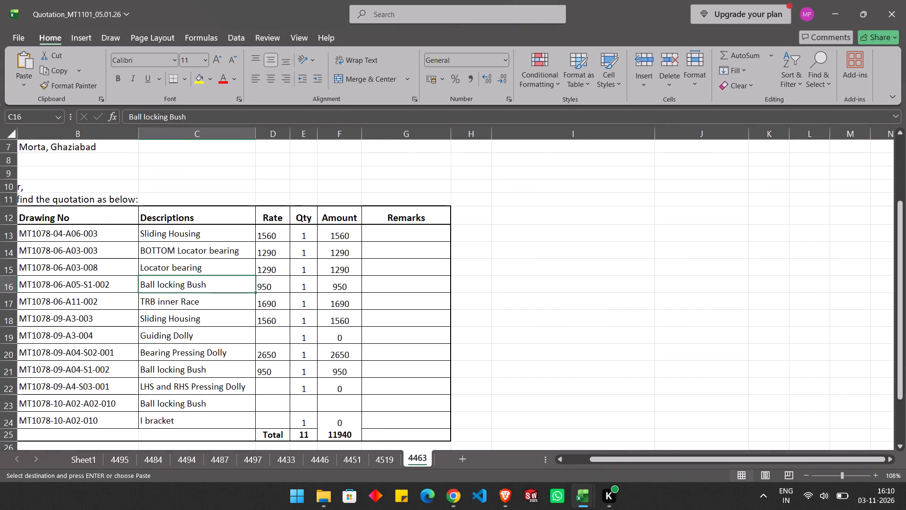
scroll(85, 287, "right", 1)
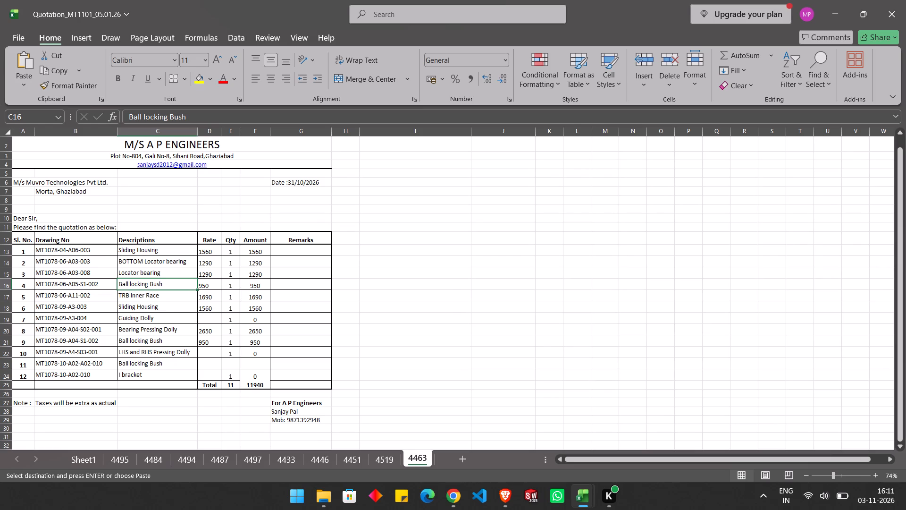
left_click(63, 255)
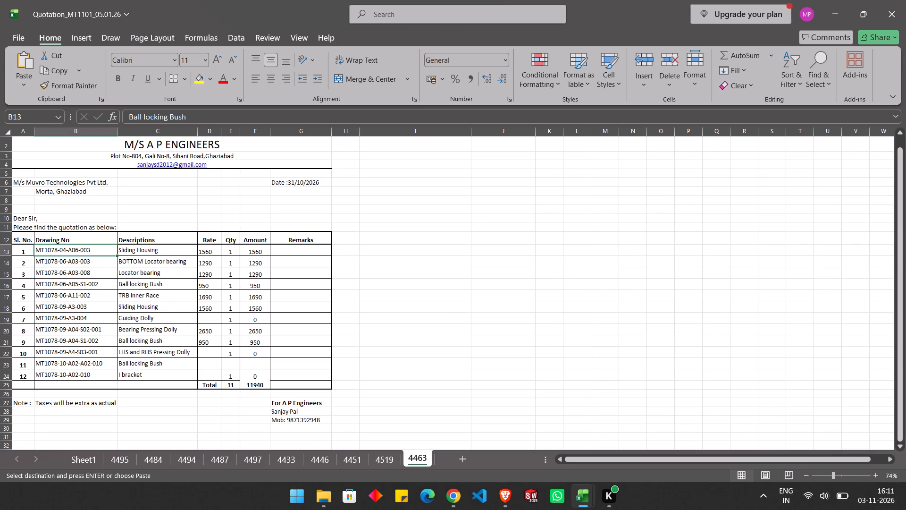
key("Return")
Clear the old rates and quantities in D13:E24 of sheet 4463.
left_click_drag(207, 252, 235, 373)
key("Delete")
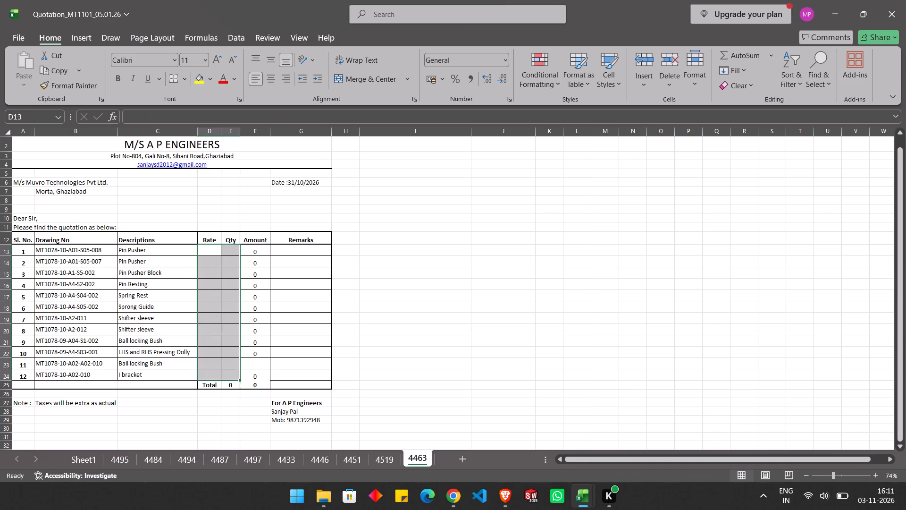
Delete the four leftover item rows, Sl. No. 9 to 12, from sheet 4463 and save the workbook.
left_click_drag(57, 340, 76, 368)
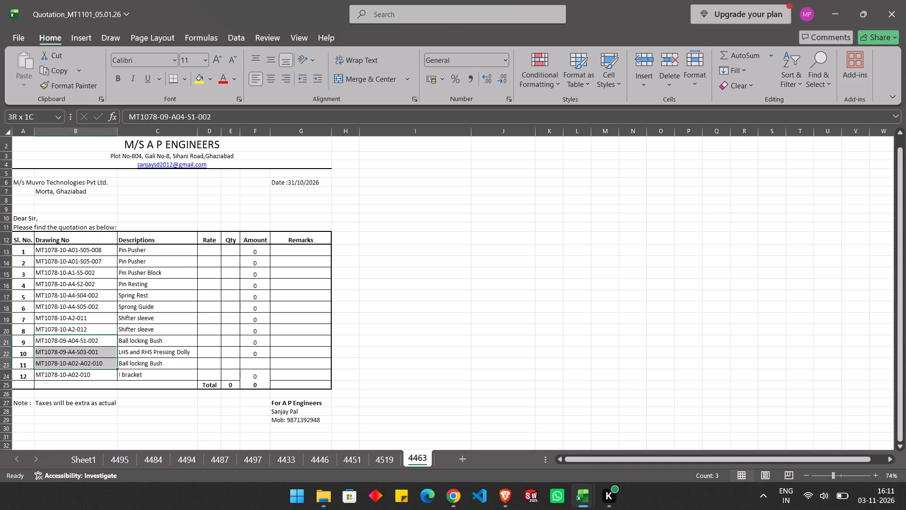
left_click_drag(76, 368, 79, 371)
right_click(79, 371)
left_click(120, 244)
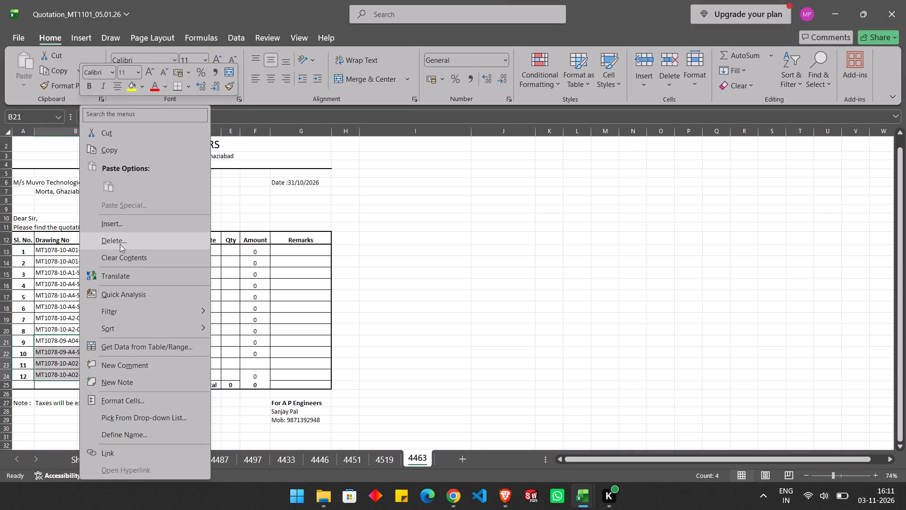
left_click(117, 266)
left_click(92, 297)
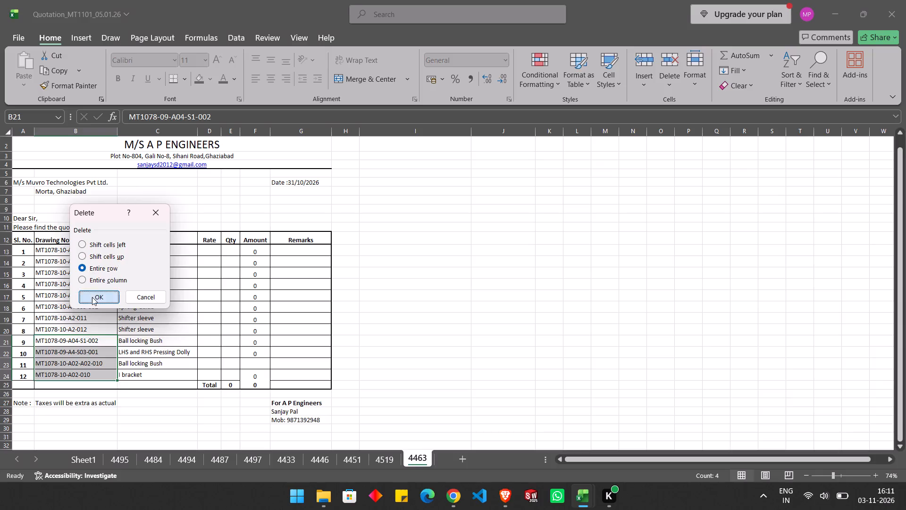
left_click(252, 364)
key("ctrl+s")
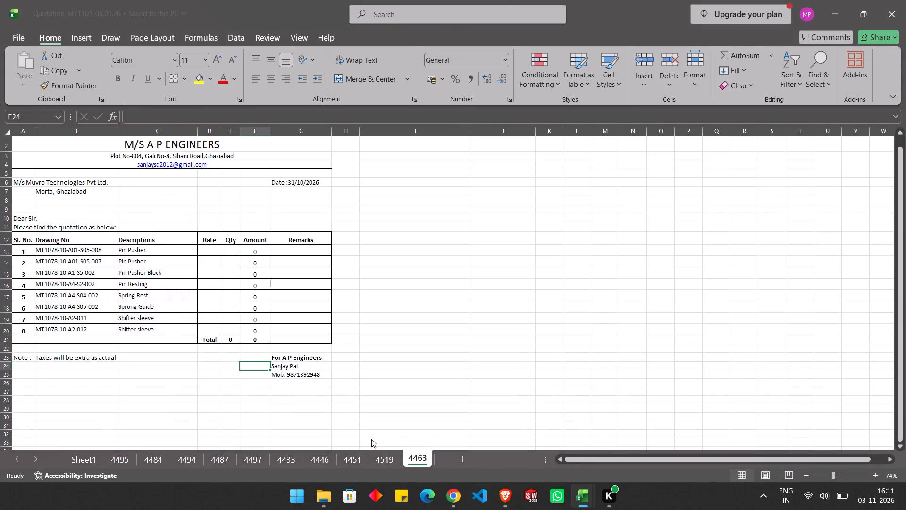
On sheet 4519, set the quantity to 2 for Ball locking Bush MT1078-10-A02-A02-010 and the I bracket, and save.
left_click(381, 460)
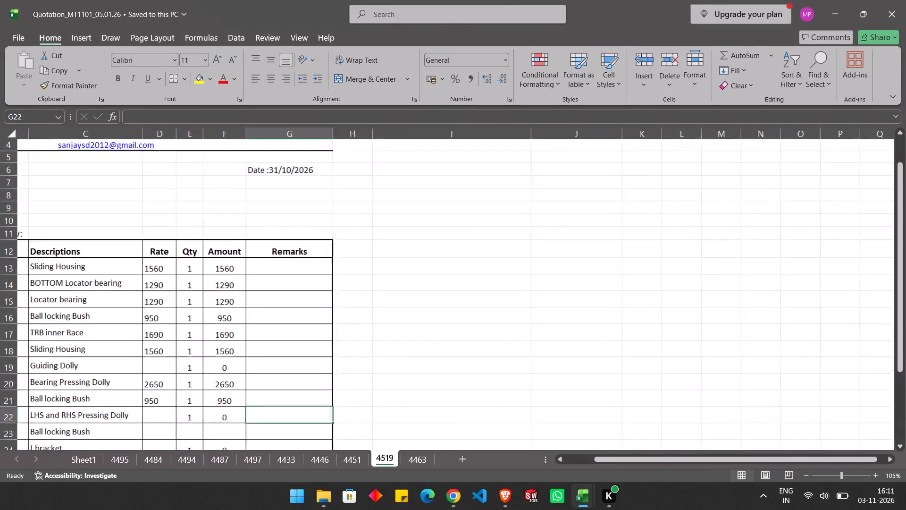
scroll(236, 317, "down", 1)
scroll(185, 338, "right", 3)
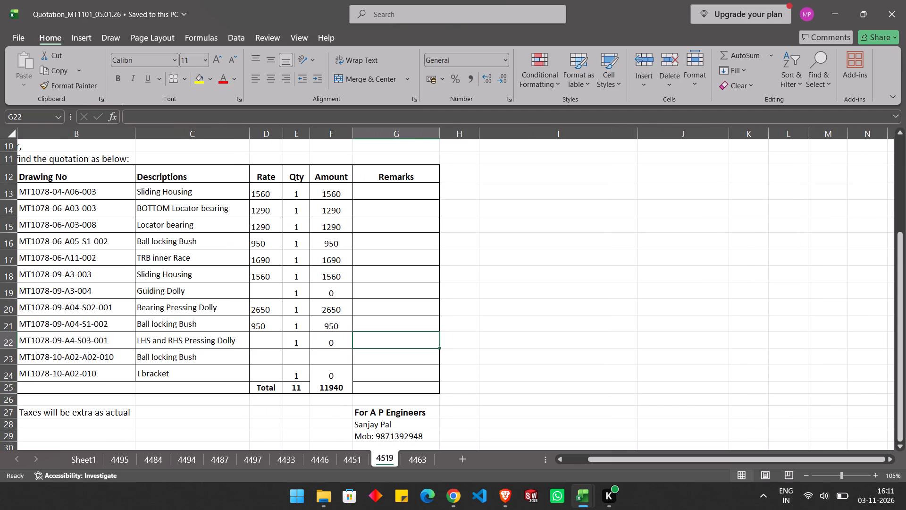
left_click(302, 358)
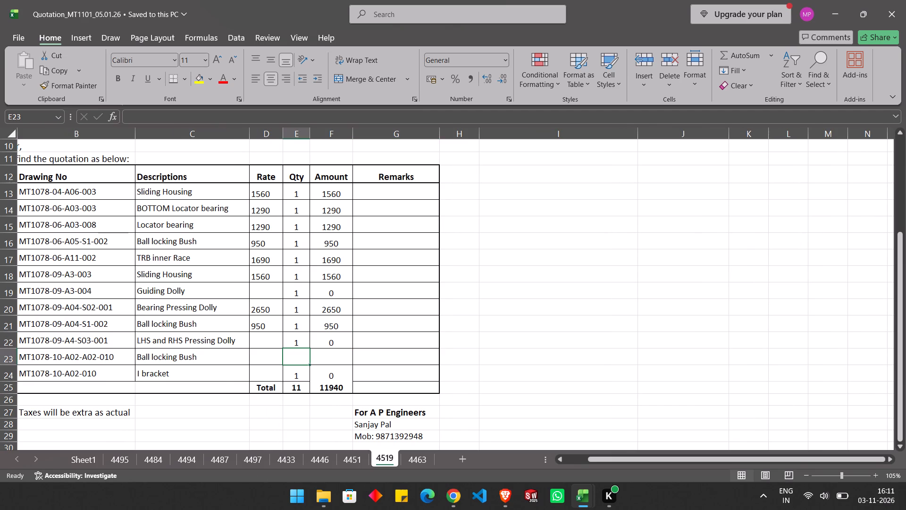
key("2")
key("Return")
key("2")
key("Return")
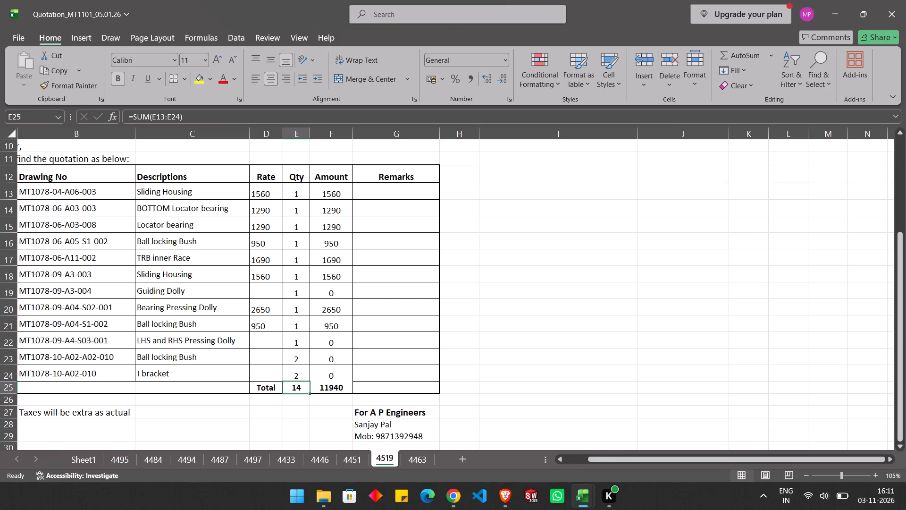
key("ctrl+s")
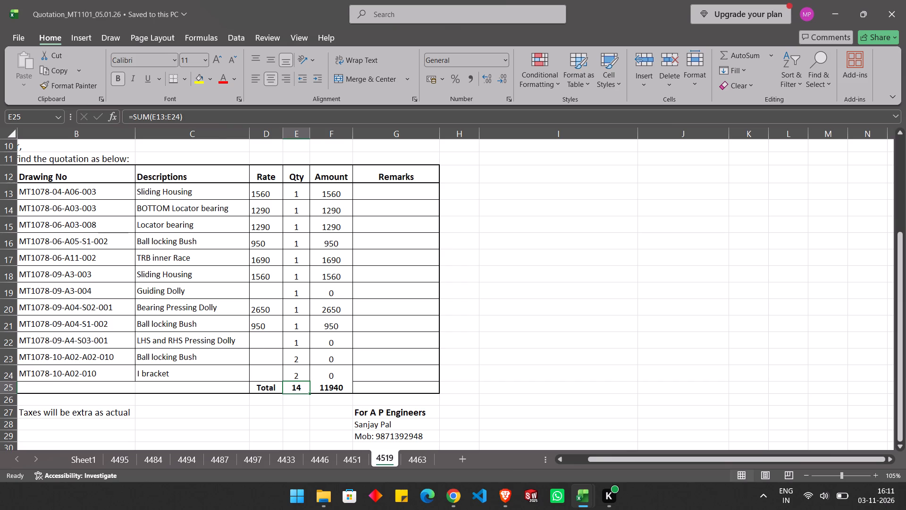
On sheet 4463, enter rates of 2950 for both Pin Pushers and 2560 for the Pin Pusher Block.
left_click(410, 465)
left_click(210, 251)
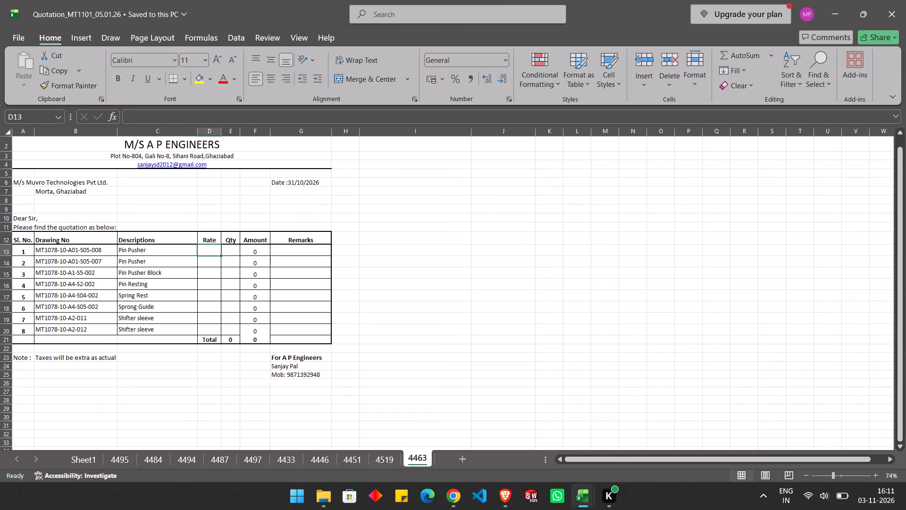
type("2950")
key("Return")
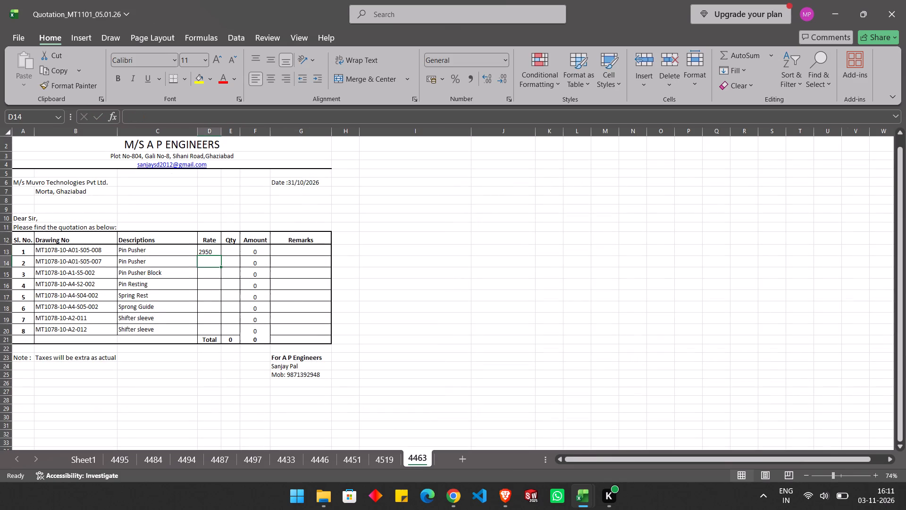
scroll(210, 251, "down", 1)
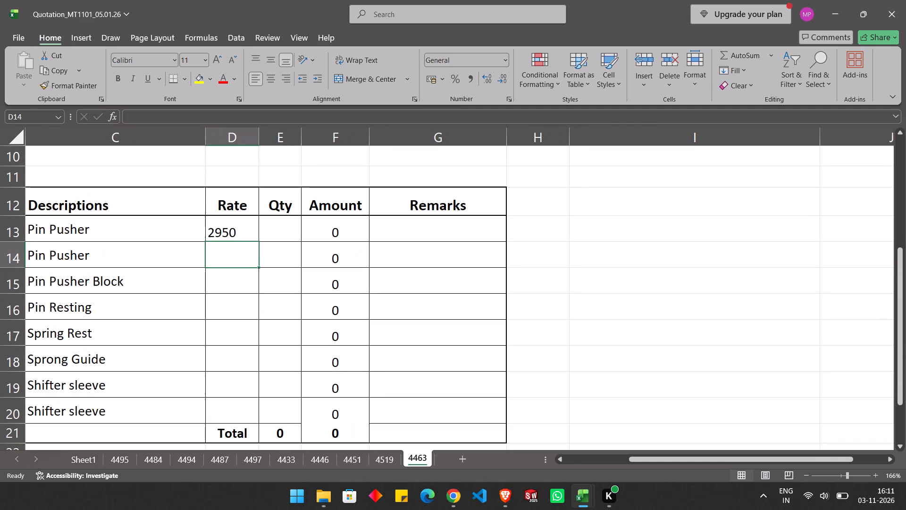
type("29500")
key("BackSpace")
key("Return")
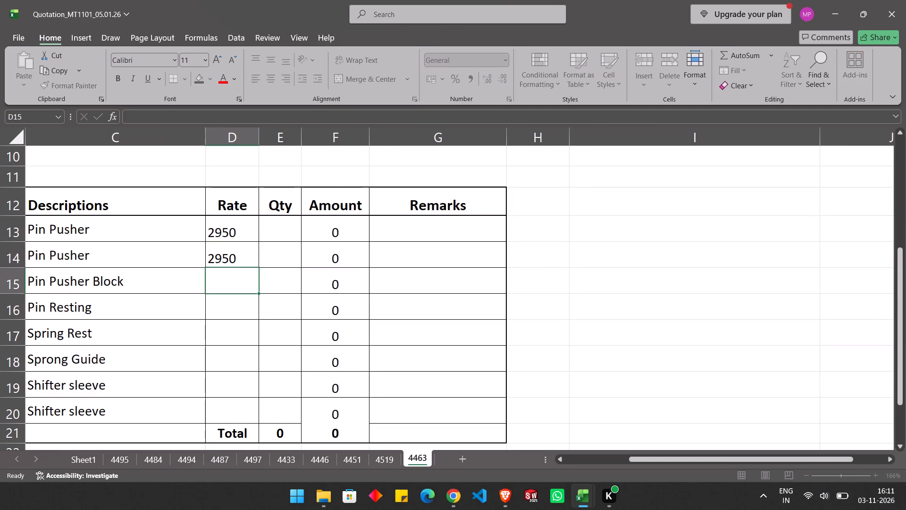
type("2560")
key("Return")
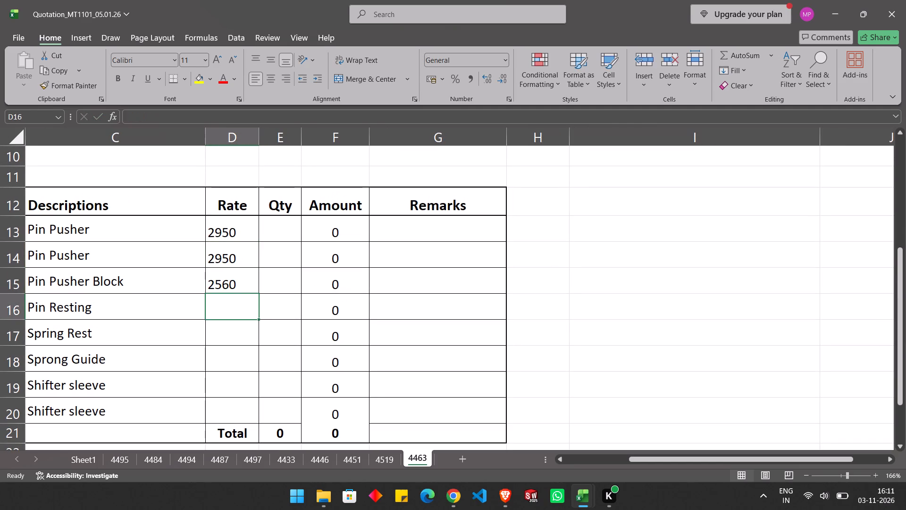
Enter rates of 790 for Pin Resting, 850 for Spring Rest, 450 for Sprong Guide and 6150 for both Shifter sleeves.
type("790")
key("Return")
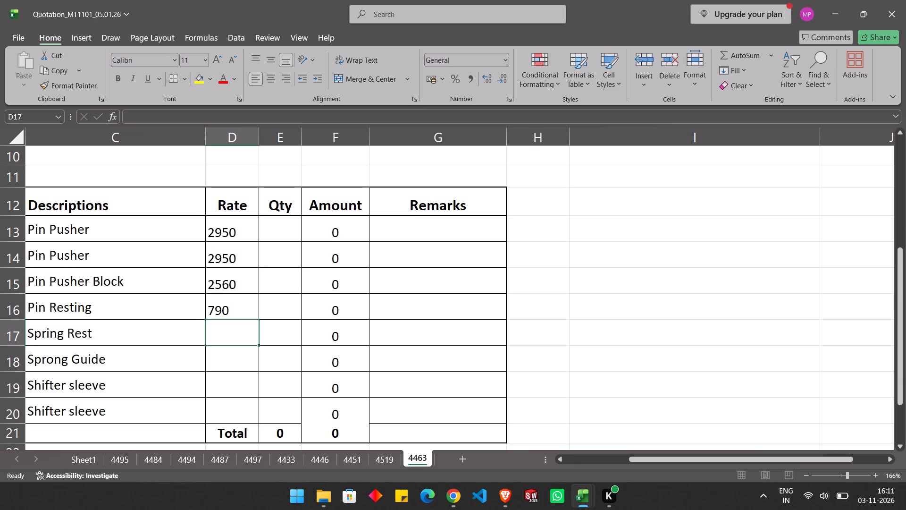
type("850")
key("Return")
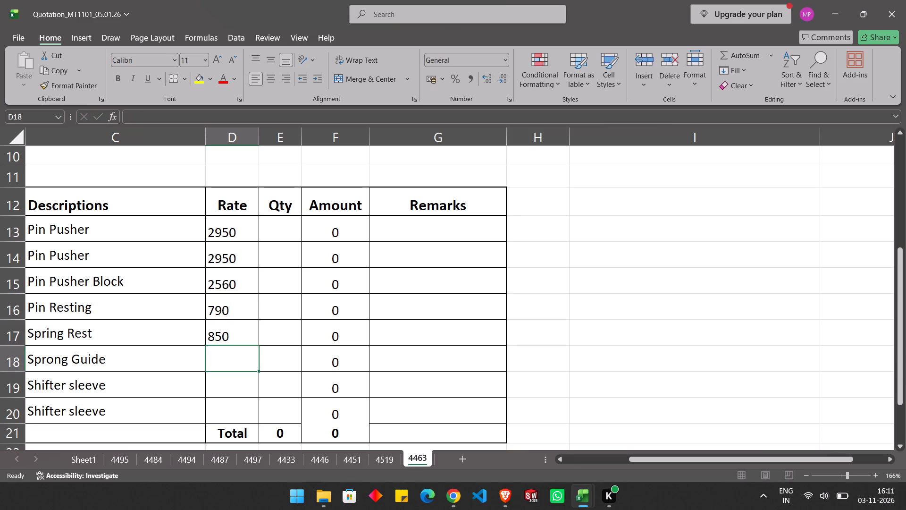
type("450")
key("Return")
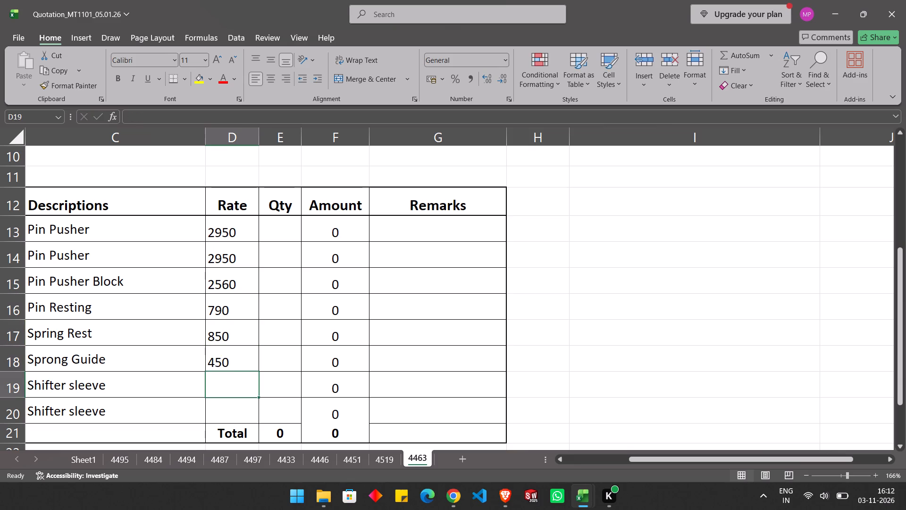
type("6150")
key("Return")
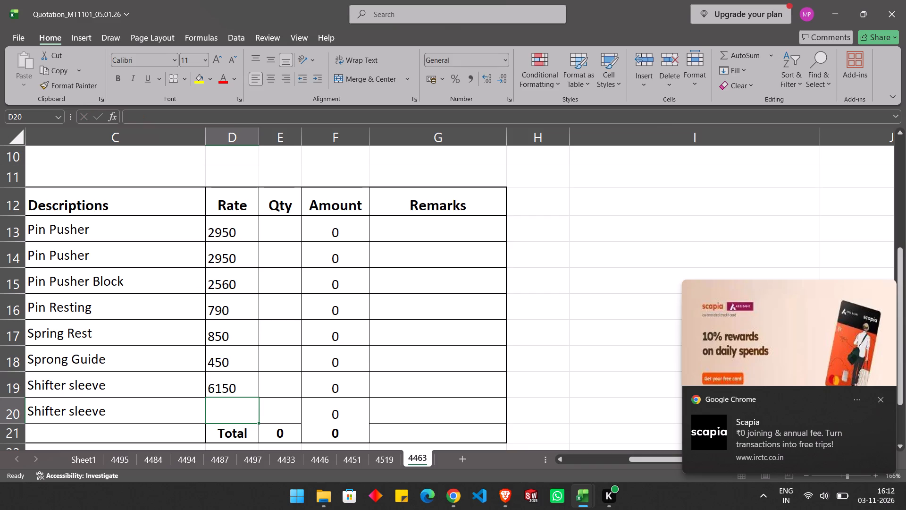
type("6150")
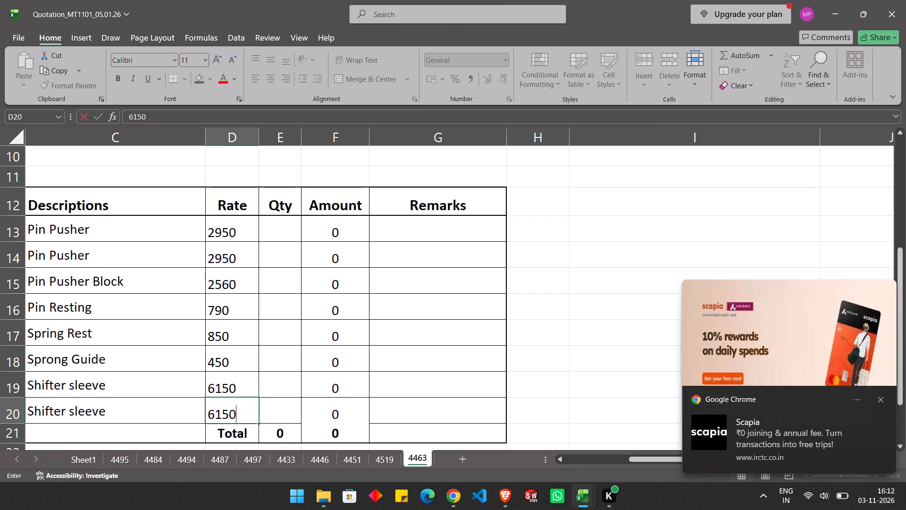
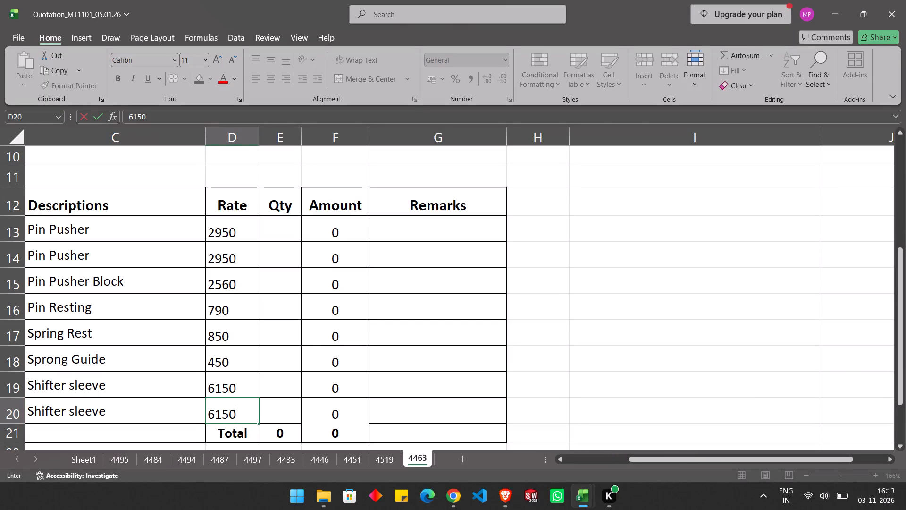
On sheet 4463, enter quantities of 1 and 2 for the two Pin Pushers, 1 for Pin Pusher Block and 3 for Pin Resting.
left_click(293, 234)
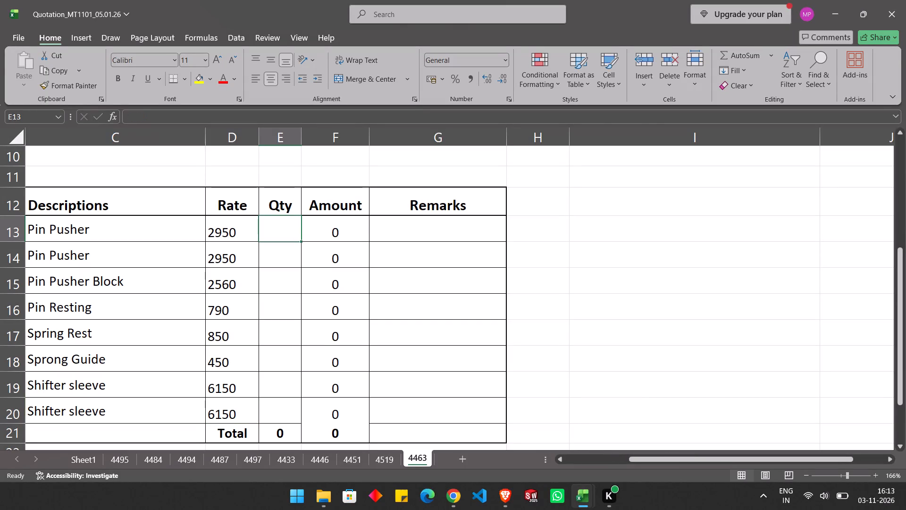
key("1")
key("Return")
key("2")
key("Return")
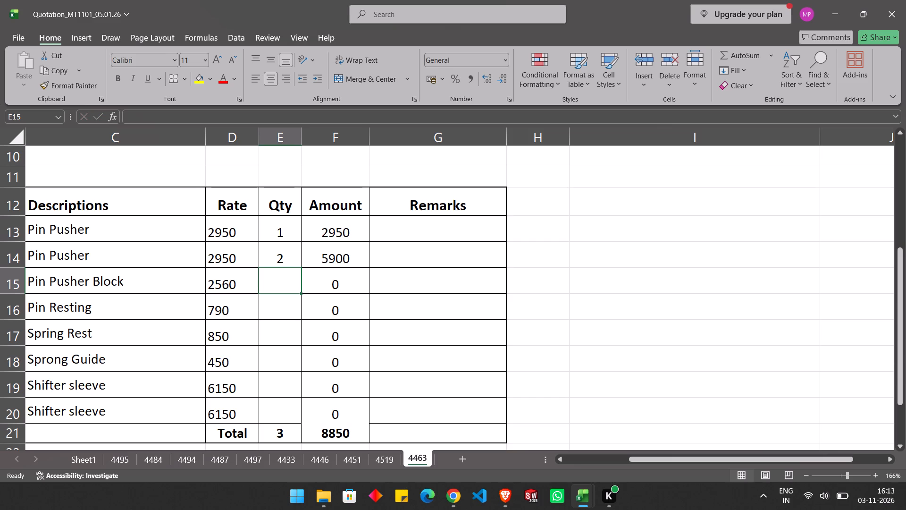
key("1")
key("Return")
key("3")
key("Return")
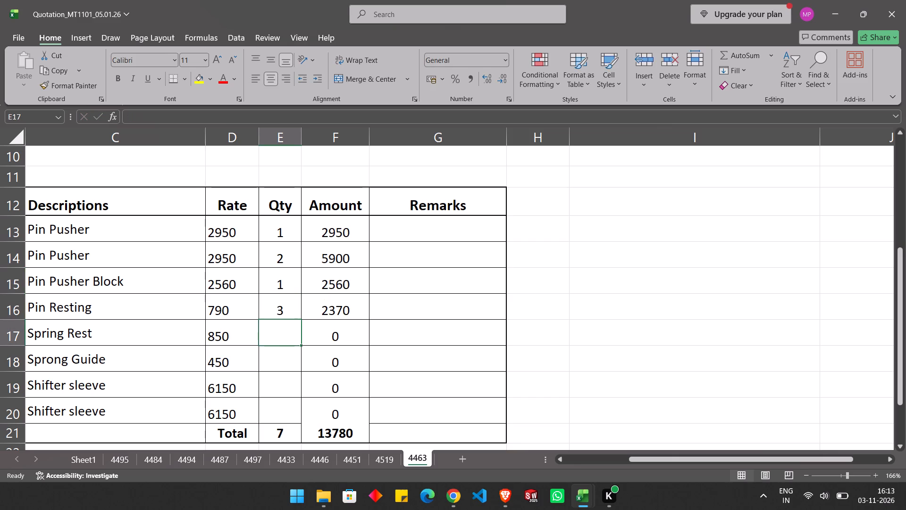
Enter quantities of 3 each for Spring Rest and Sprong Guide and 1 for each Shifter sleeve, and save the workbook.
key("3")
key("Return")
key("3")
key("Return")
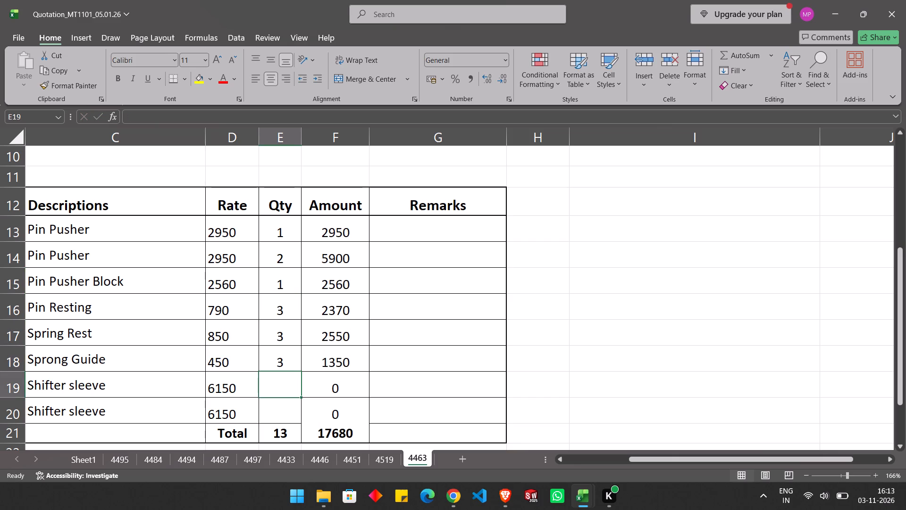
key("1")
key("Return")
key("1")
key("Return")
left_click(451, 309)
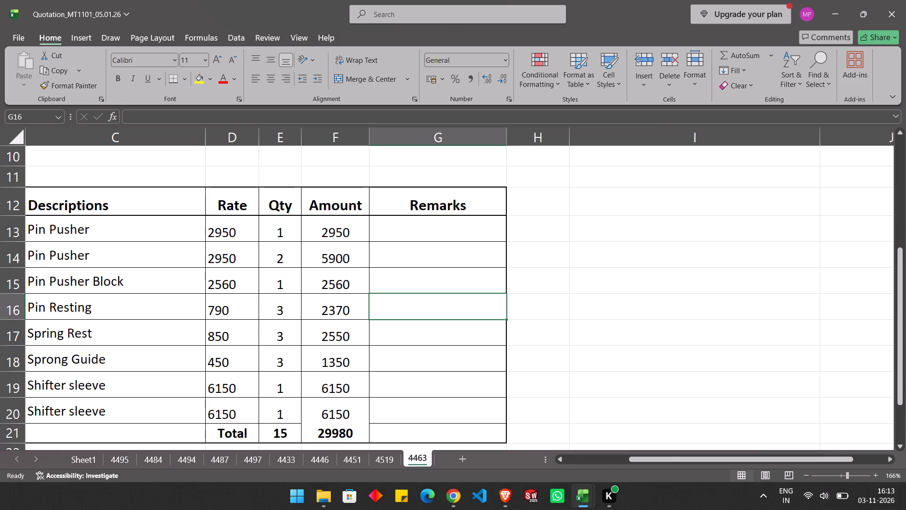
key("ctrl+s")
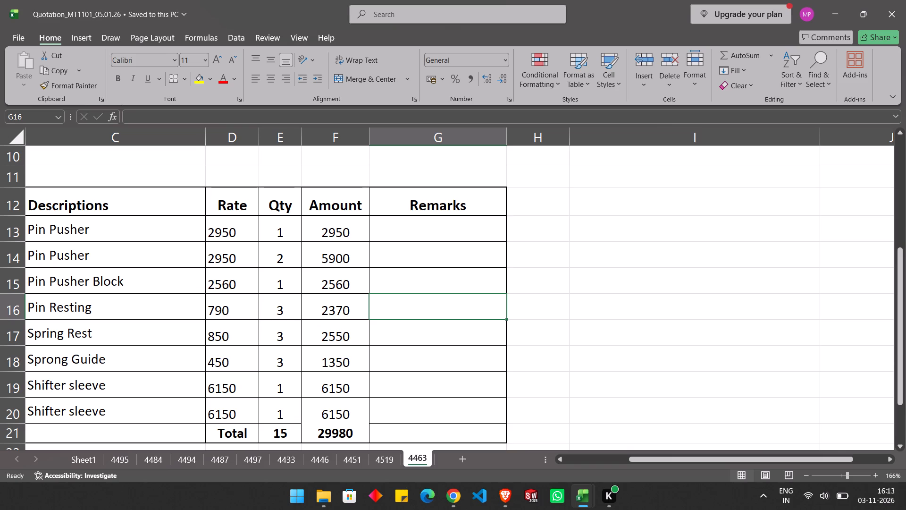
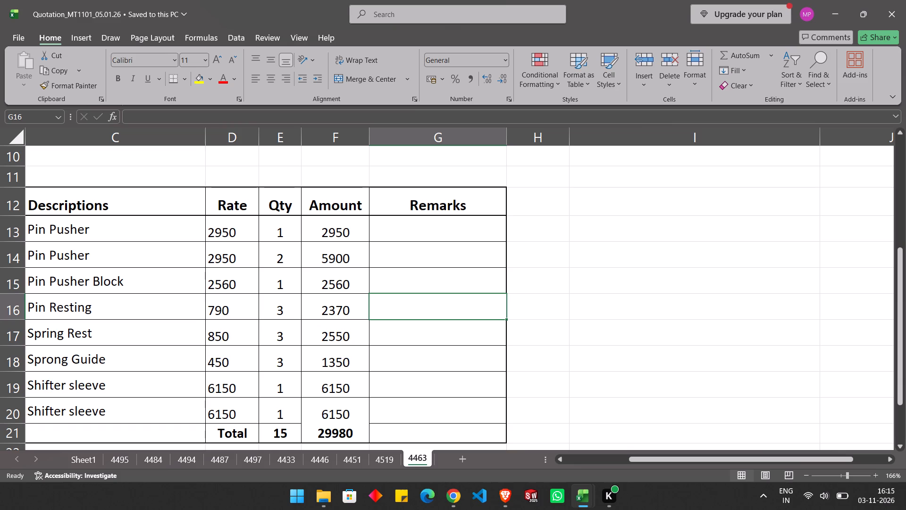
Create a copy of sheet 4463 at the end of the Quotation_MT1101_05.01.26 workbook.
right_click(416, 456)
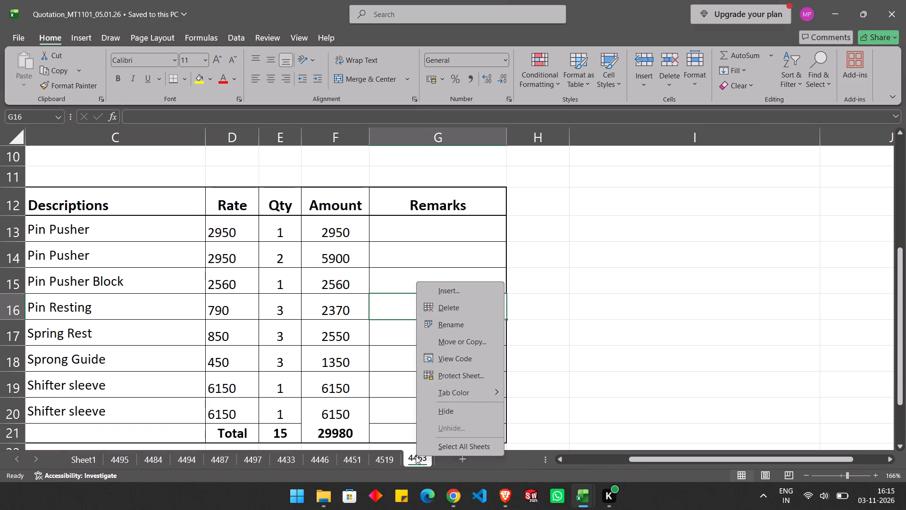
left_click(466, 340)
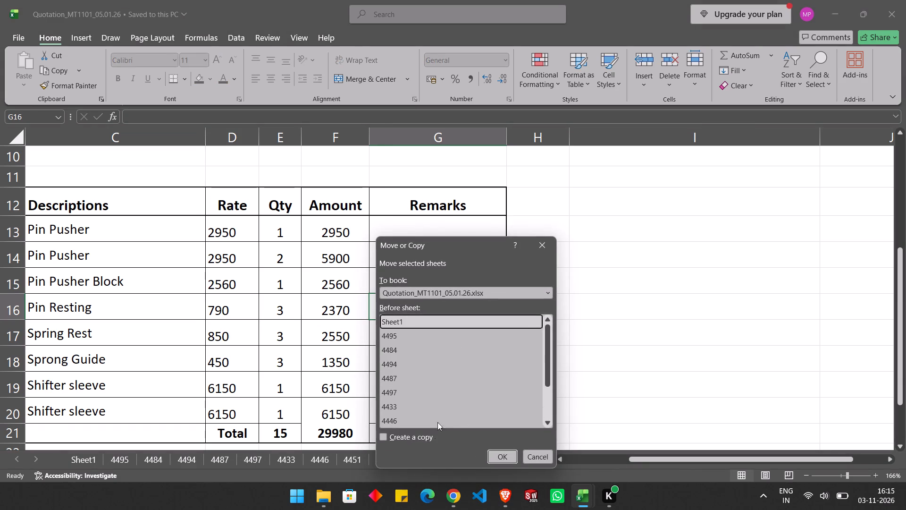
left_click(426, 435)
scroll(446, 384, "down", 9)
left_click(416, 421)
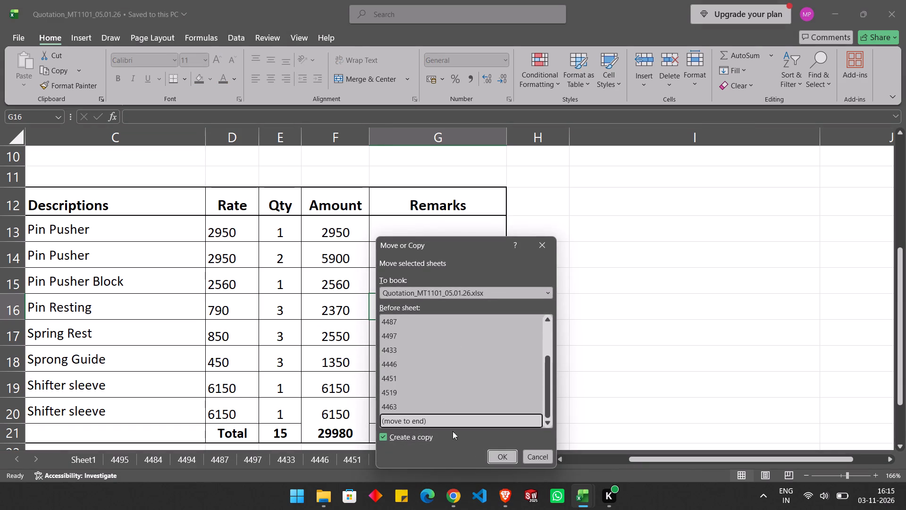
left_click(508, 456)
Rename the copied sheet as 4524.
scroll(450, 374, "down", 3)
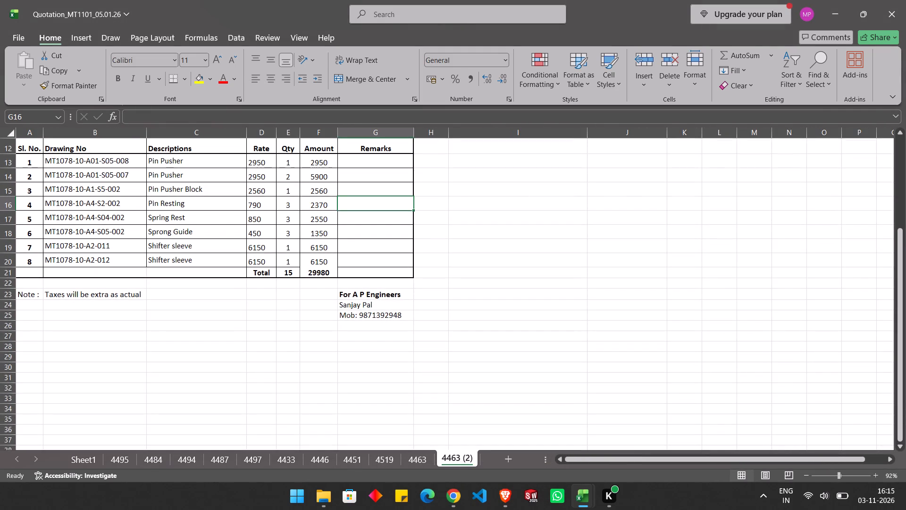
scroll(242, 285, "up", 1)
scroll(242, 285, "right", 3)
scroll(242, 285, "down", 1)
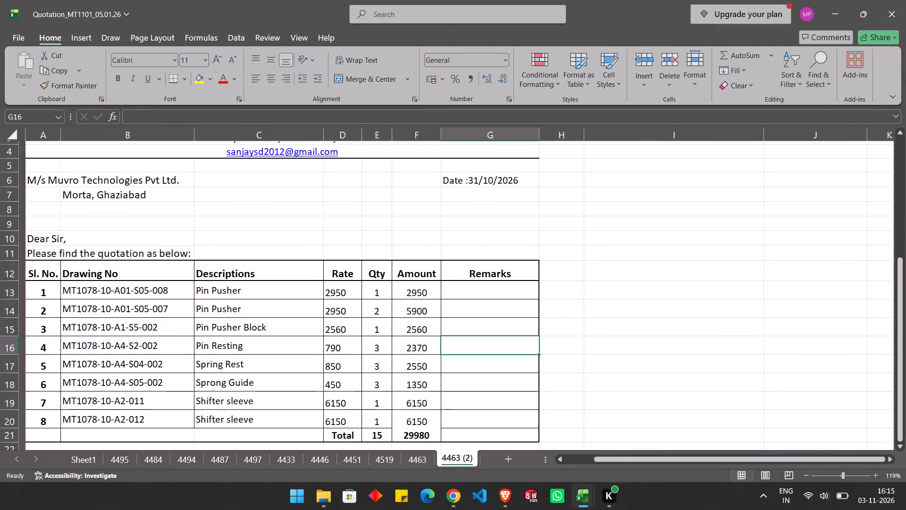
scroll(242, 285, "down", 1)
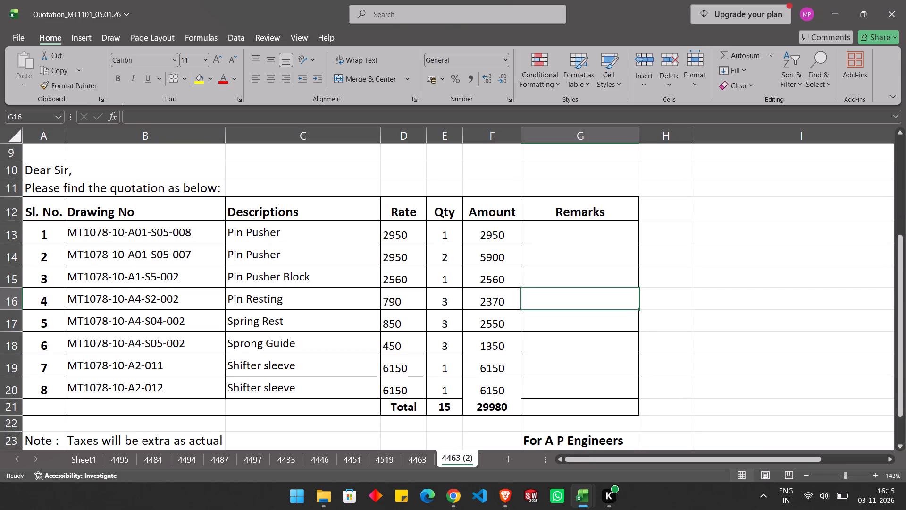
double_click(463, 458)
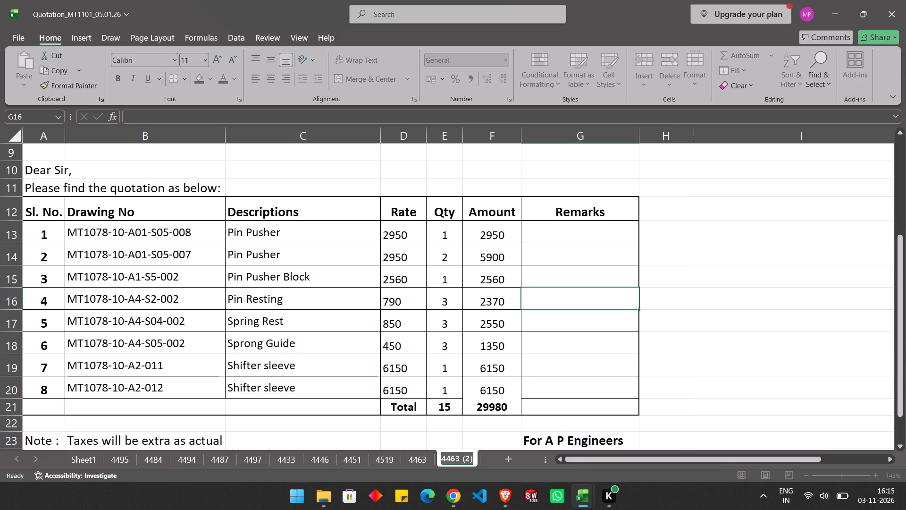
type("4524")
key("Return")
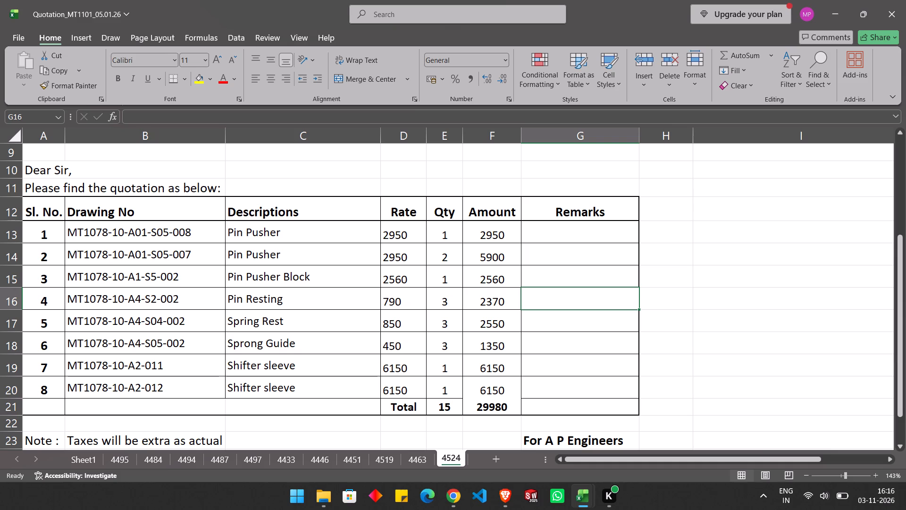
Delete the rows of items 5 to 8, from Spring Rest through the second Shifter sleeve, on sheet 4524.
left_click_drag(108, 319, 136, 382)
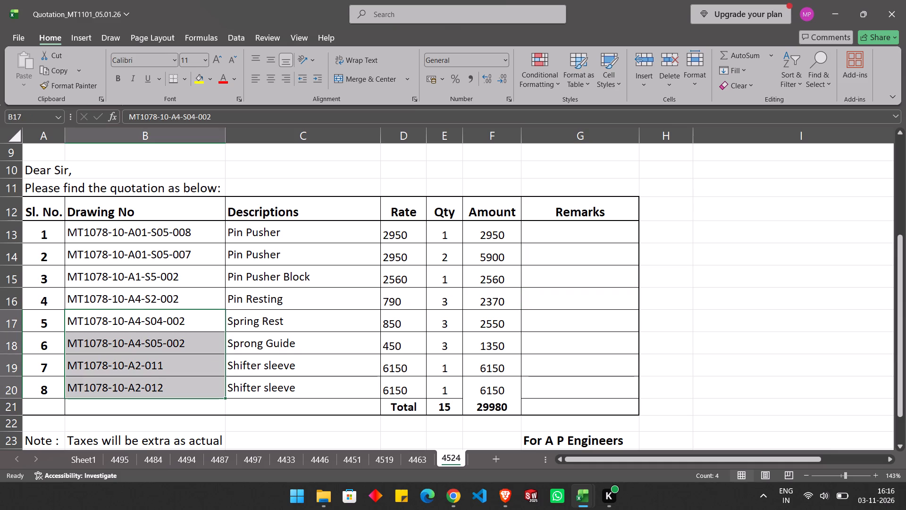
right_click(136, 382)
left_click(183, 147)
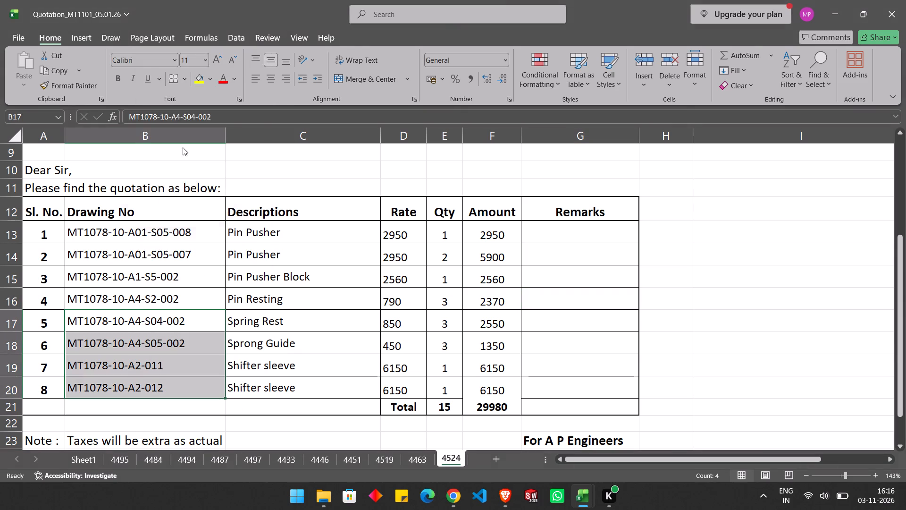
left_click(171, 176)
left_click(171, 195)
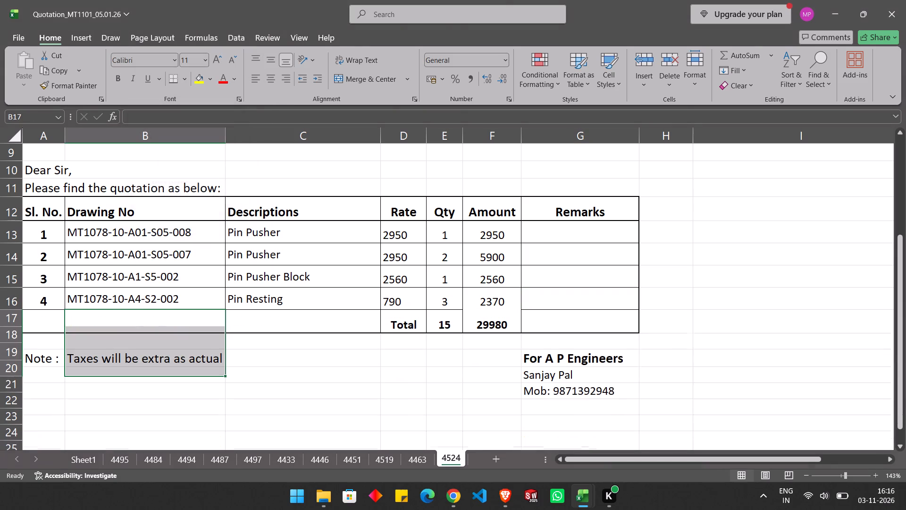
Change the S-part of the Pin Pusher Block and Pin Resting drawing numbers to S02.
double_click(150, 276)
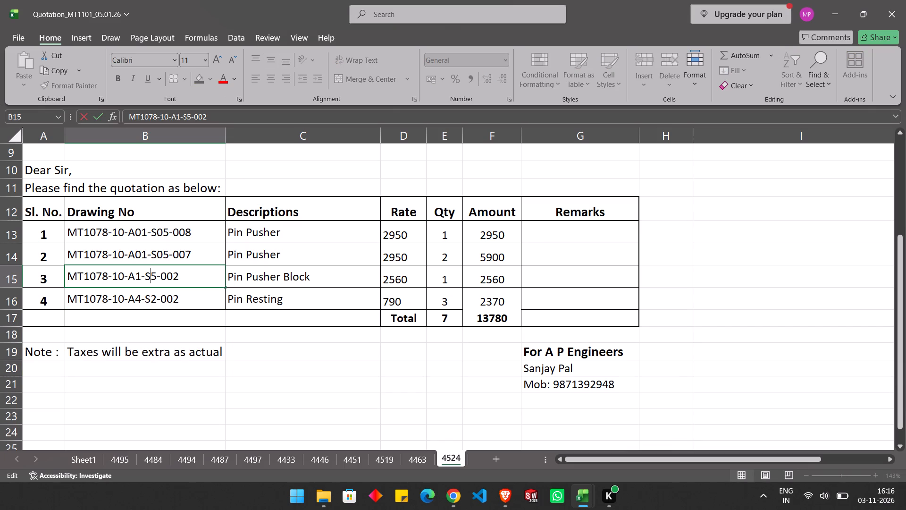
key("0")
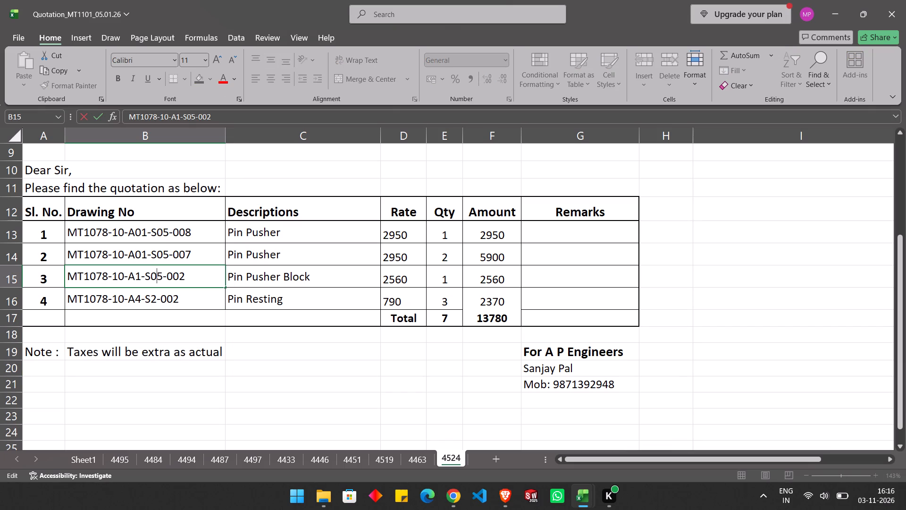
double_click(152, 301)
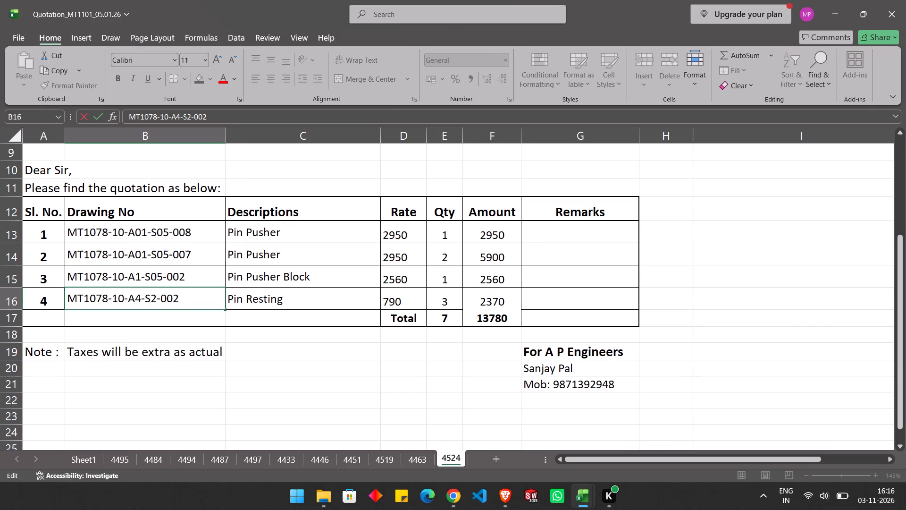
key("0")
double_click(164, 277)
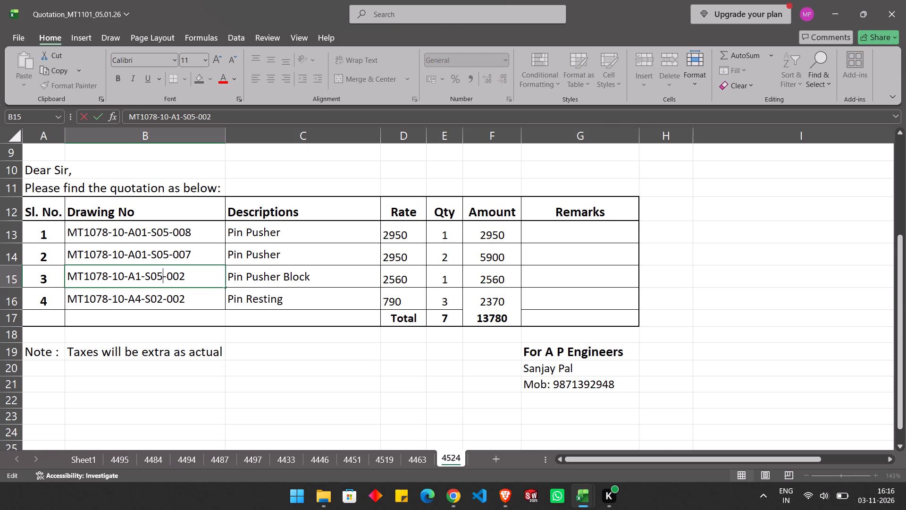
key("BackSpace")
key("2")
Change the S-part of both Pin Pusher drawing numbers, items 1 and 2, to S01.
double_click(168, 234)
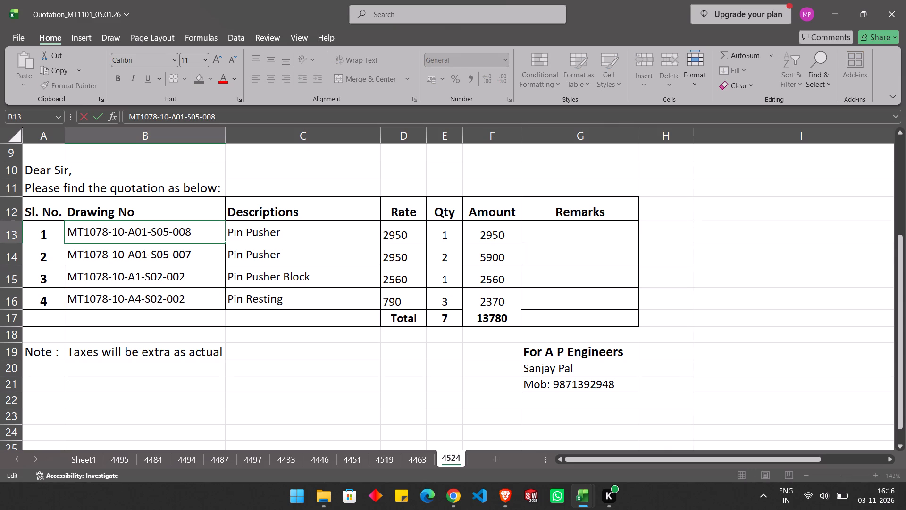
key("BackSpace")
key("1")
double_click(169, 255)
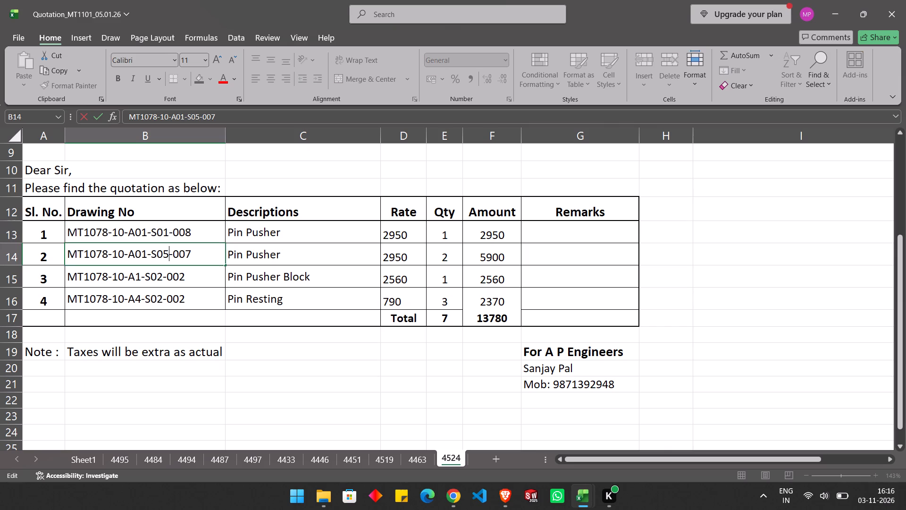
key("BackSpace")
key("1")
key("Return")
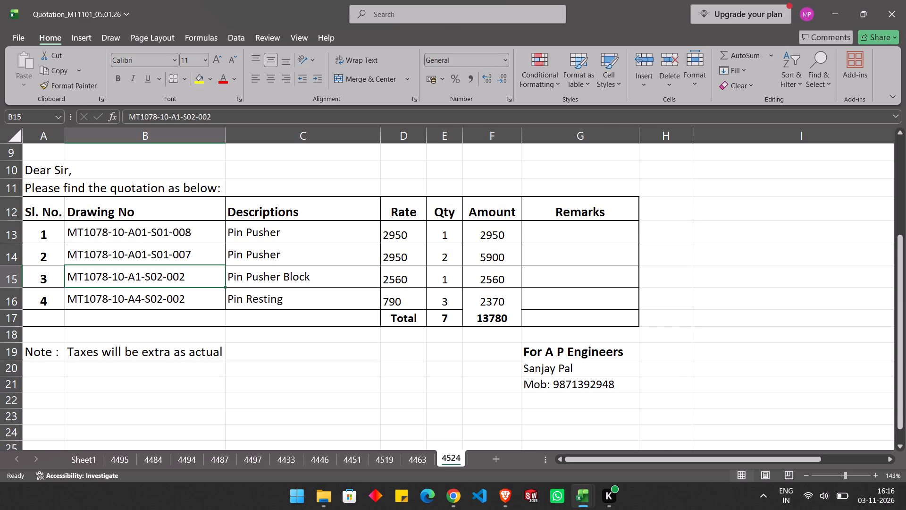
Change the A-part of both Pin Pusher drawing numbers to A04, giving MT1078-10-A04-S01-008 and MT1078-10-A04-S01-007.
double_click(147, 231)
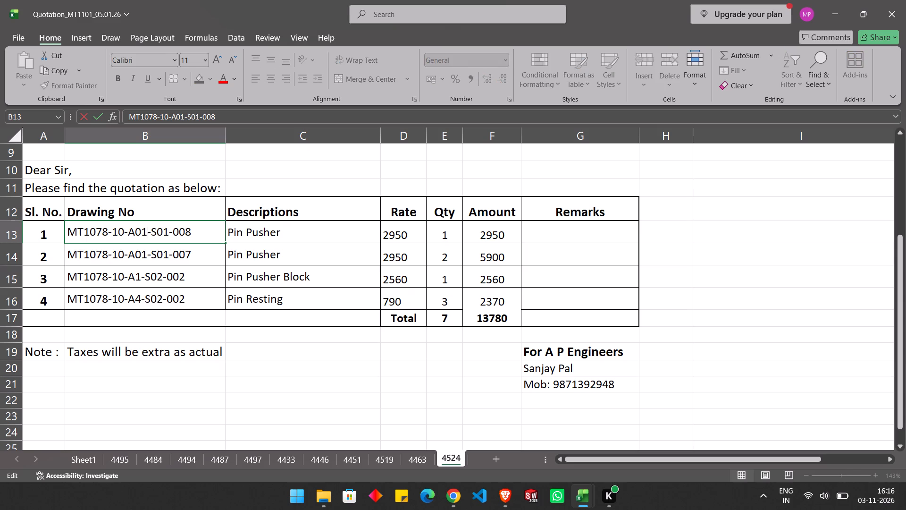
key("BackSpace")
key("4")
key("Return")
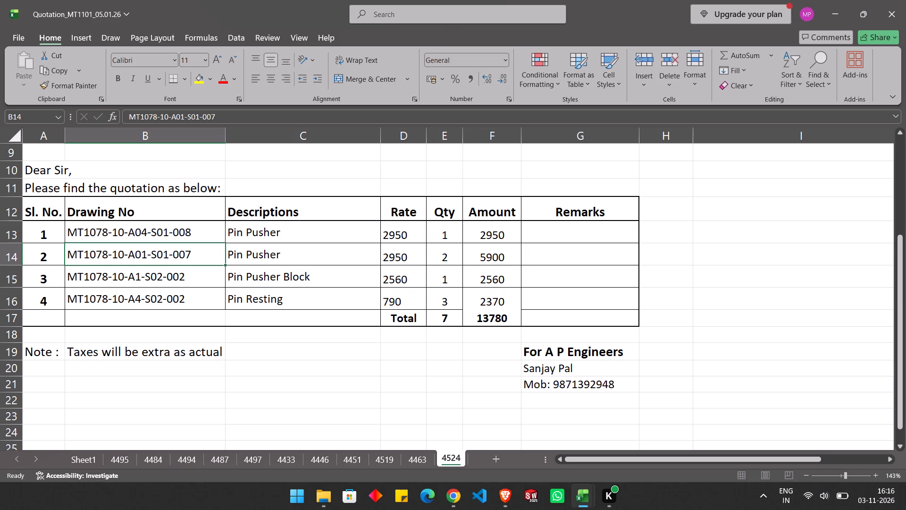
double_click(147, 253)
key("BackSpace")
key("4")
key("Return")
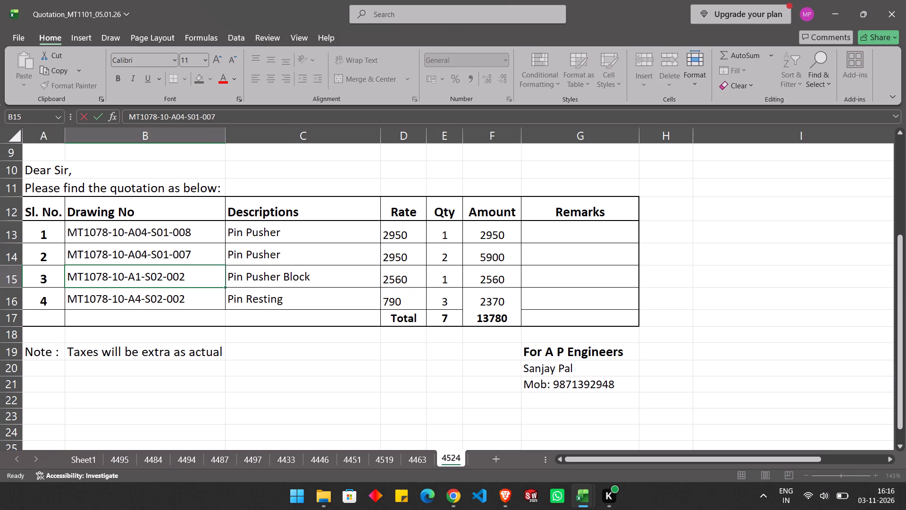
Change the A-part of the Pin Pusher Block and Pin Resting drawing numbers to A04, making both MT1078-10-A04-S02-002.
double_click(140, 279)
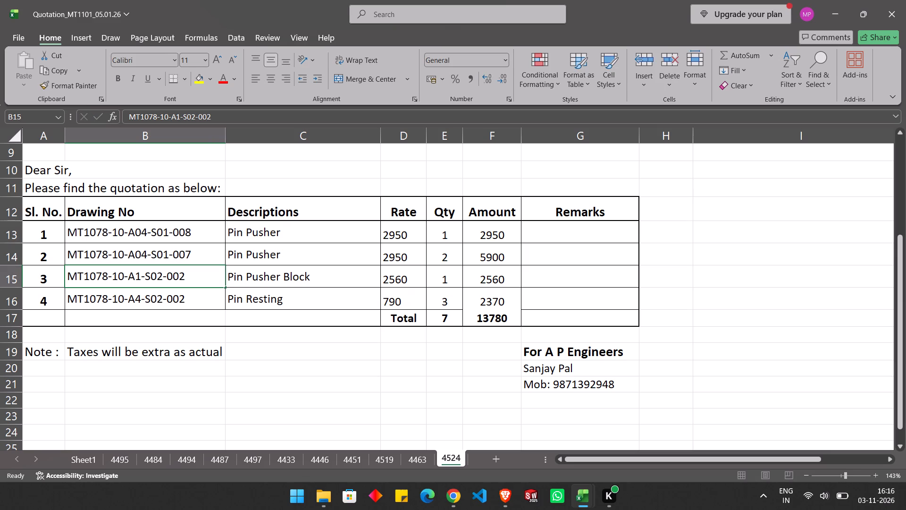
key("BackSpace")
type("04")
key("Return")
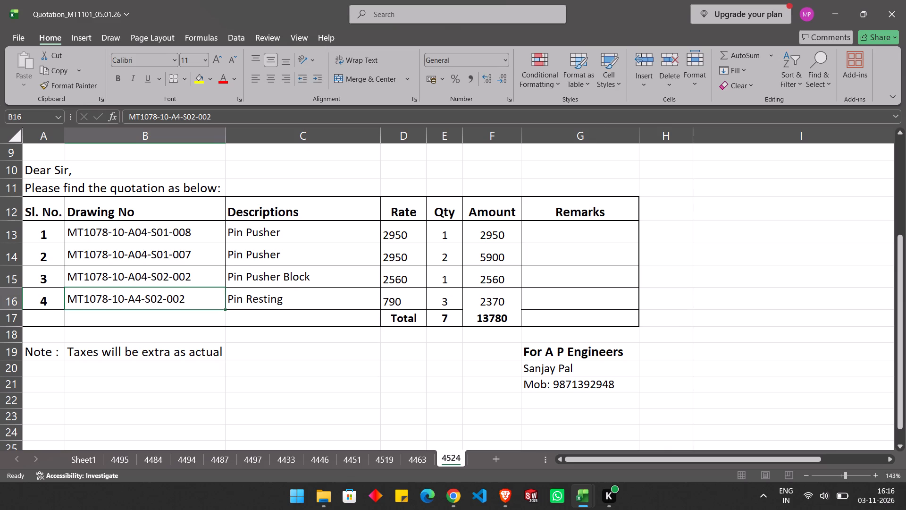
double_click(140, 300)
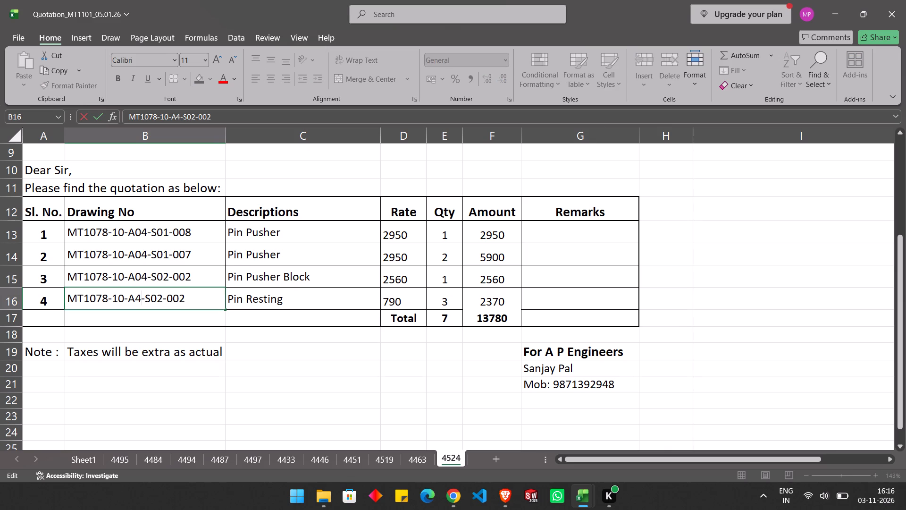
key("BackSpace")
type("04")
key("Return")
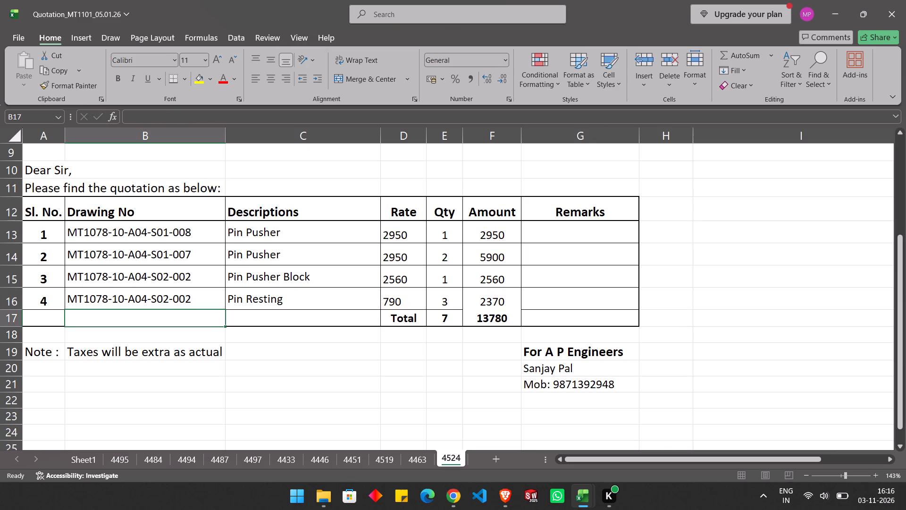
Set the drawing number endings to 003 for item 4, 002 for item 1 and 003 for item 2.
double_click(203, 303)
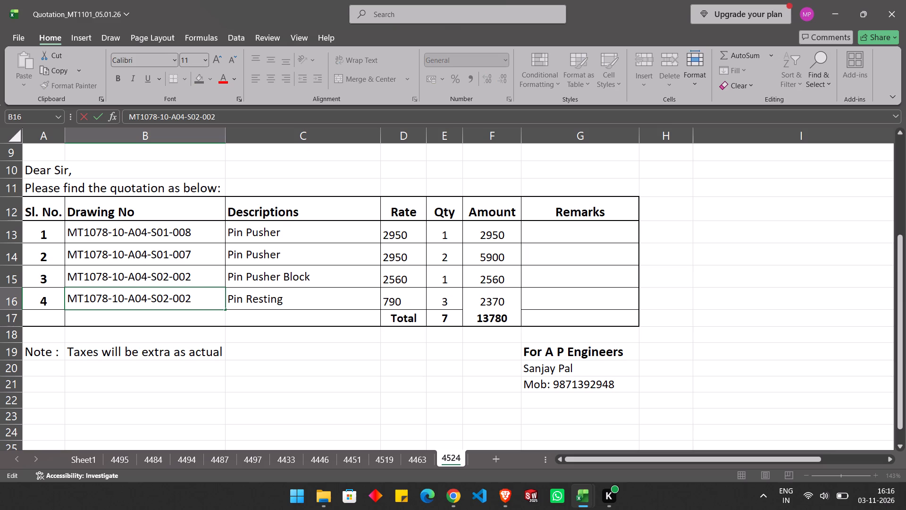
key("BackSpace")
key("3")
double_click(200, 233)
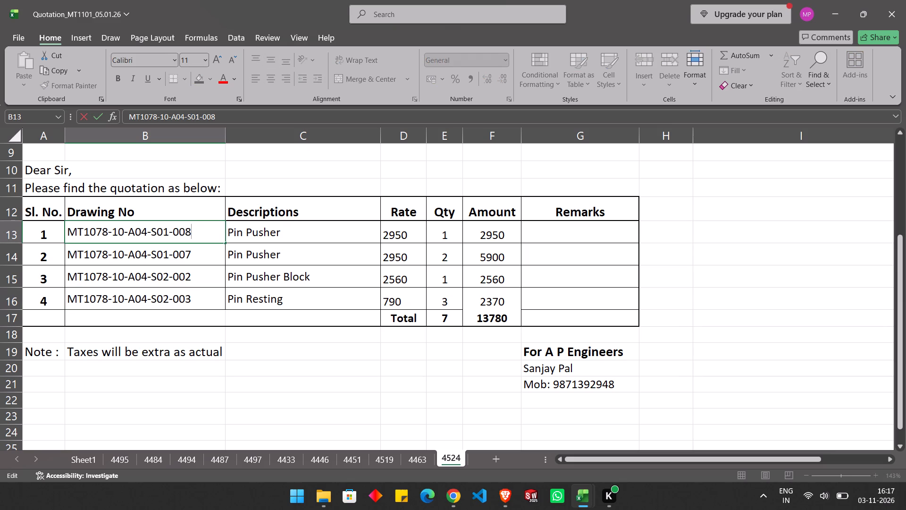
key("BackSpace")
key("2")
double_click(202, 260)
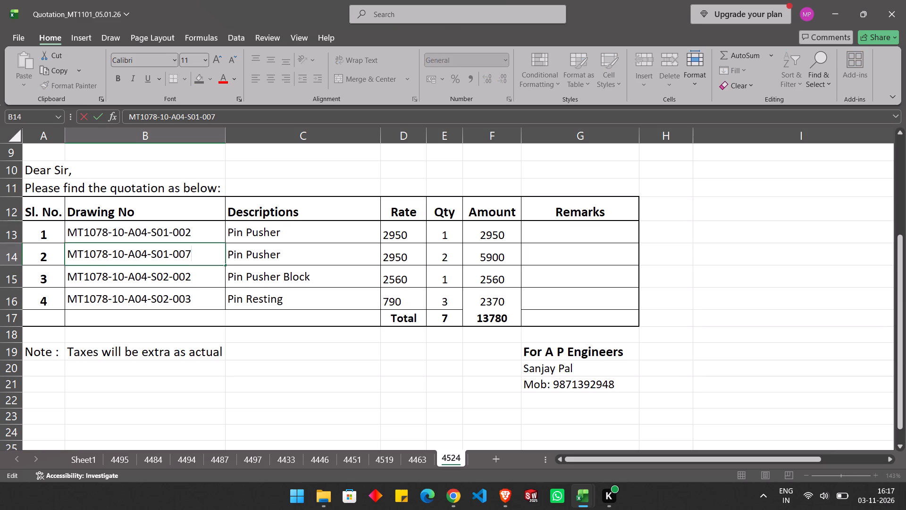
key("BackSpace")
key("3")
key("Return")
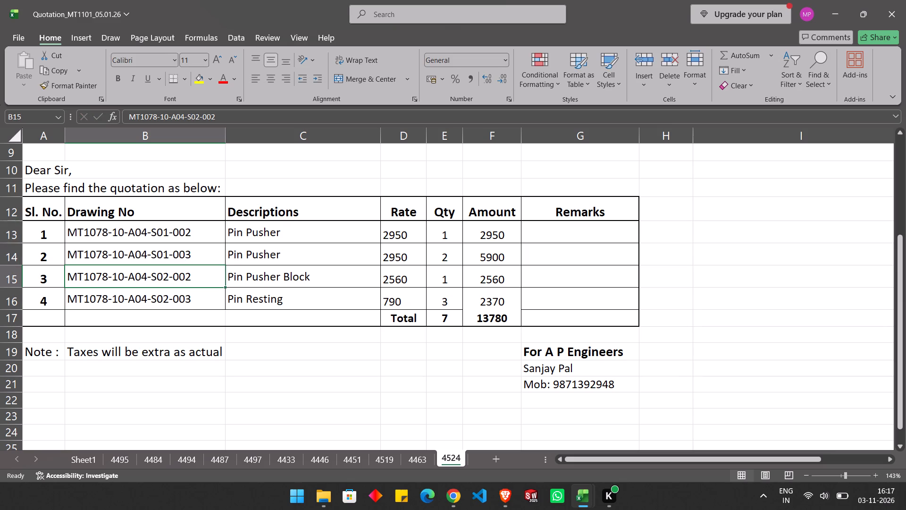
Change the descriptions of items 1 and 2 to PIN RESTING and SPRING REST AND GUIDING.
left_click(296, 228)
type("PIN REST")
type("ING")
key("space")
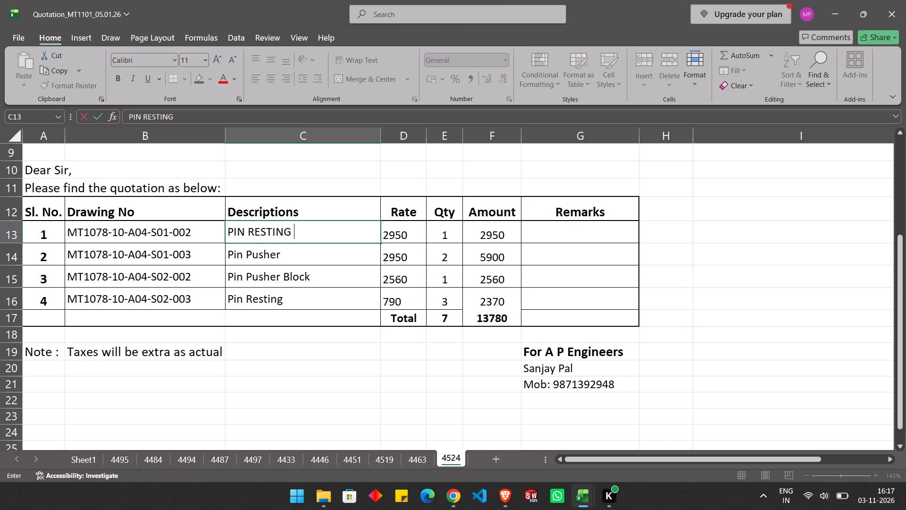
key("Return")
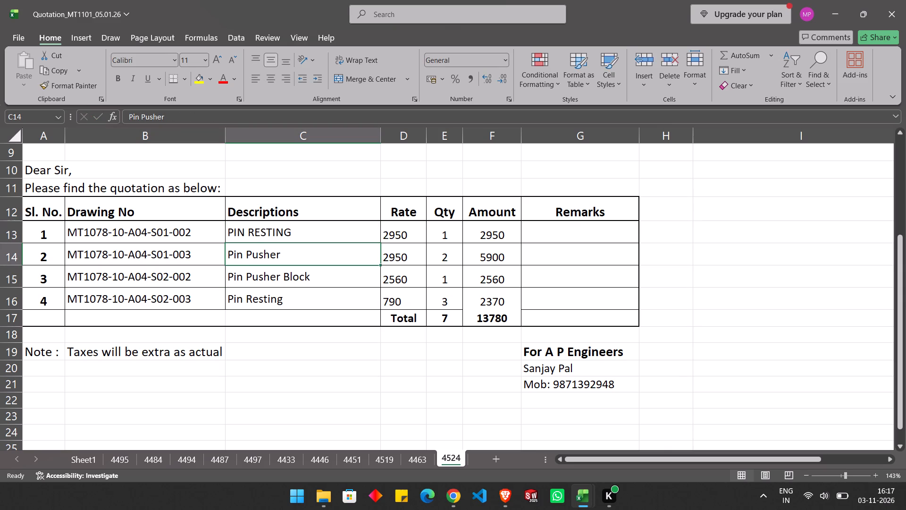
type("SPRING")
key("space")
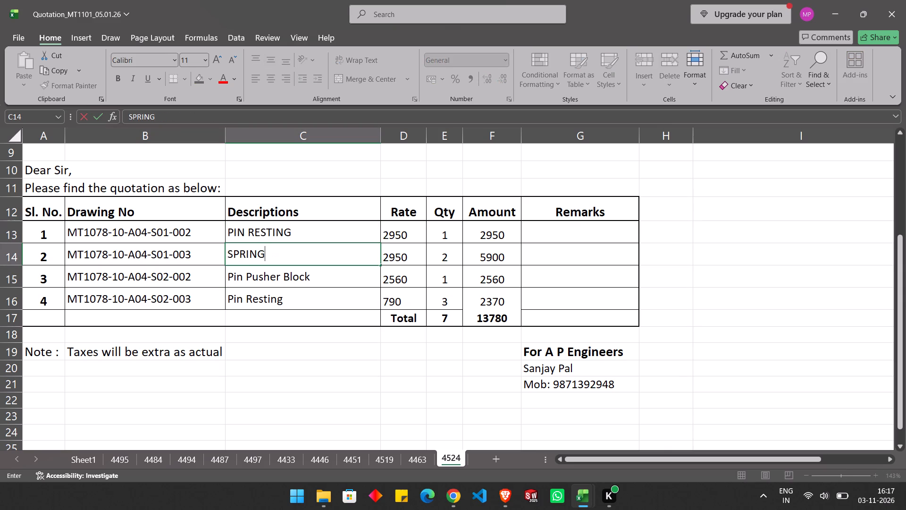
type("REST AND")
key("space")
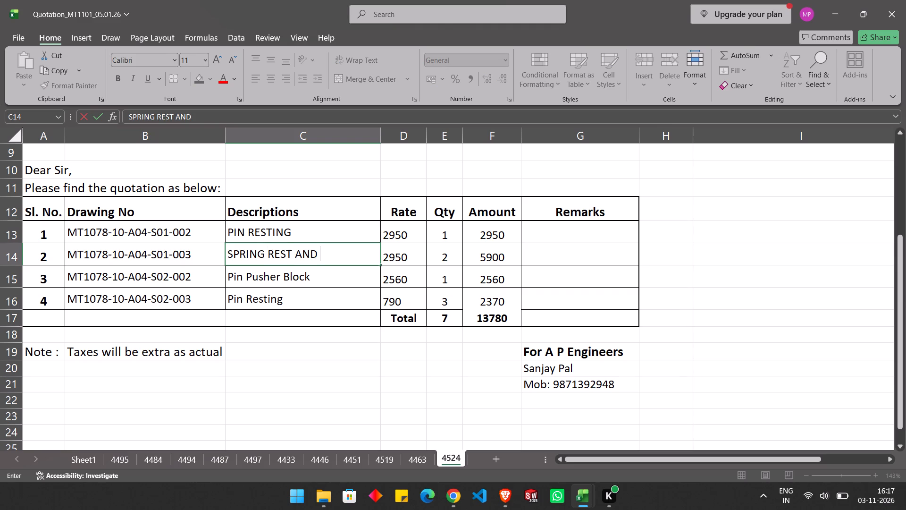
type("GUIS")
key("BackSpace")
type("DING")
key("space")
key("Return")
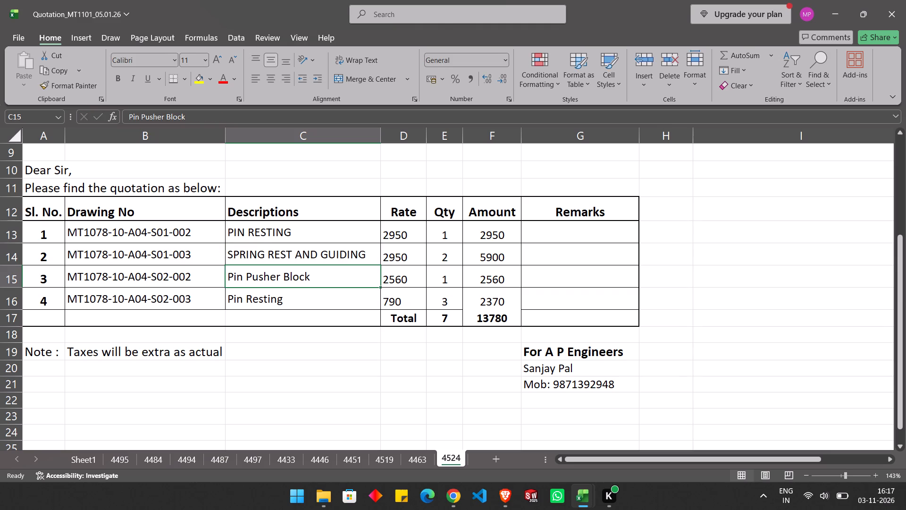
Change the descriptions of items 3 and 4 to PIN RESTING and SPRING REST AND GUIDING.
key("o")
key("BackSpace")
type("PIN")
key("space")
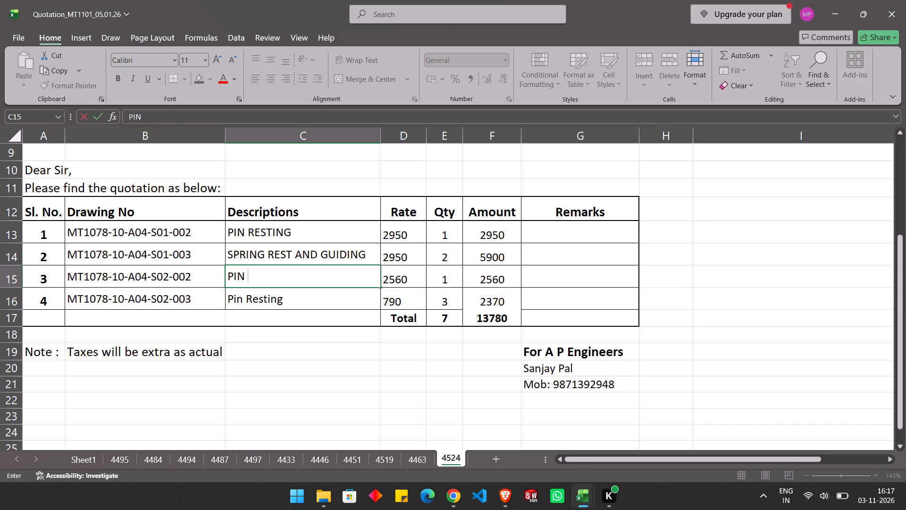
type("REST")
type("ING")
key("Return")
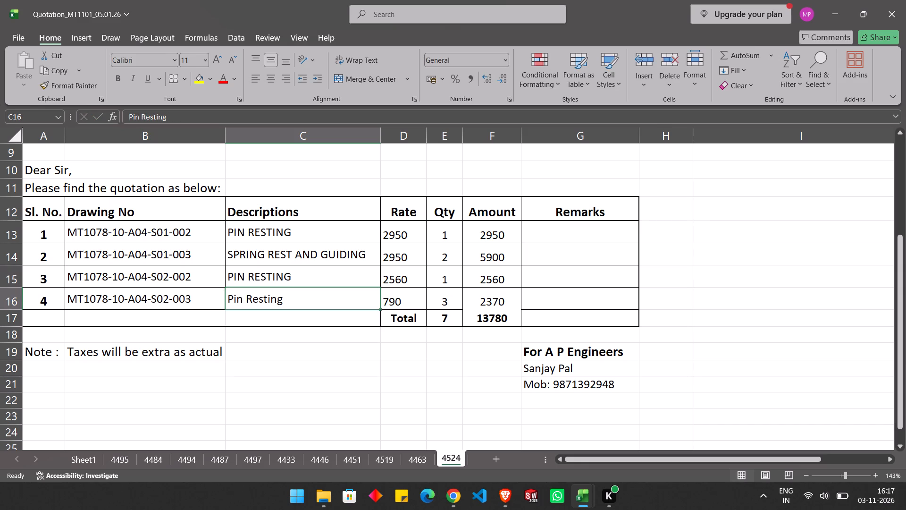
type("SPRING REST")
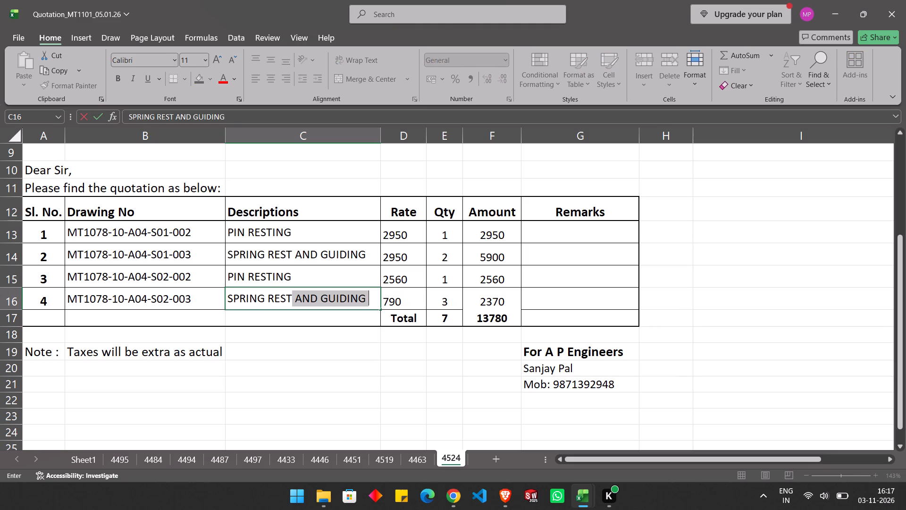
key("Tab")
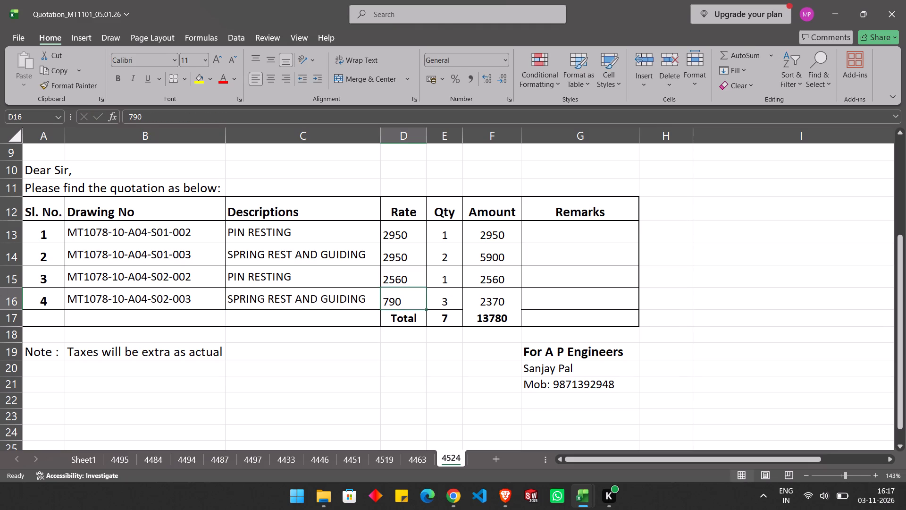
Set the rates of items 1 to 4 to 790, 590, 790 and 590.
left_click(407, 235)
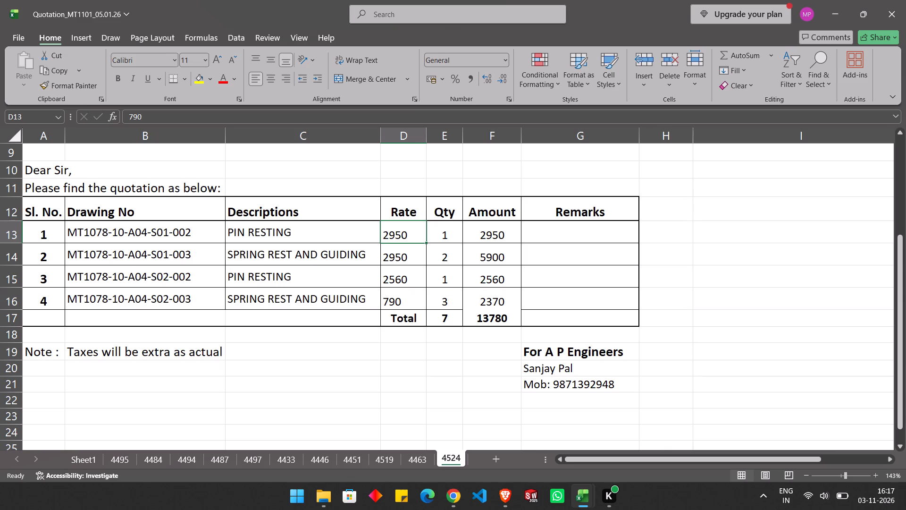
type("790")
key("Return")
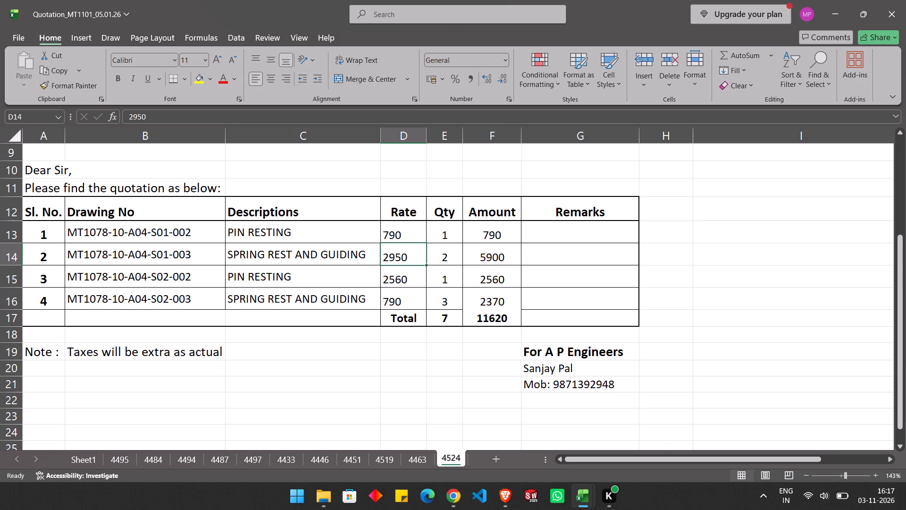
type("590")
key("Return")
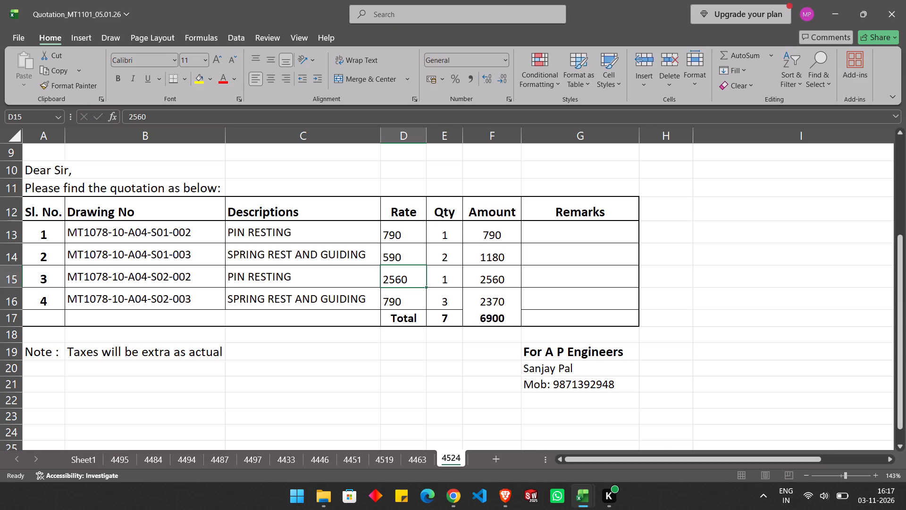
type("790")
key("Return")
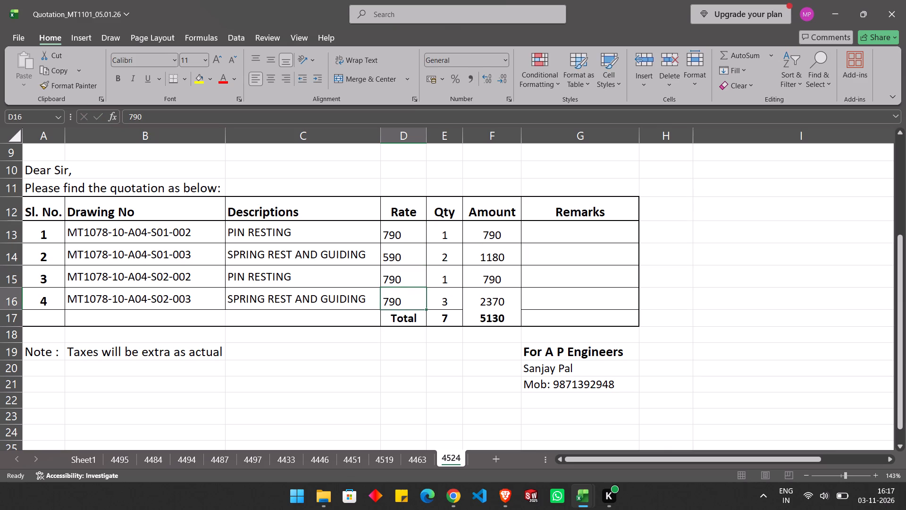
type("590")
key("Return")
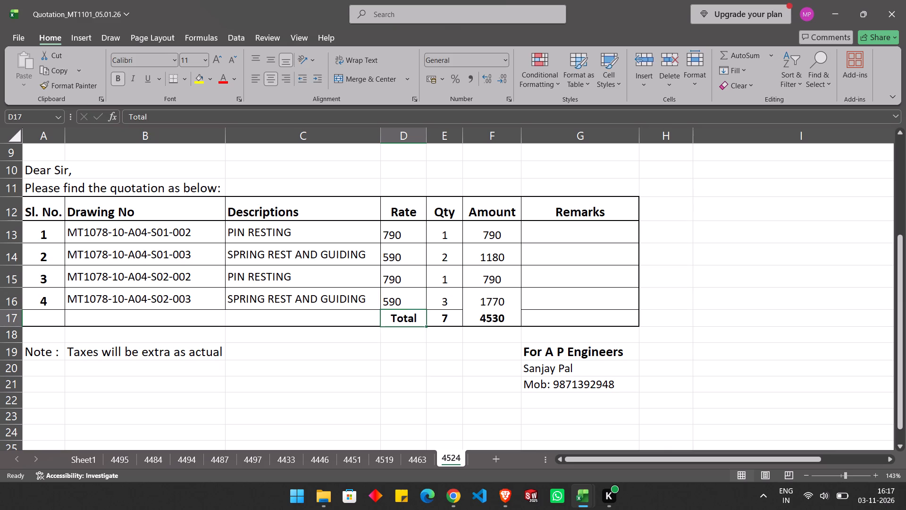
Set the quantity of all four quotation items to 3.
left_click(455, 230)
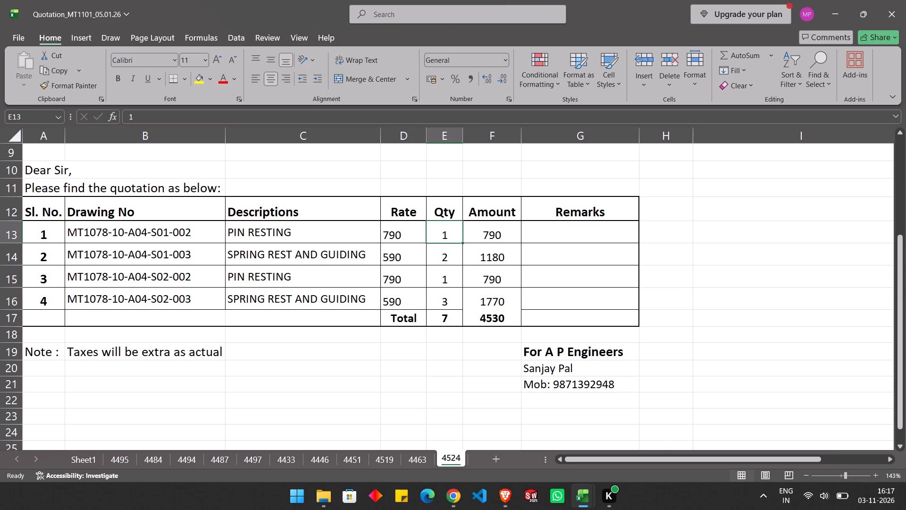
key("3")
key("Return")
key("3")
key("Return")
key("3")
key("Return")
key("3")
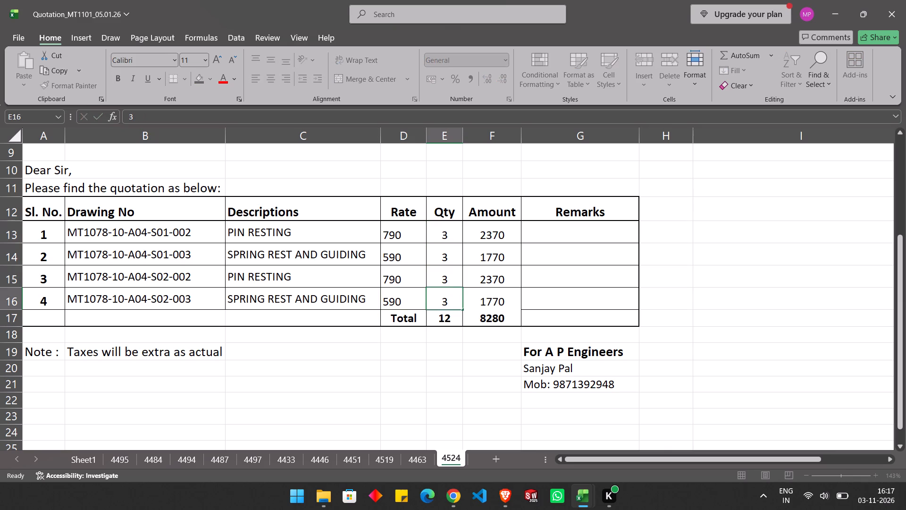
key("Return")
Save the quotation workbook with the completed sheet 4524.
key("ctrl+s")
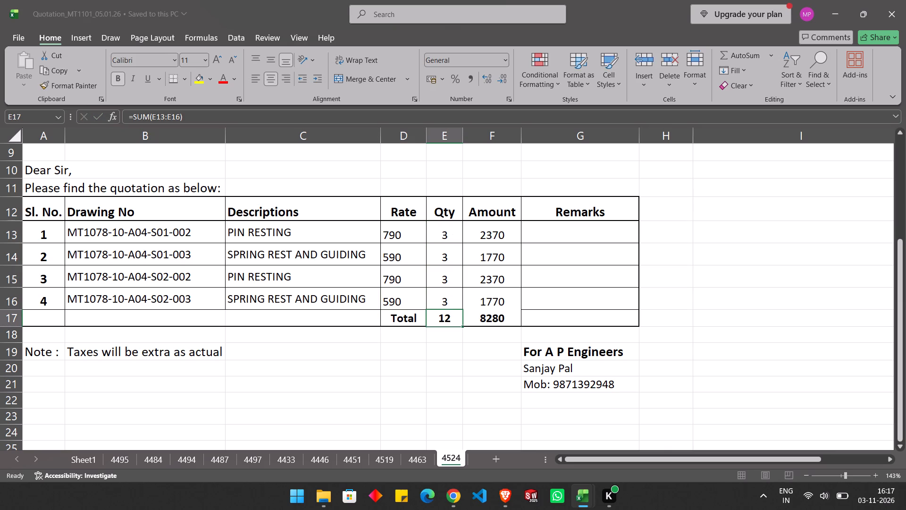
left_click(217, 308)
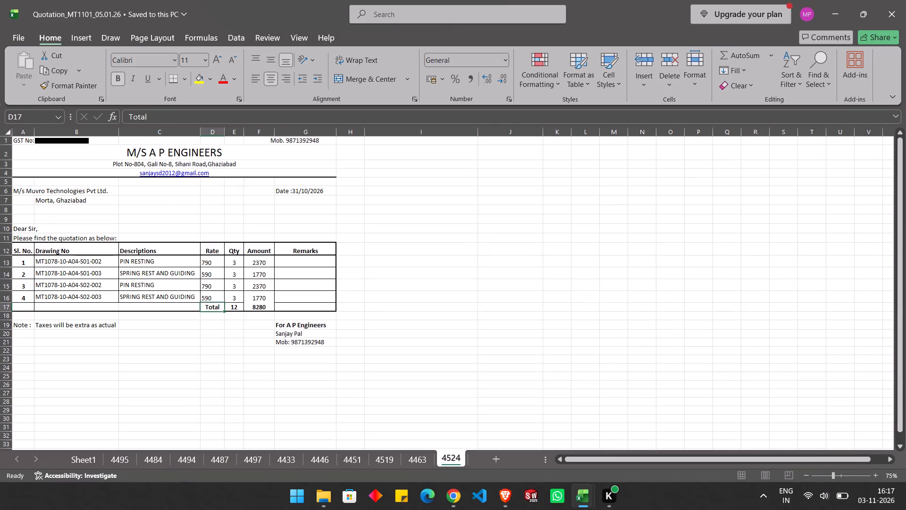
left_click(209, 326)
key("ctrl+s")
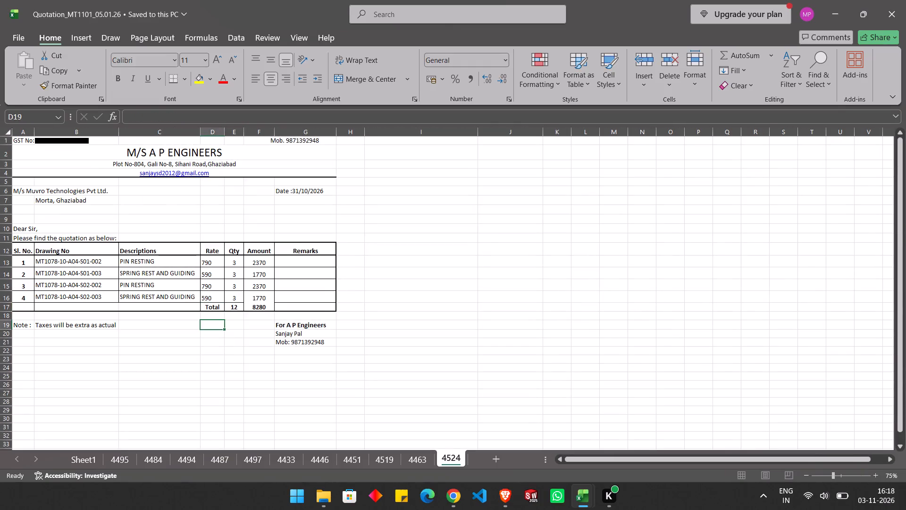
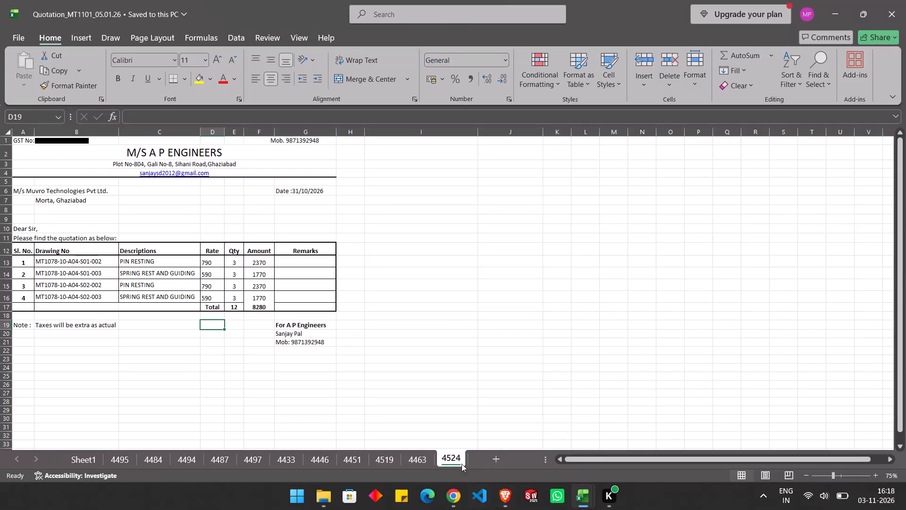
Create a copy of sheet 4524 at the end of the Quotation_MT1101_05.01.26 workbook.
right_click(452, 455)
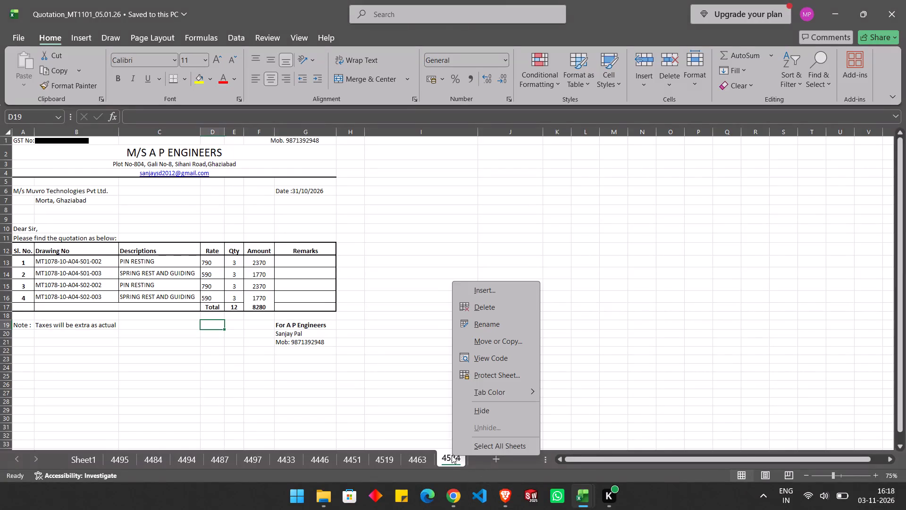
left_click(507, 340)
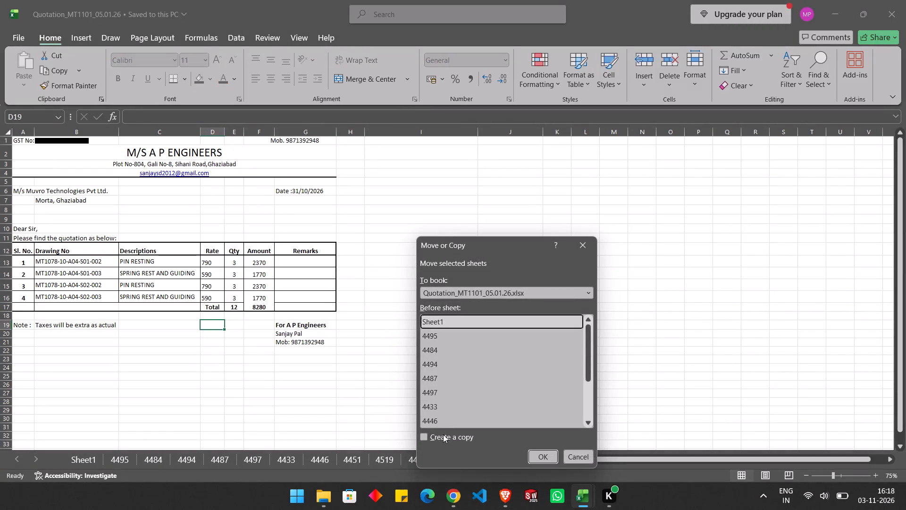
left_click(441, 434)
scroll(494, 398, "down", 10)
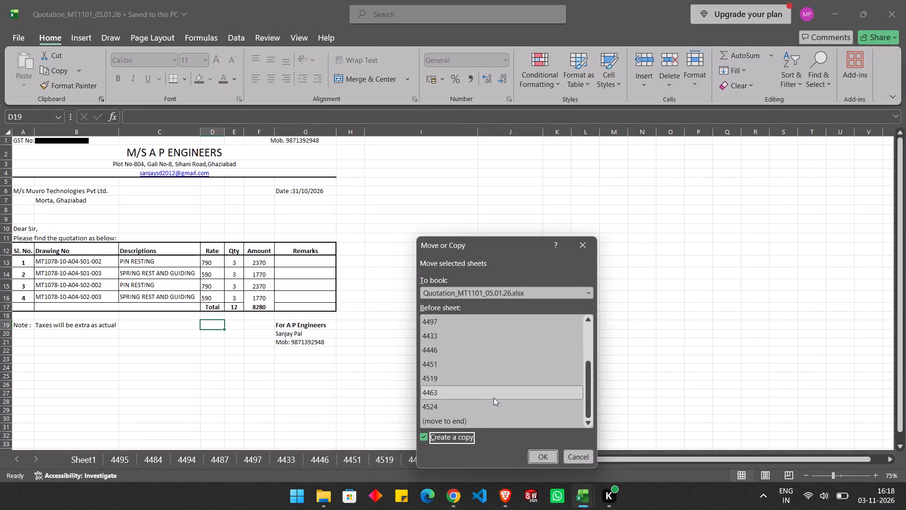
left_click(461, 421)
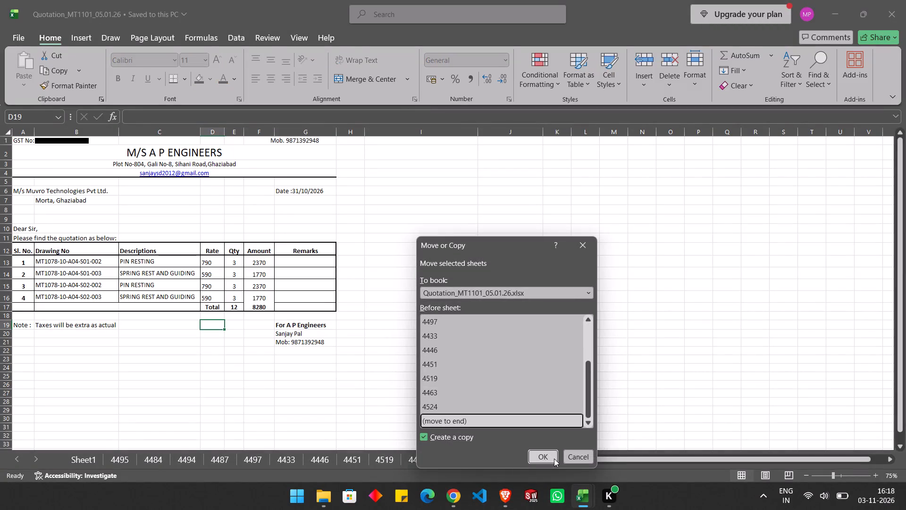
left_click(554, 459)
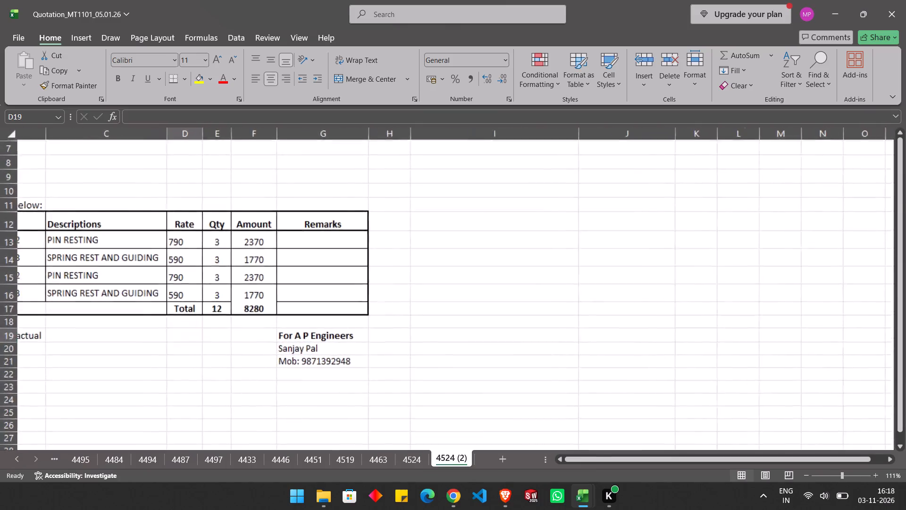
Delete items 2 to 4 from the quotation table on the copied sheet, leaving only item 1.
scroll(154, 244, "right", 3)
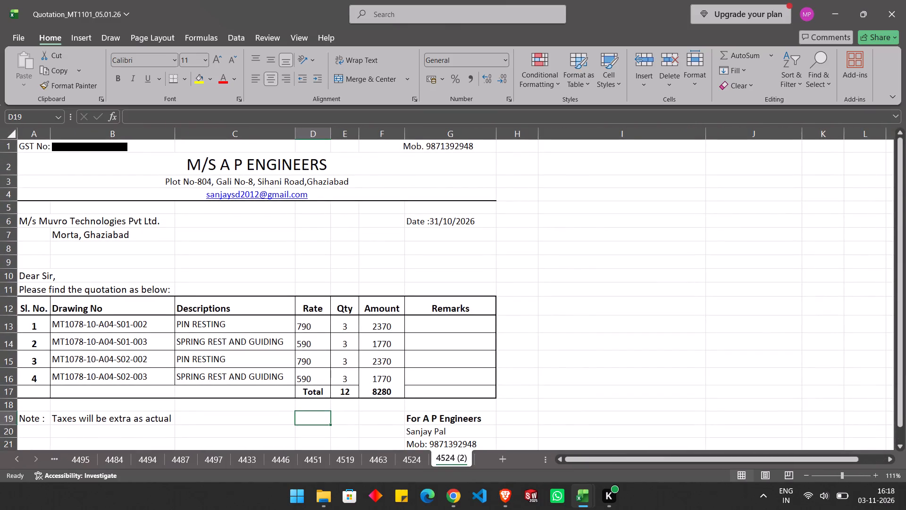
left_click_drag(96, 337, 341, 378)
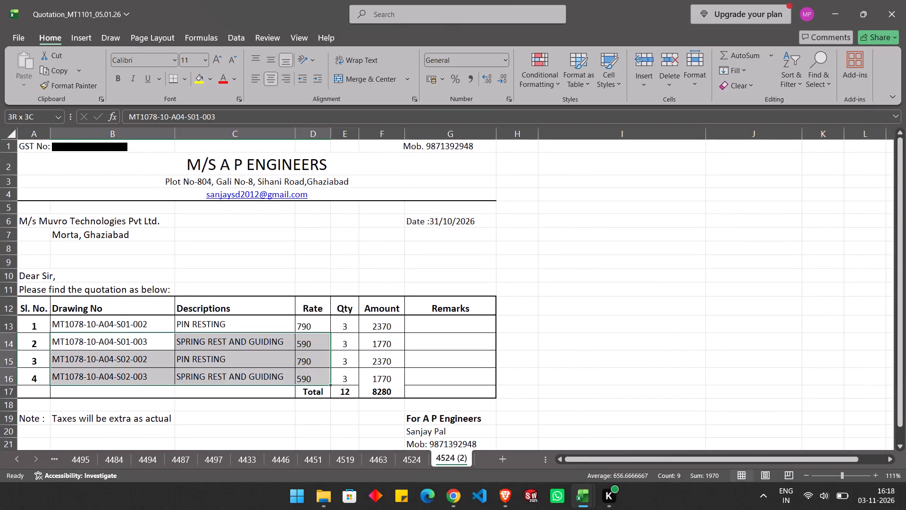
left_click_drag(341, 378, 349, 380)
right_click(349, 380)
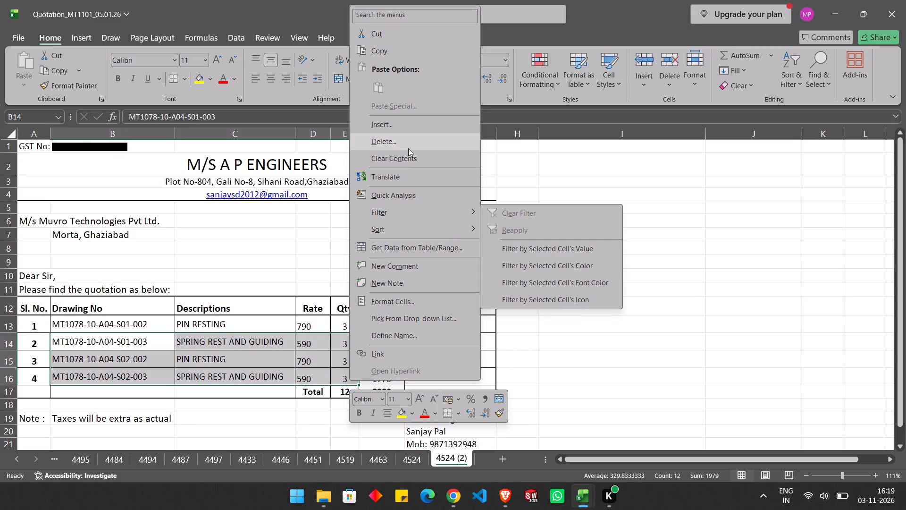
left_click(408, 147)
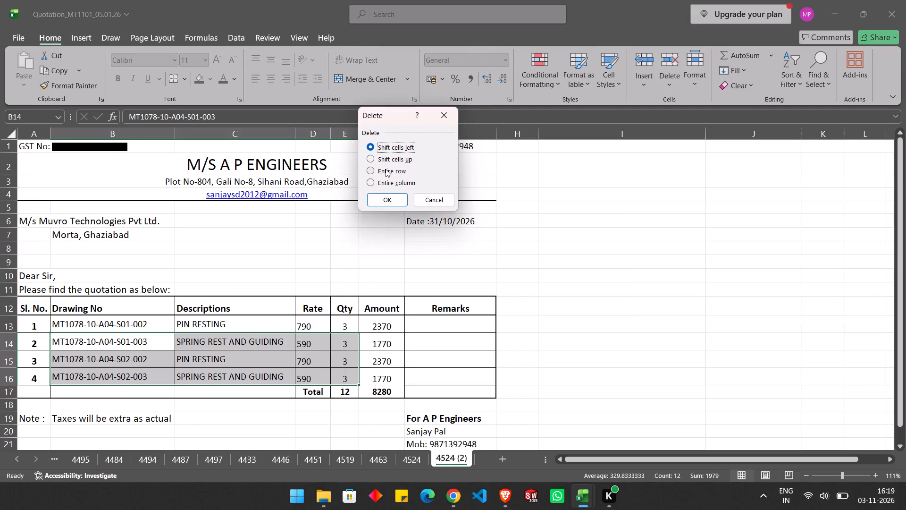
Delete the entire rows of items 2 to 4 from the quotation table on the copied sheet.
left_click(386, 169)
left_click(381, 194)
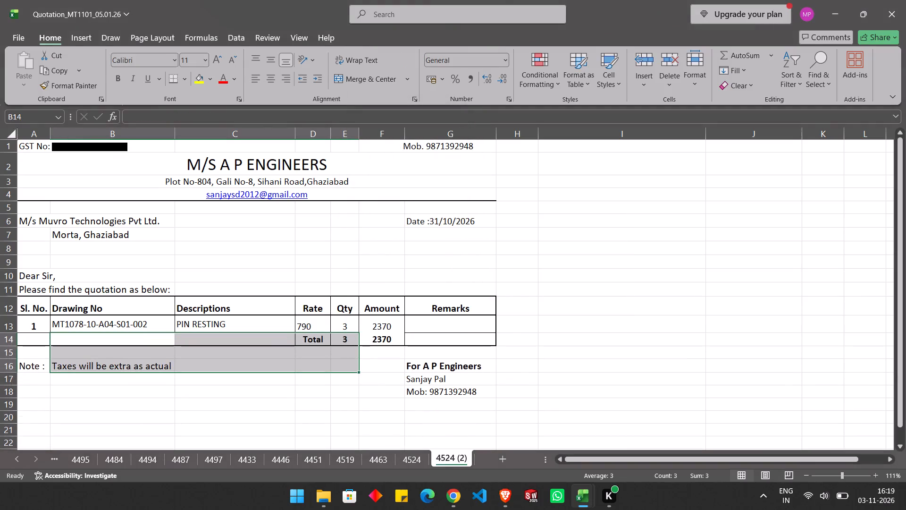
Shorten item 1's drawing number to MT1078 and change its description to SHAFT.
double_click(148, 322)
key("BackSpace")
key("BackSpace")
key("BackSpace")
key("BackSpace")
key("BackSpace")
key("BackSpace")
key("BackSpace")
key("BackSpace")
key("BackSpace")
key("BackSpace")
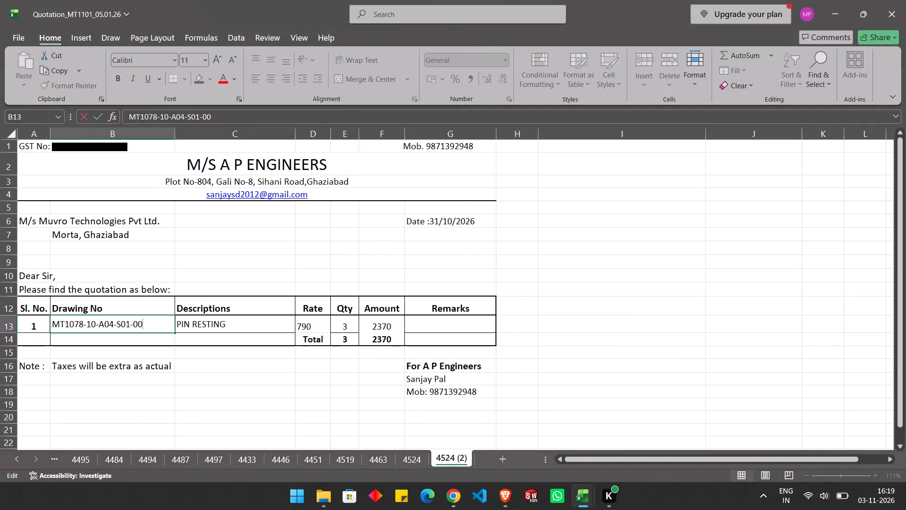
key("BackSpace")
key("BackSpace")
key("BackSpace")
key("BackSpace")
key("BackSpace")
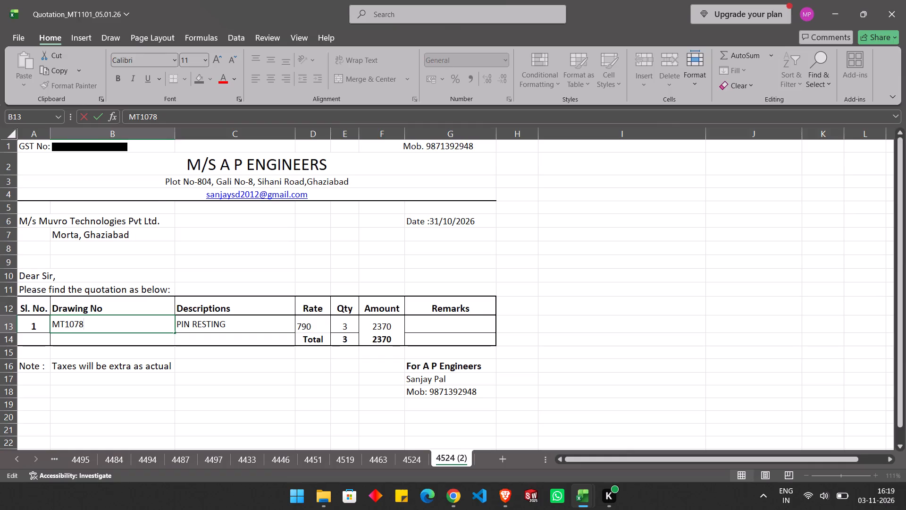
key("Tab")
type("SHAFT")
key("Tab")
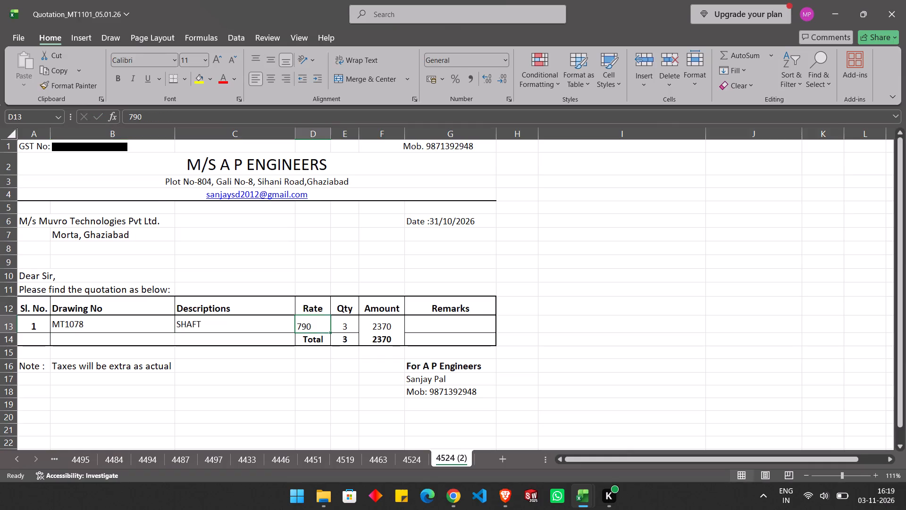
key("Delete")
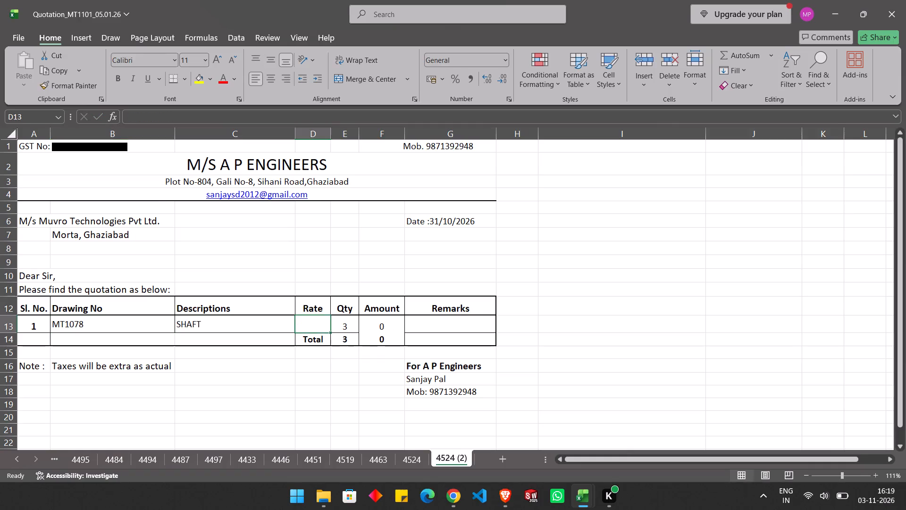